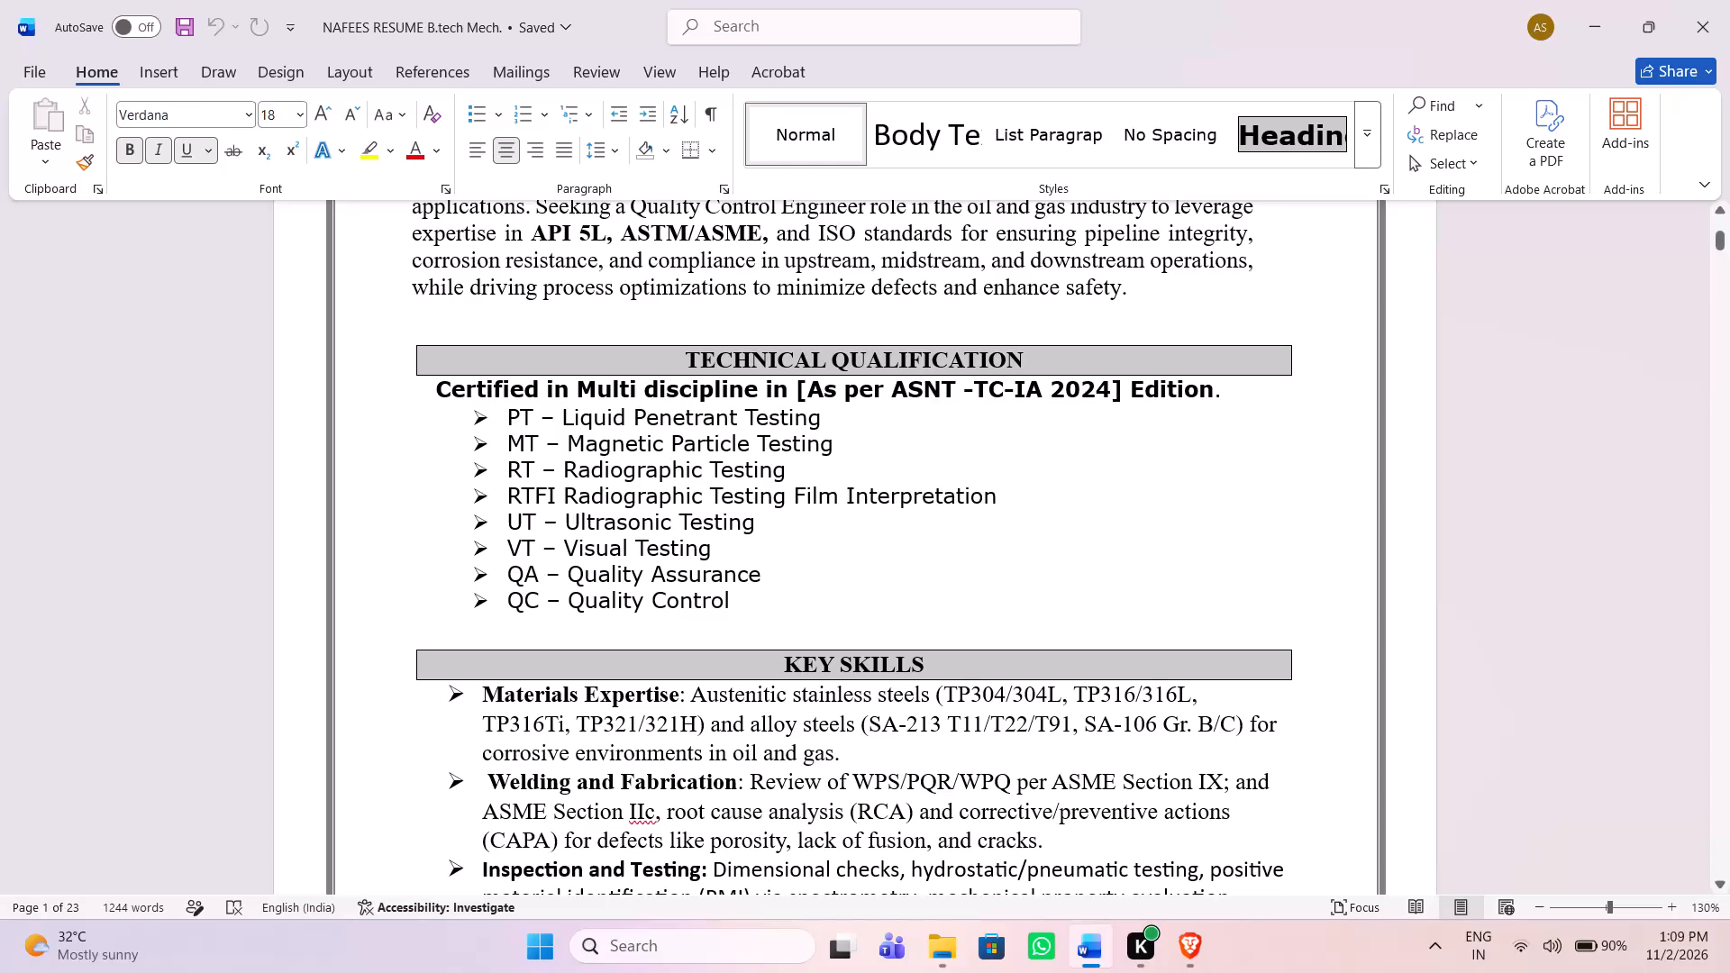
Add an unbulleted line reading "Code Awareness" below the "QC – Quality Control" bullet, separated from the list by one blank line.
click(743, 610)
key(Return)
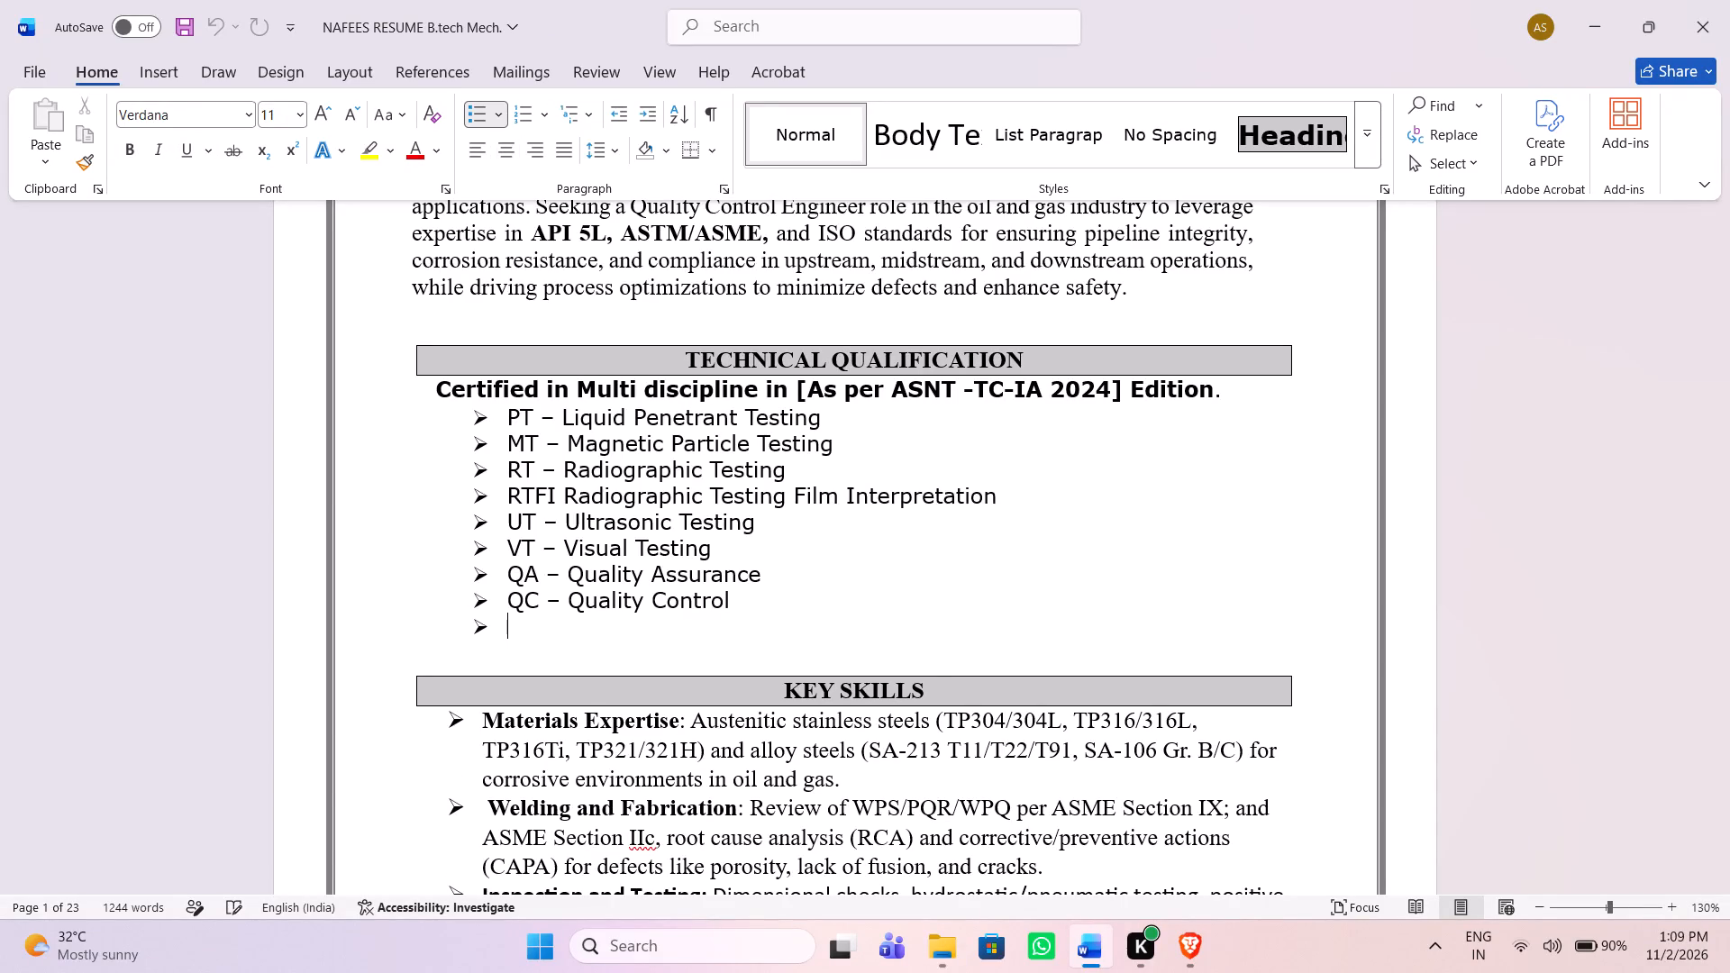
key(BackSpace)
key(Return)
key(BackSpace)
key(BackSpace)
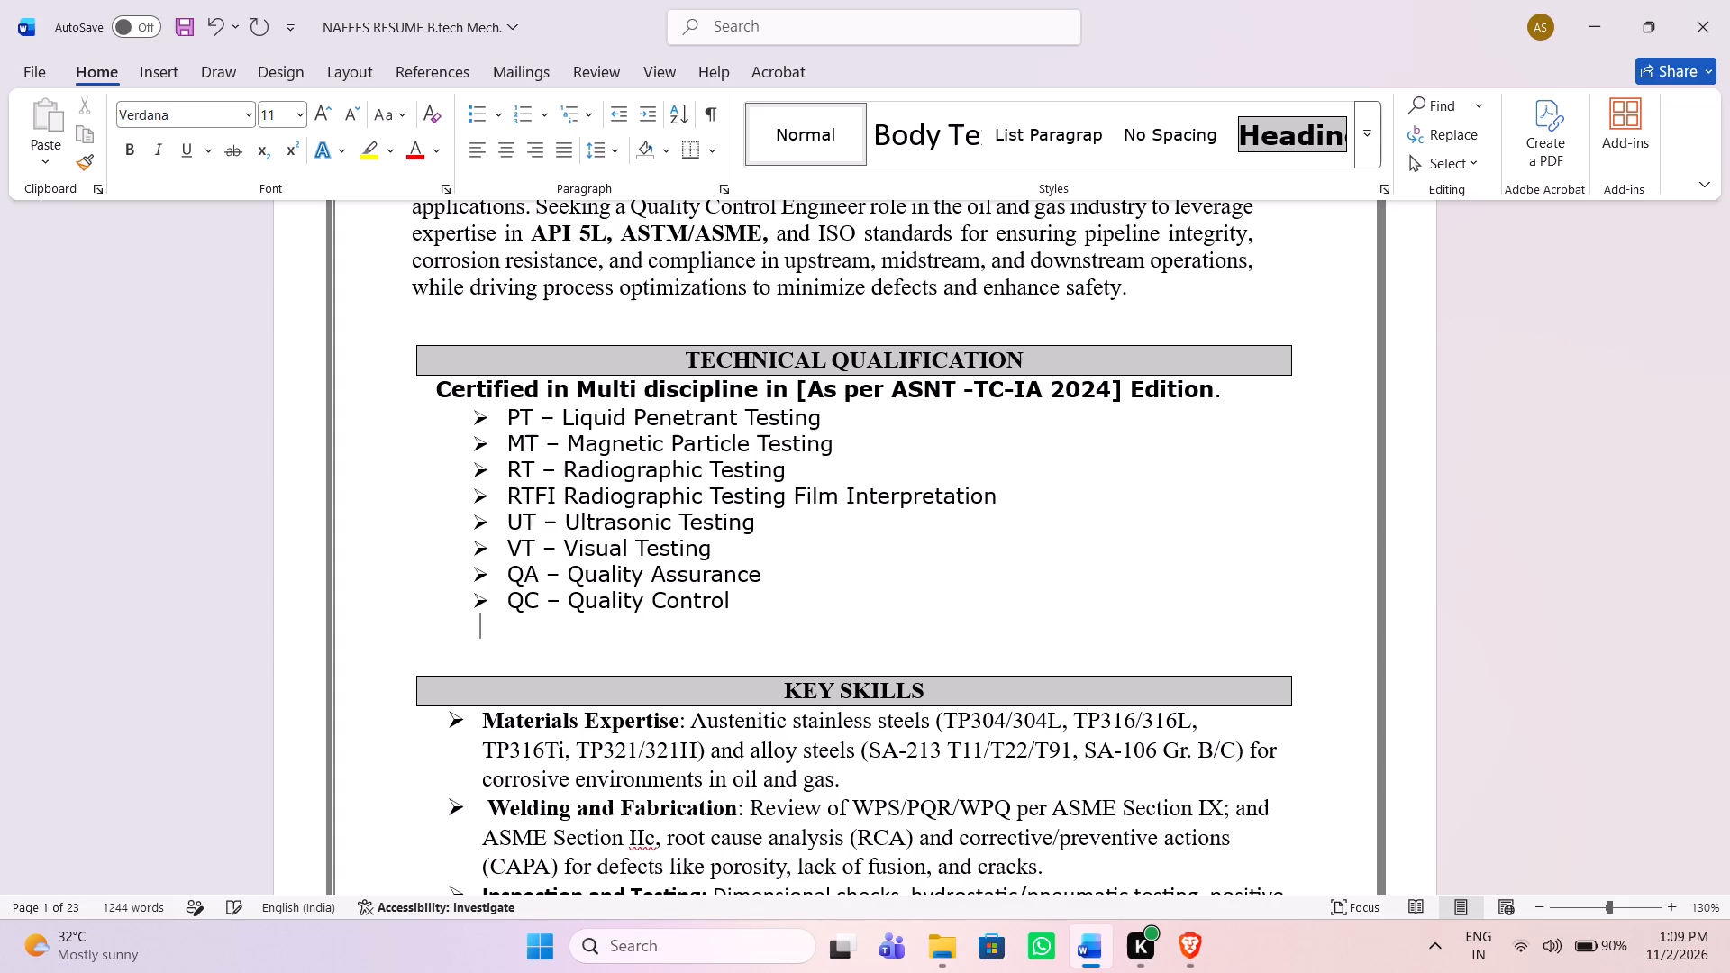
key(BackSpace)
key(Return)
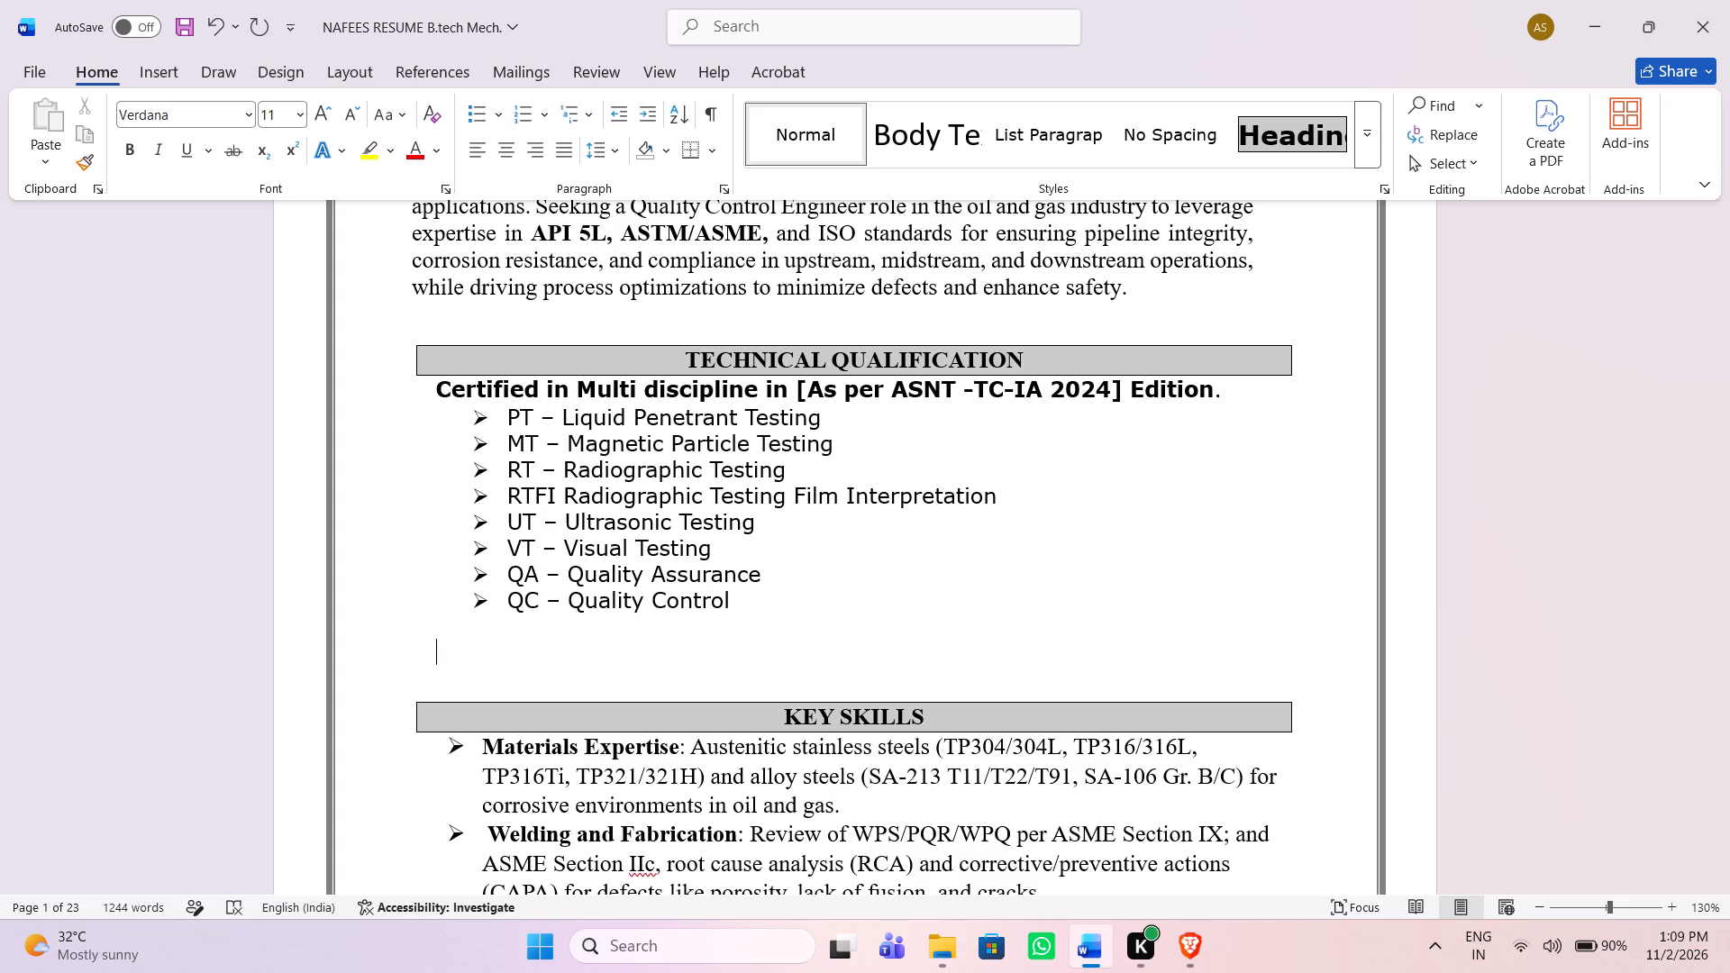
text(Code)
key(space)
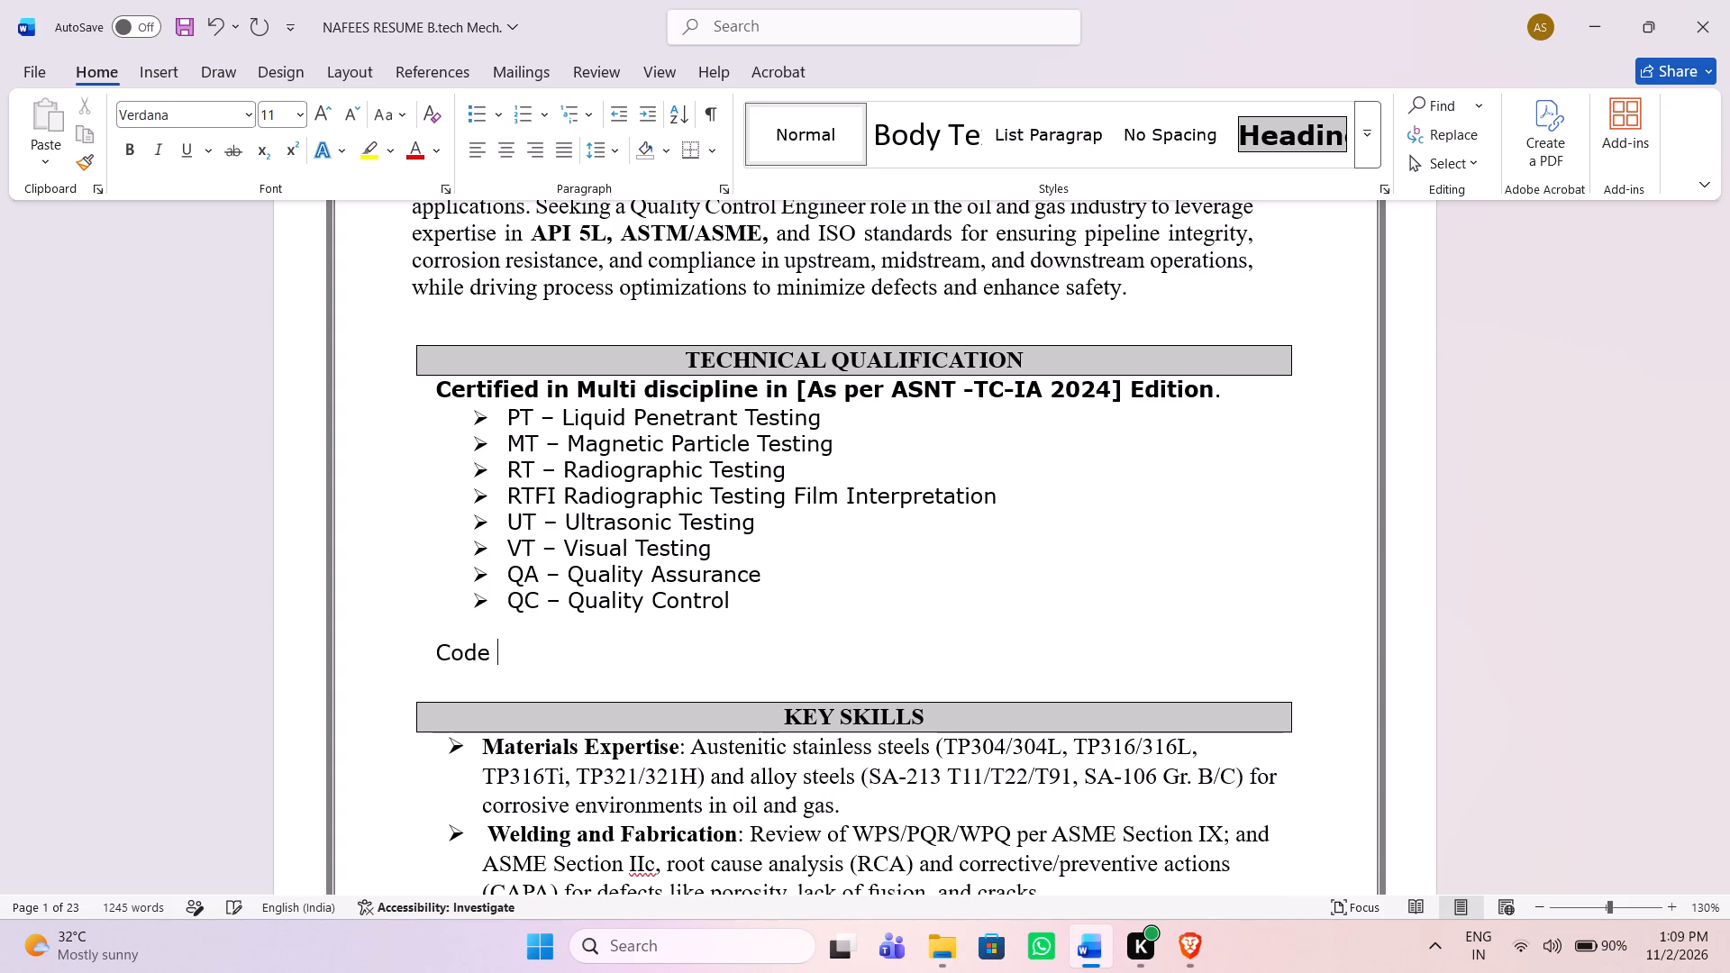
key(shift+a)
text(wa)
text(re)
text(ness)
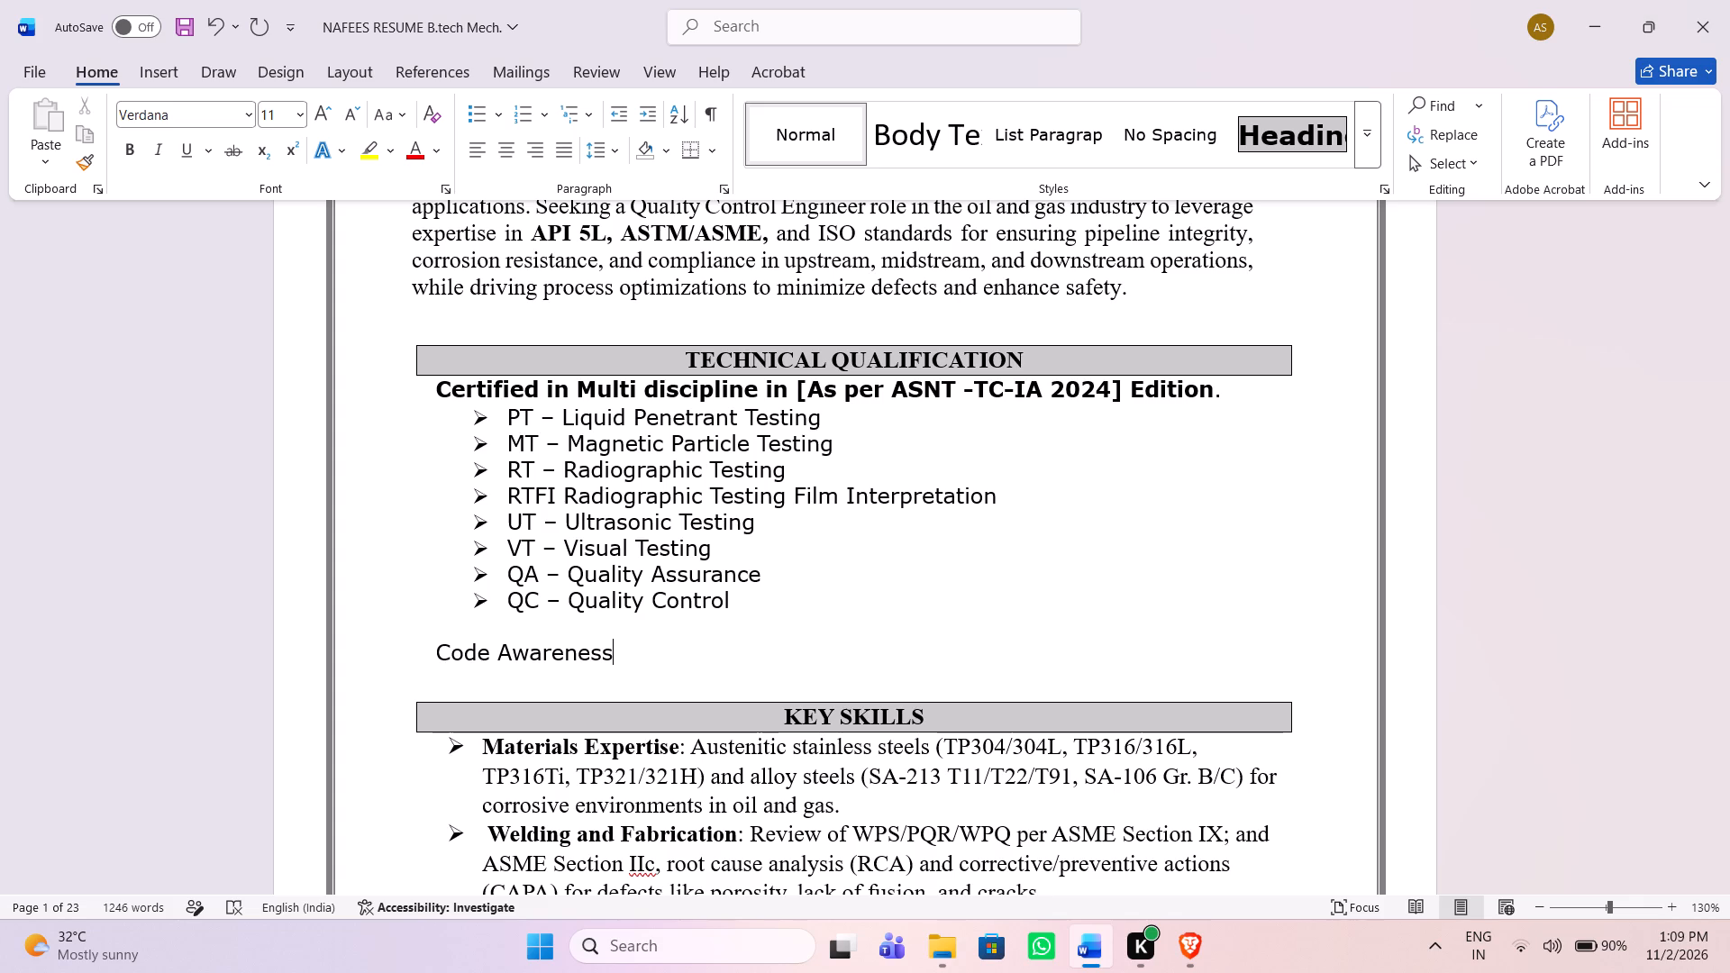
key(shift+colon)
key(BackSpace)
Start an indented line under "Code Awareness" with the entry "ASME SEC. II.,".
key(Return)
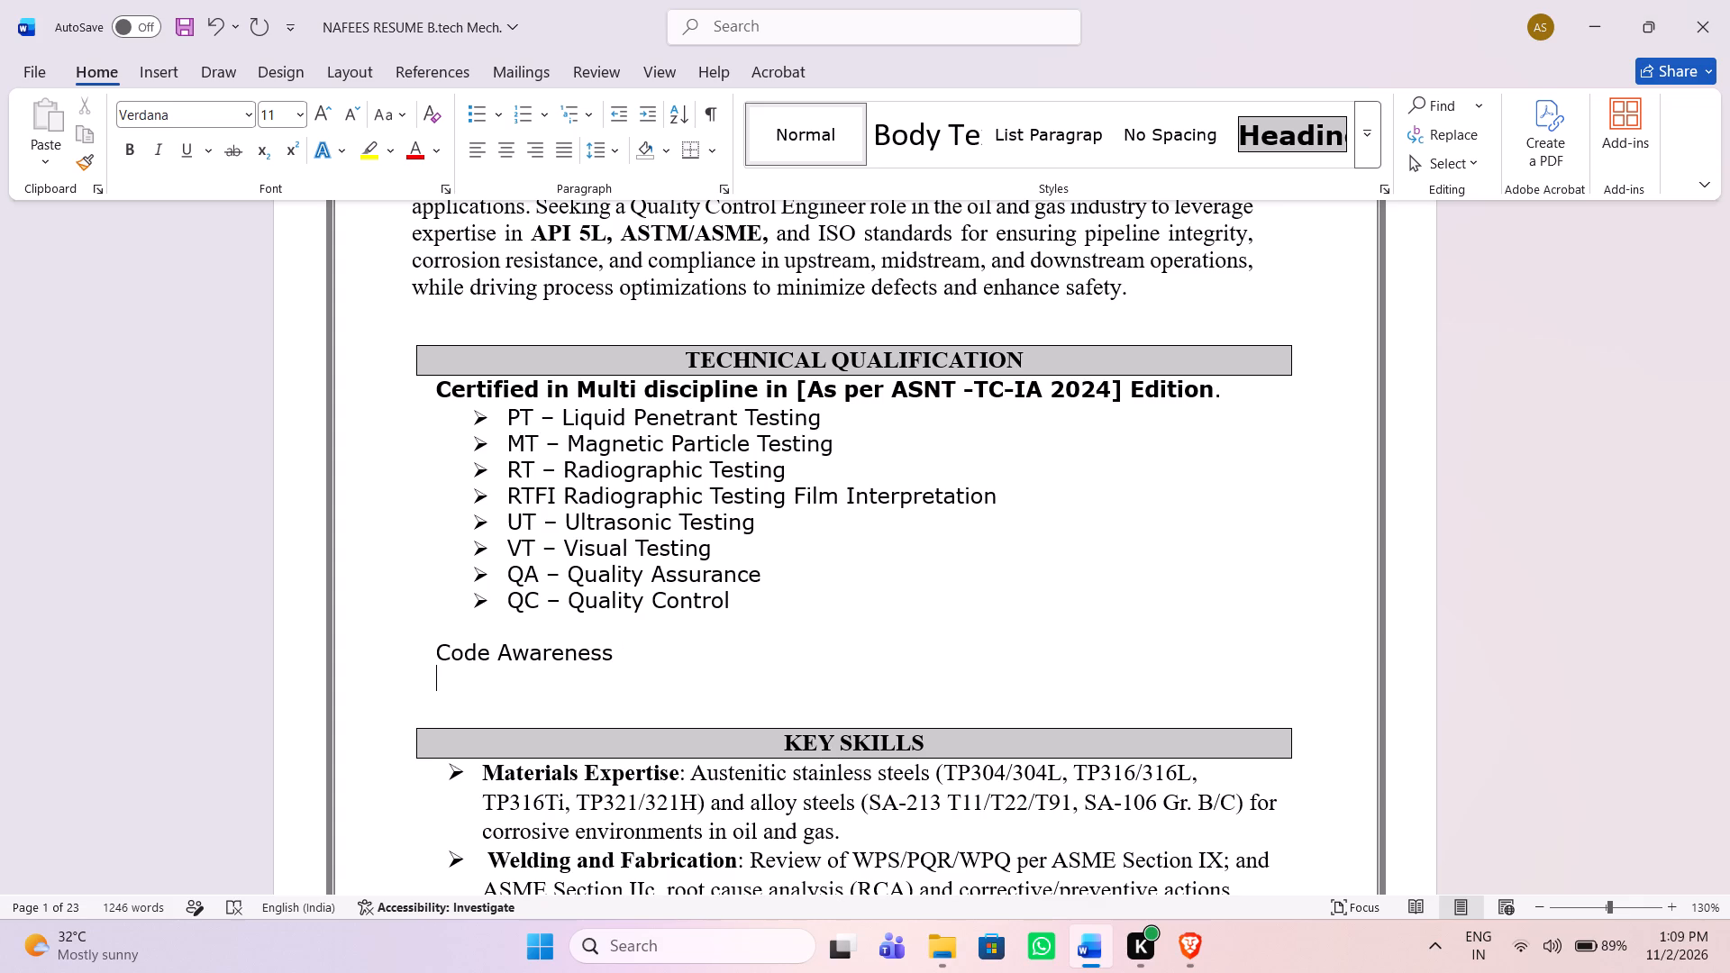
key(Tab)
key(Tab)
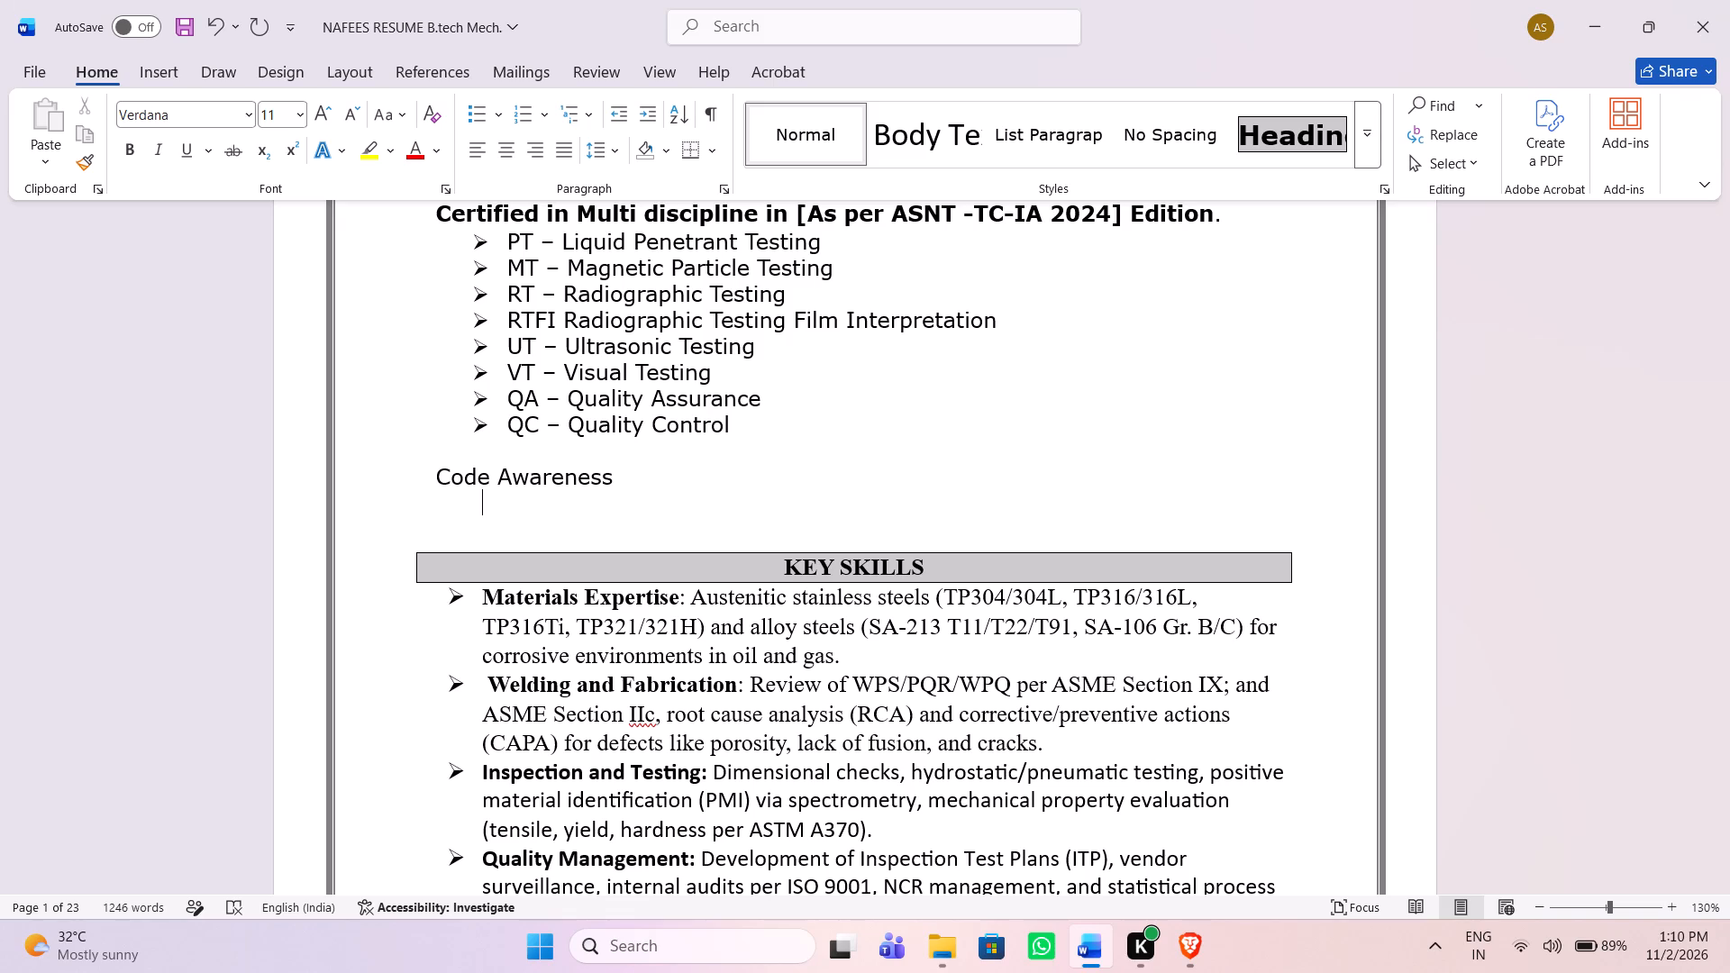
text(ASME)
key(space)
text(SE)
text(C)
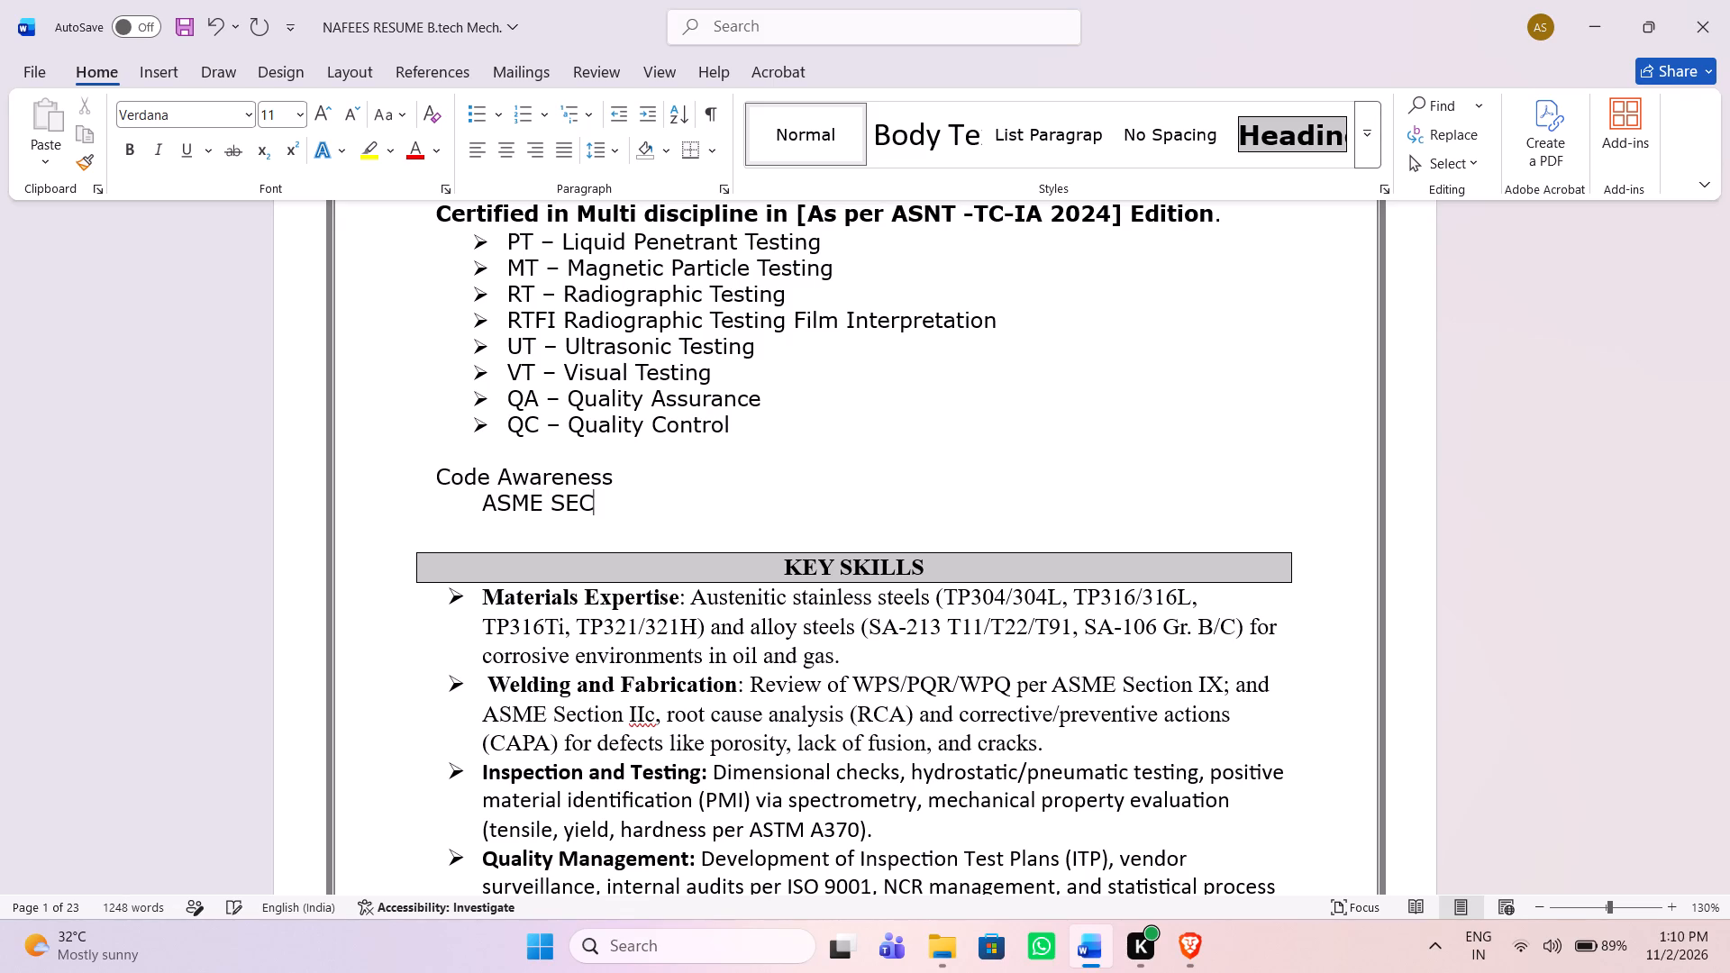
key(space)
key(BackSpace)
text(.)
key(space)
text(II)
key(period)
text(,)
key(space)
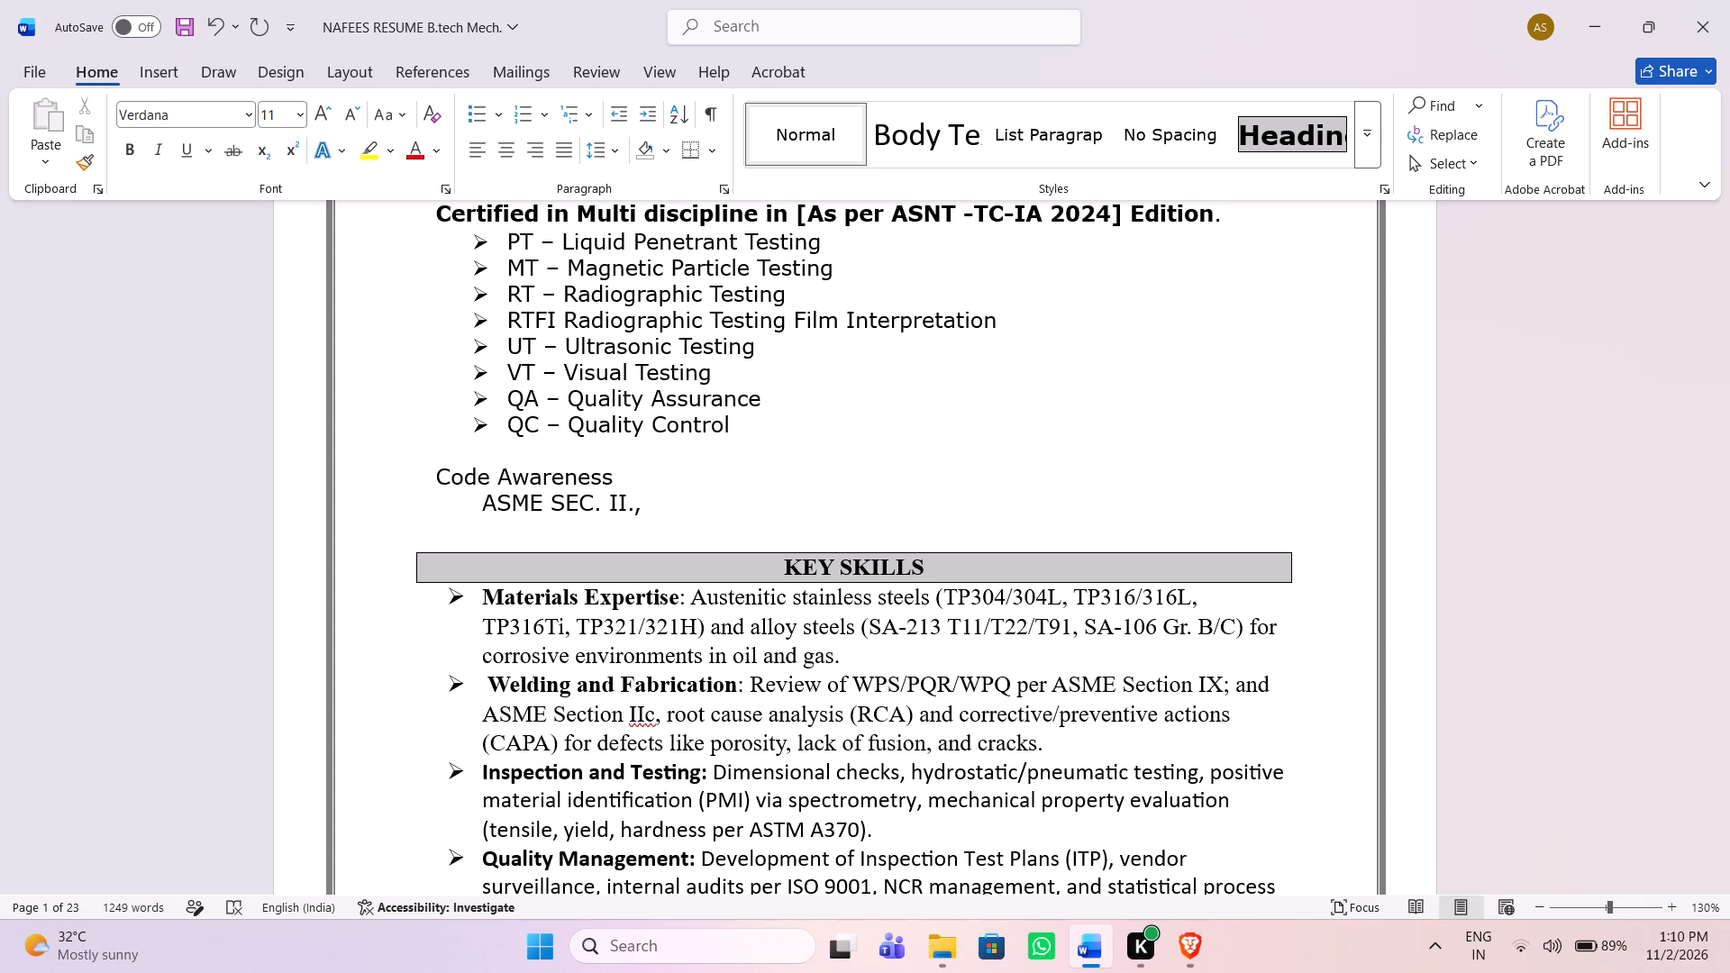
Append the second code entry "ASME SEC. V.," to the indented line under "Code Awareness".
text(ASME)
key(space)
key(c)
key(BackSpace)
text(SEC)
key(period)
key(space)
key(v)
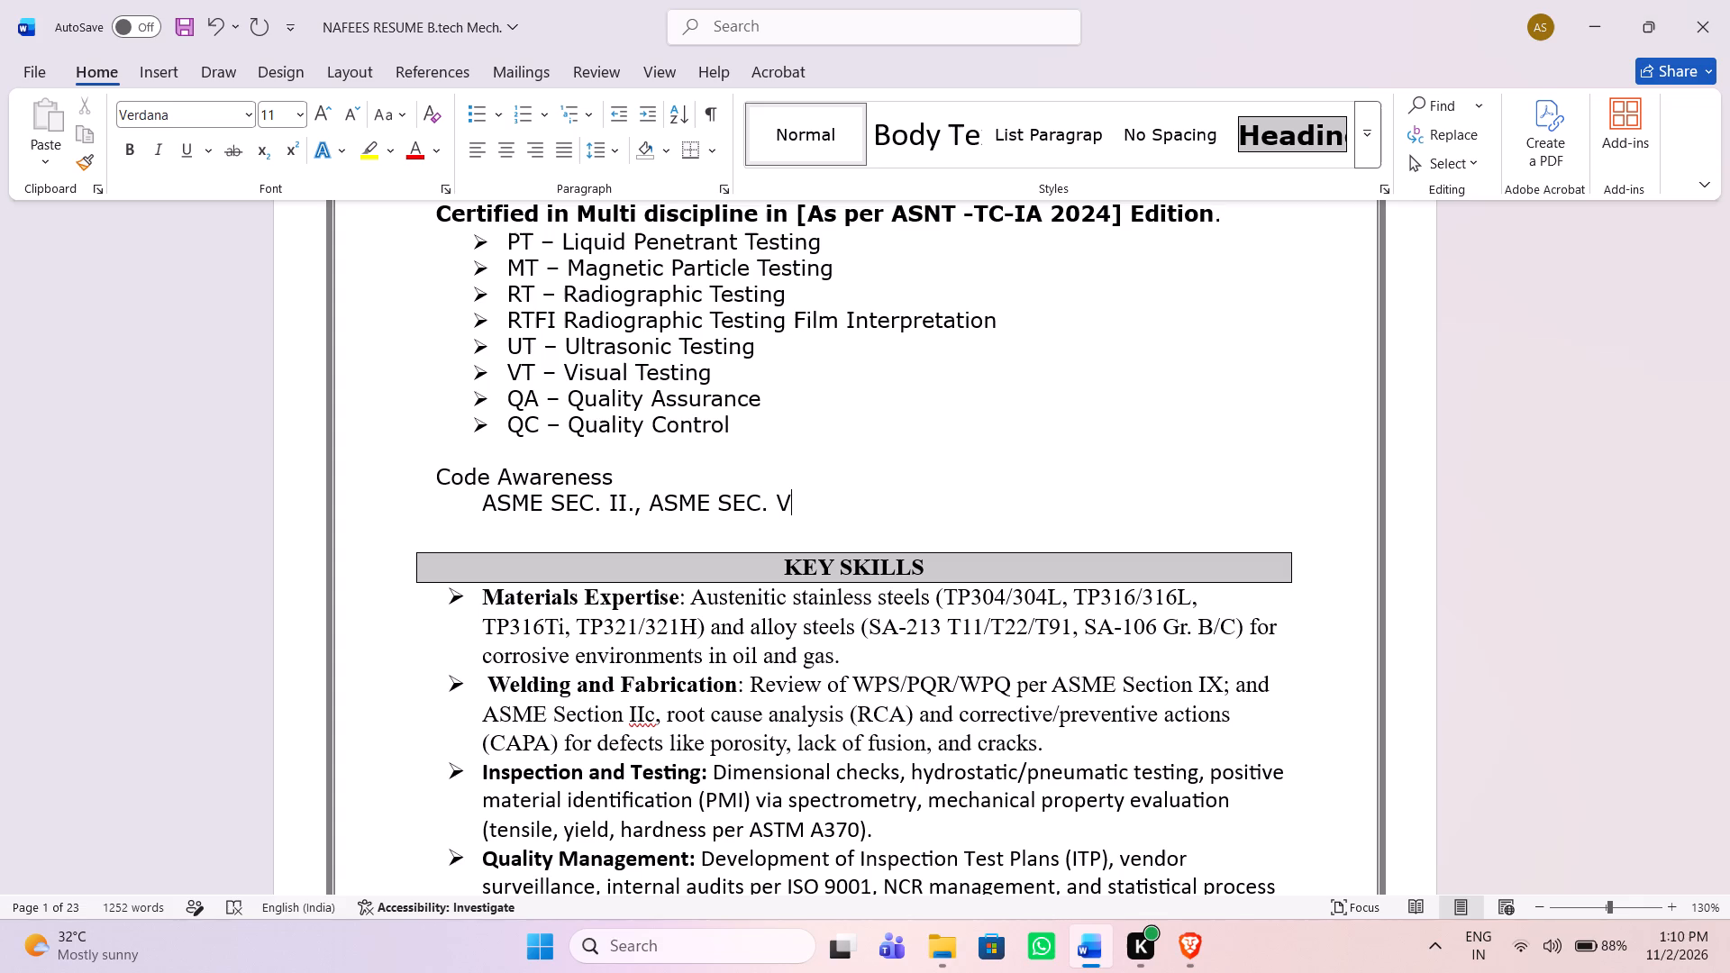
text(,)
key(space)
key(BackSpace)
key(BackSpace)
key(period)
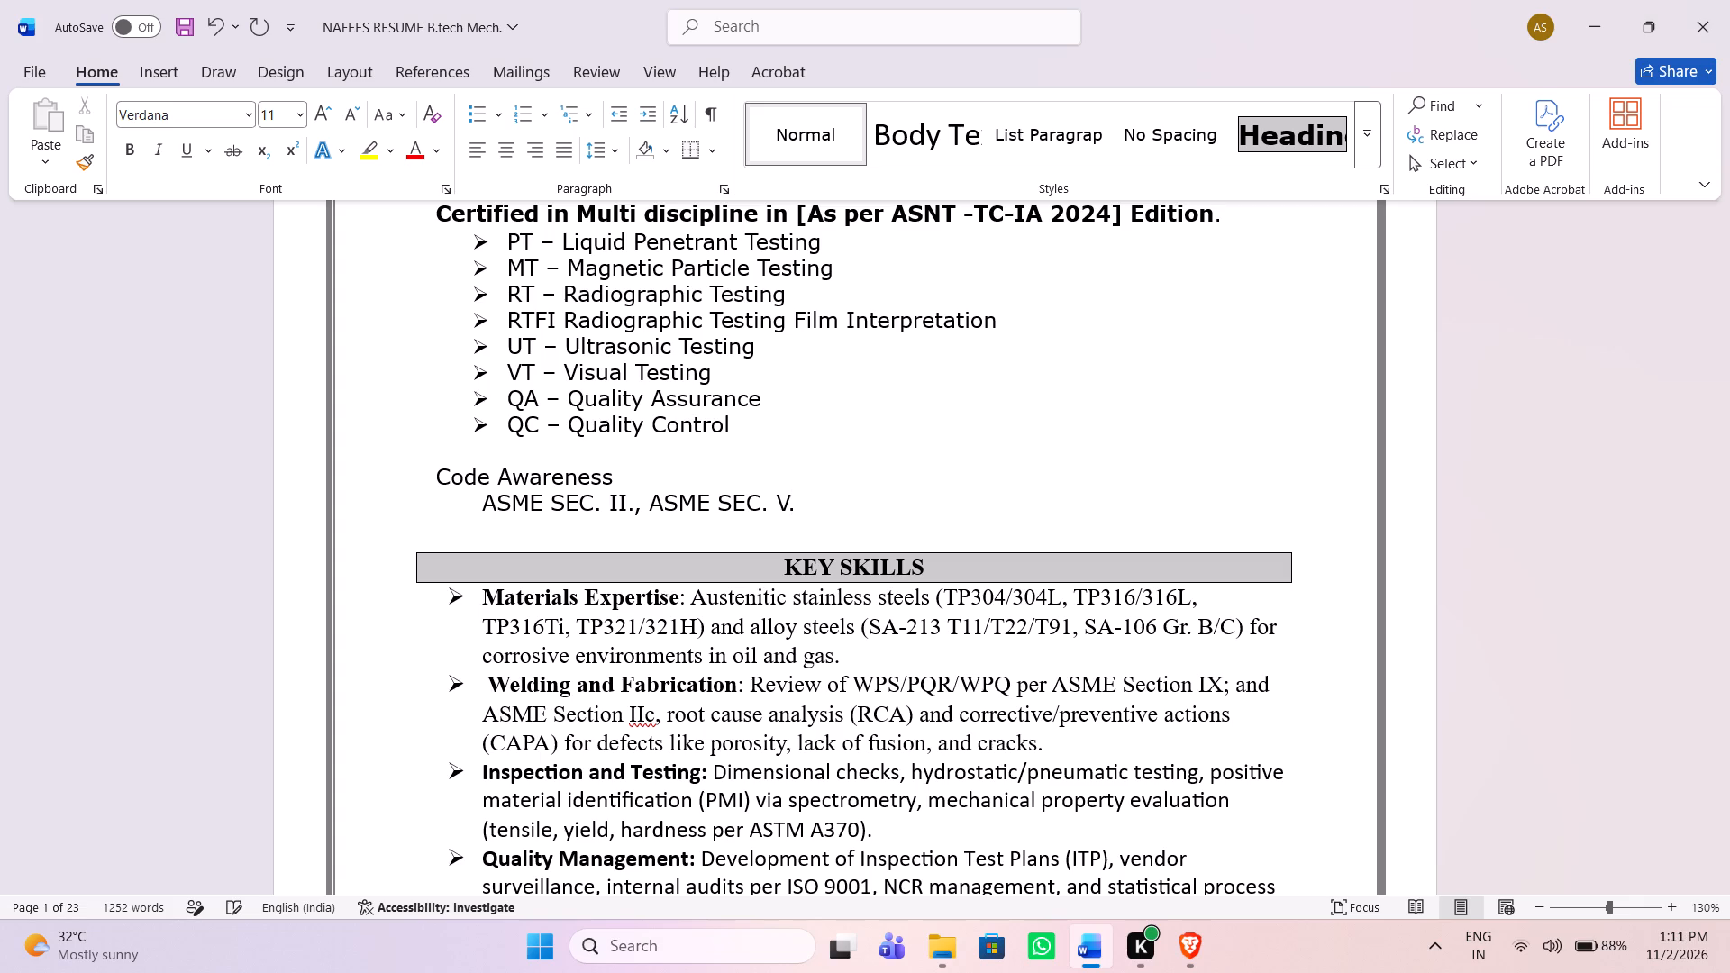
text(,)
key(space)
Append the third code entry "ASME SEC. IX.," to the indented line under "Code Awareness".
text(ASME)
key(space)
text(SEC)
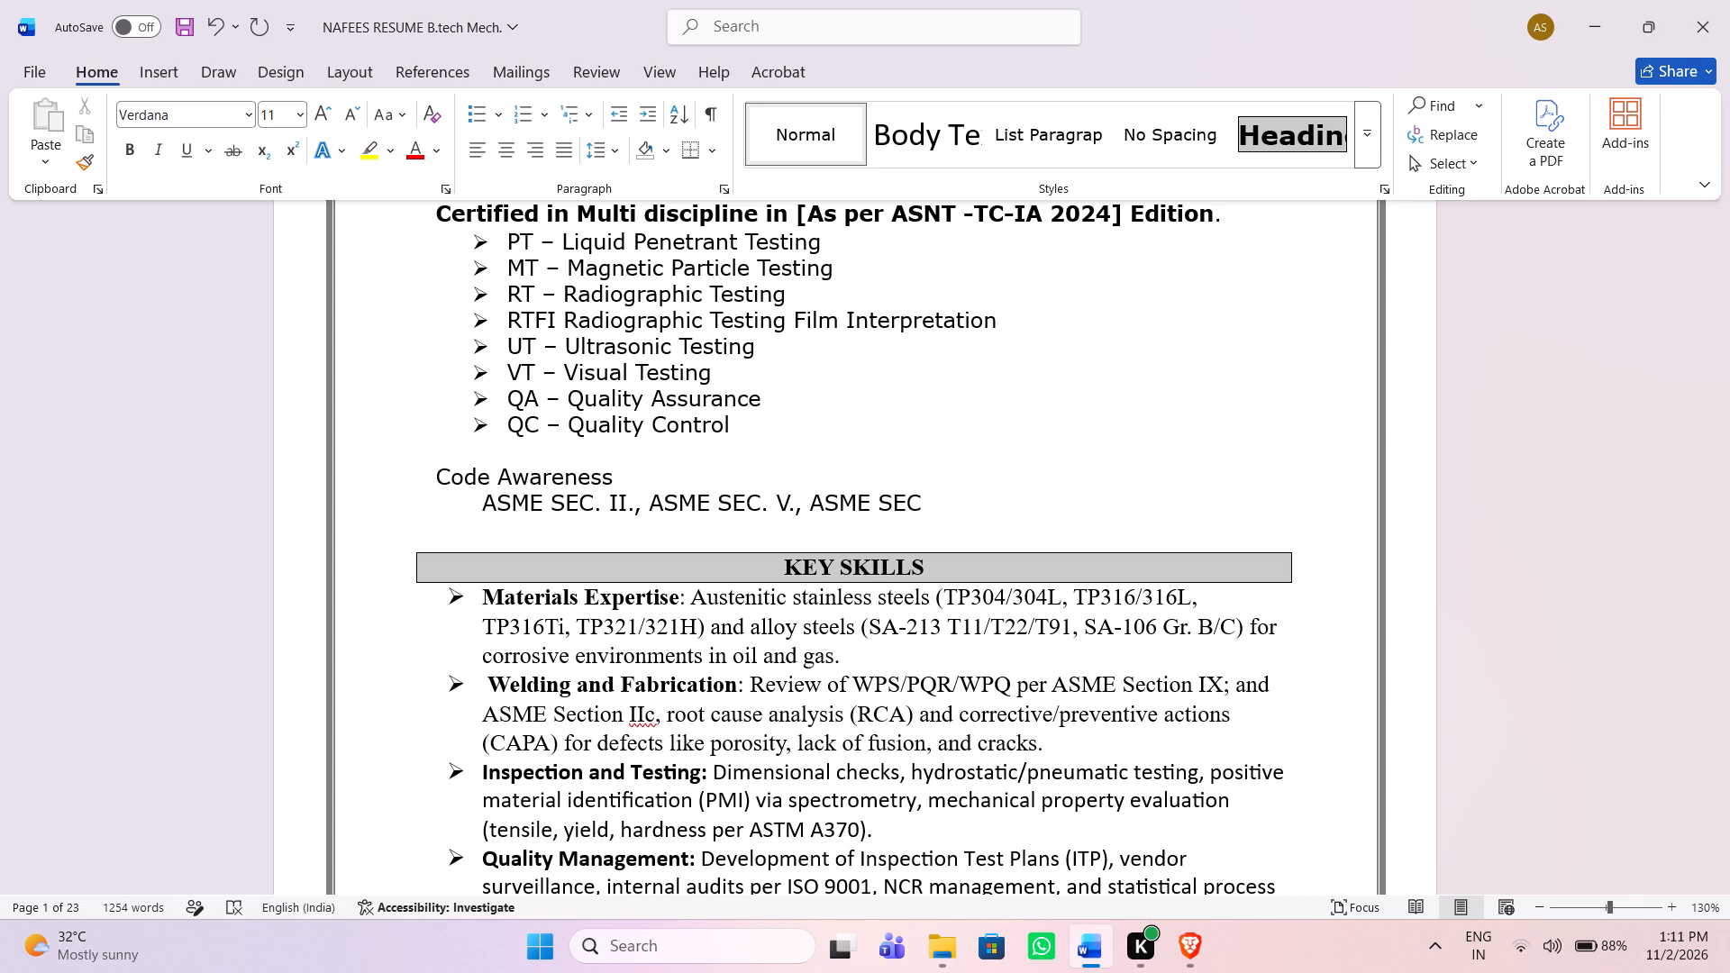
key(period)
key(space)
text(IX)
key(period)
text(,)
key(space)
Add the code entry "B 31.3" after "ASME SEC. IX.," on the indented line under "Code Awareness".
key(b)
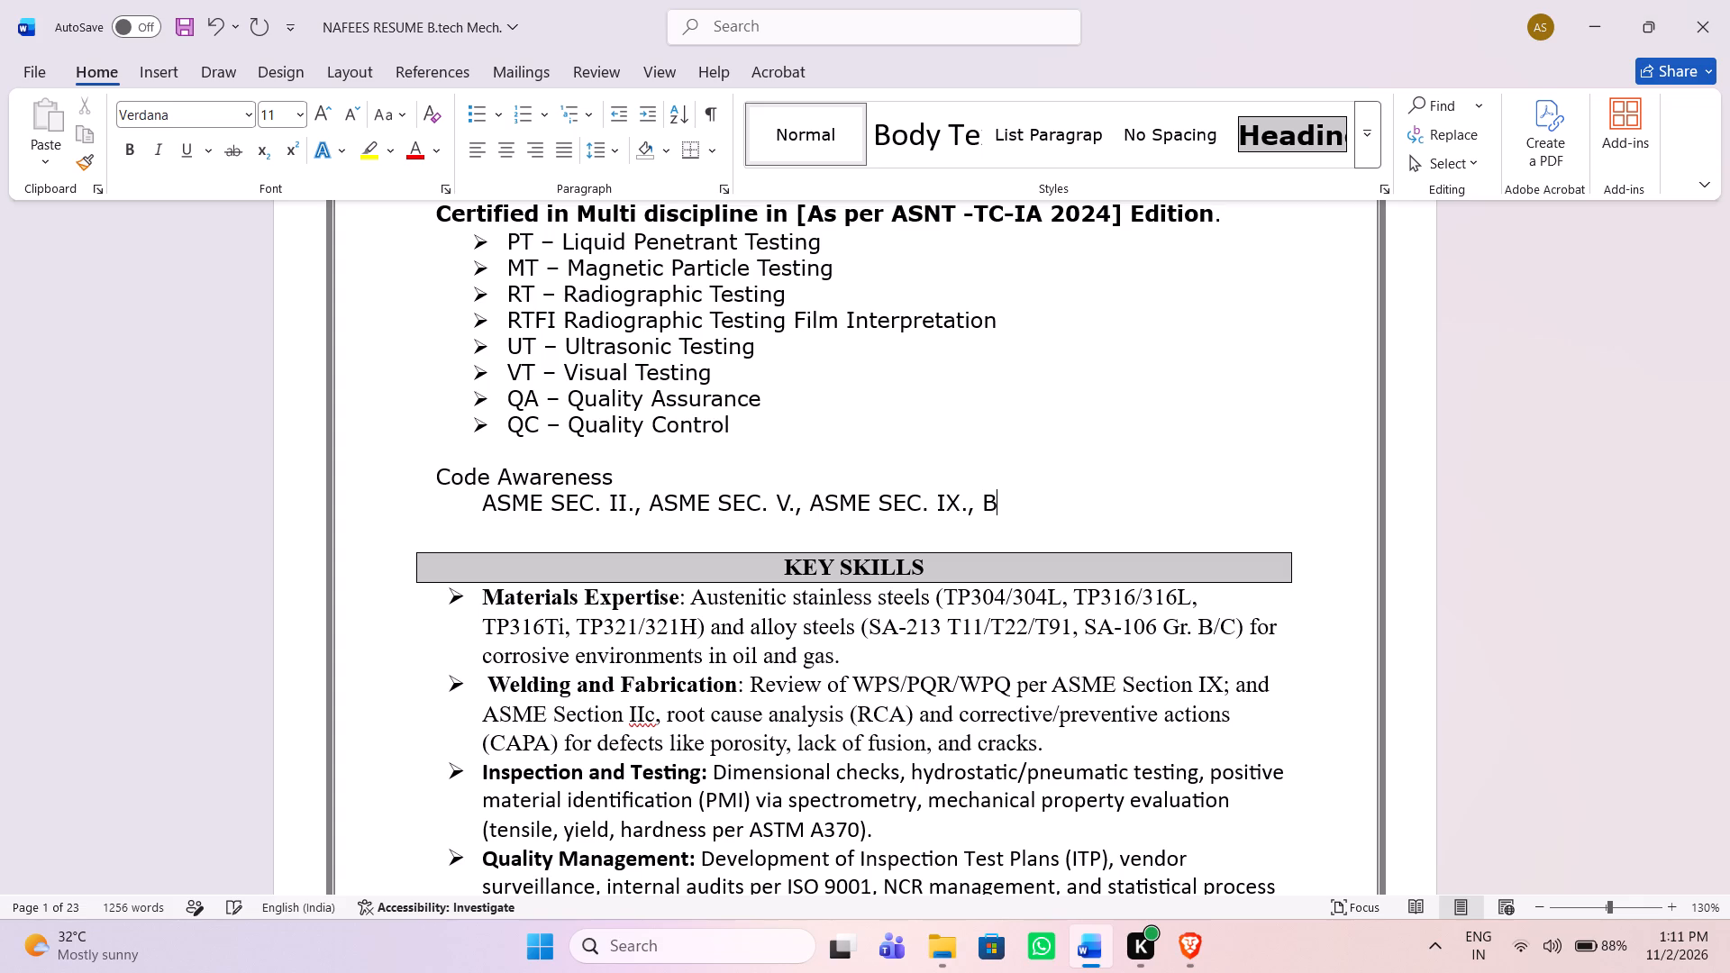
key(space)
text(31)
key(period)
key(3)
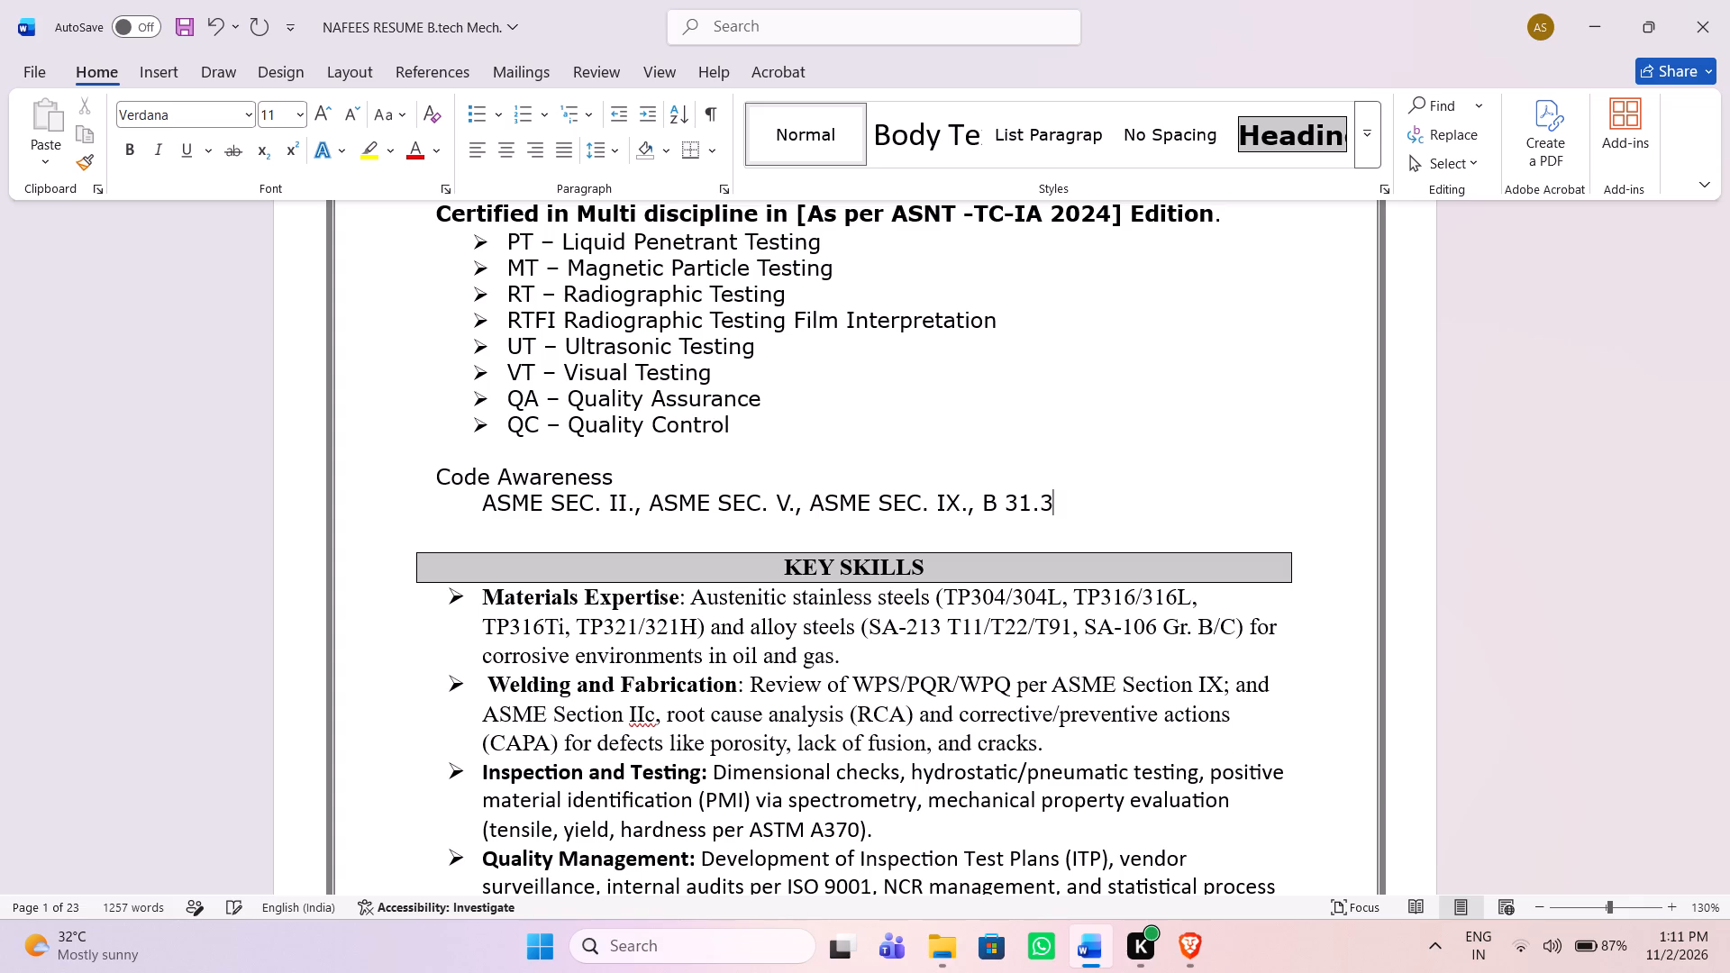
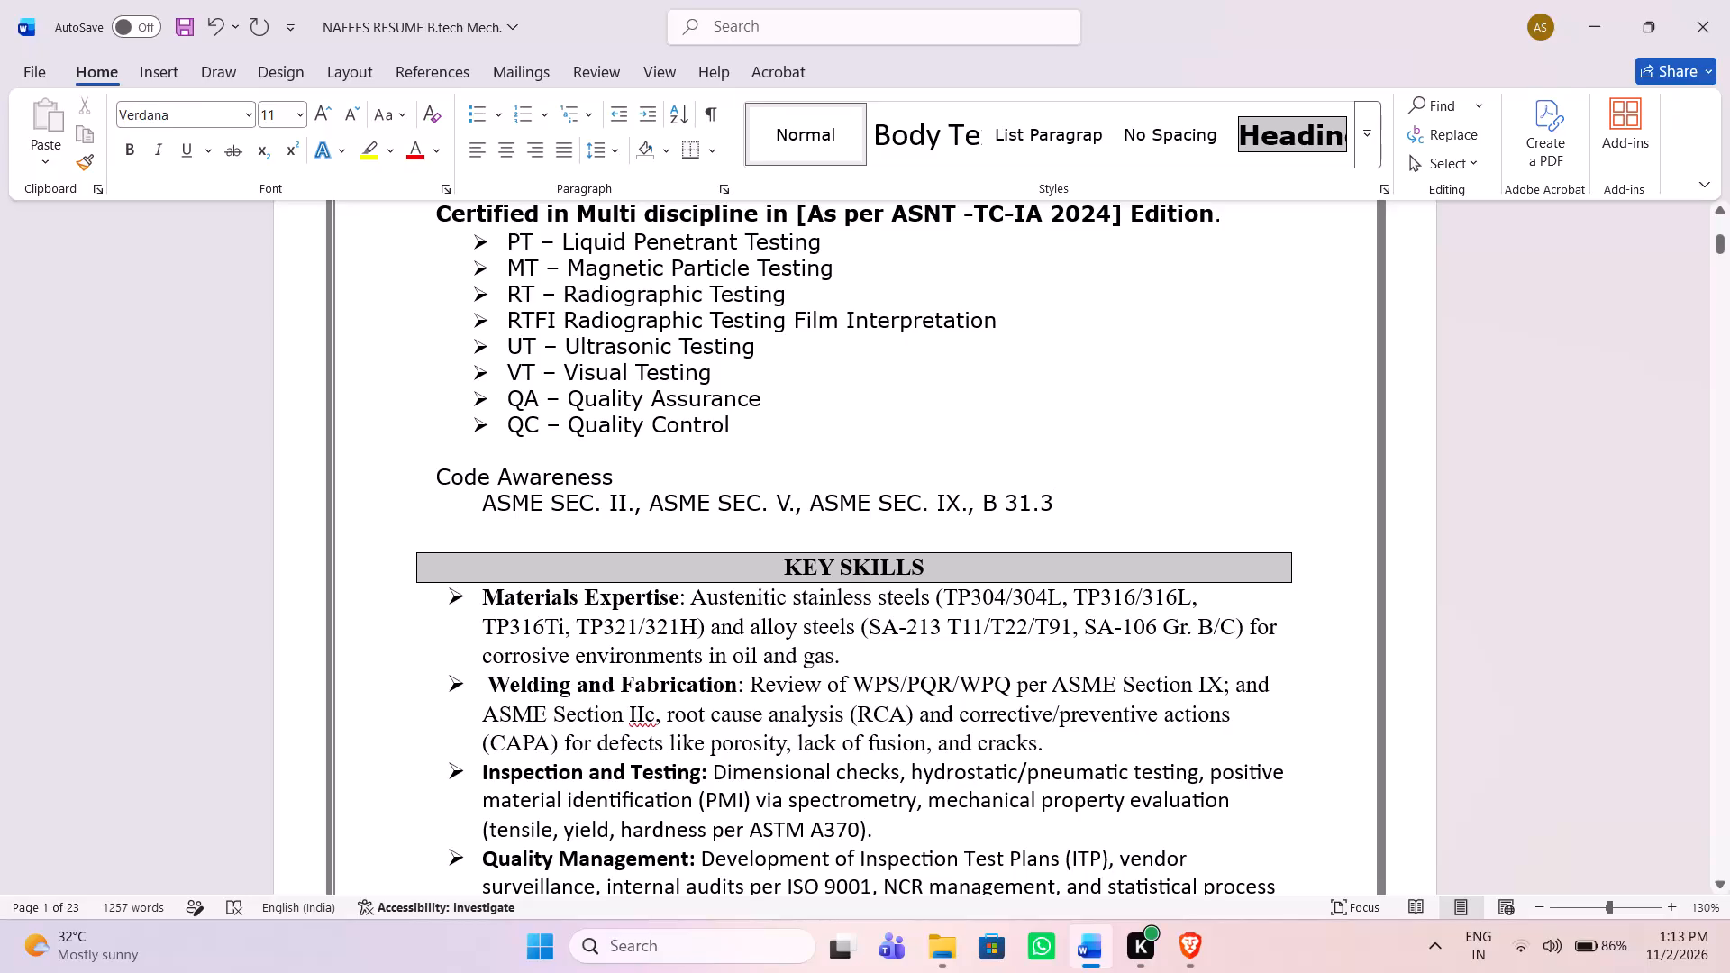
Leave a blank line and start a new line below the indented ASME code entries.
key(Return)
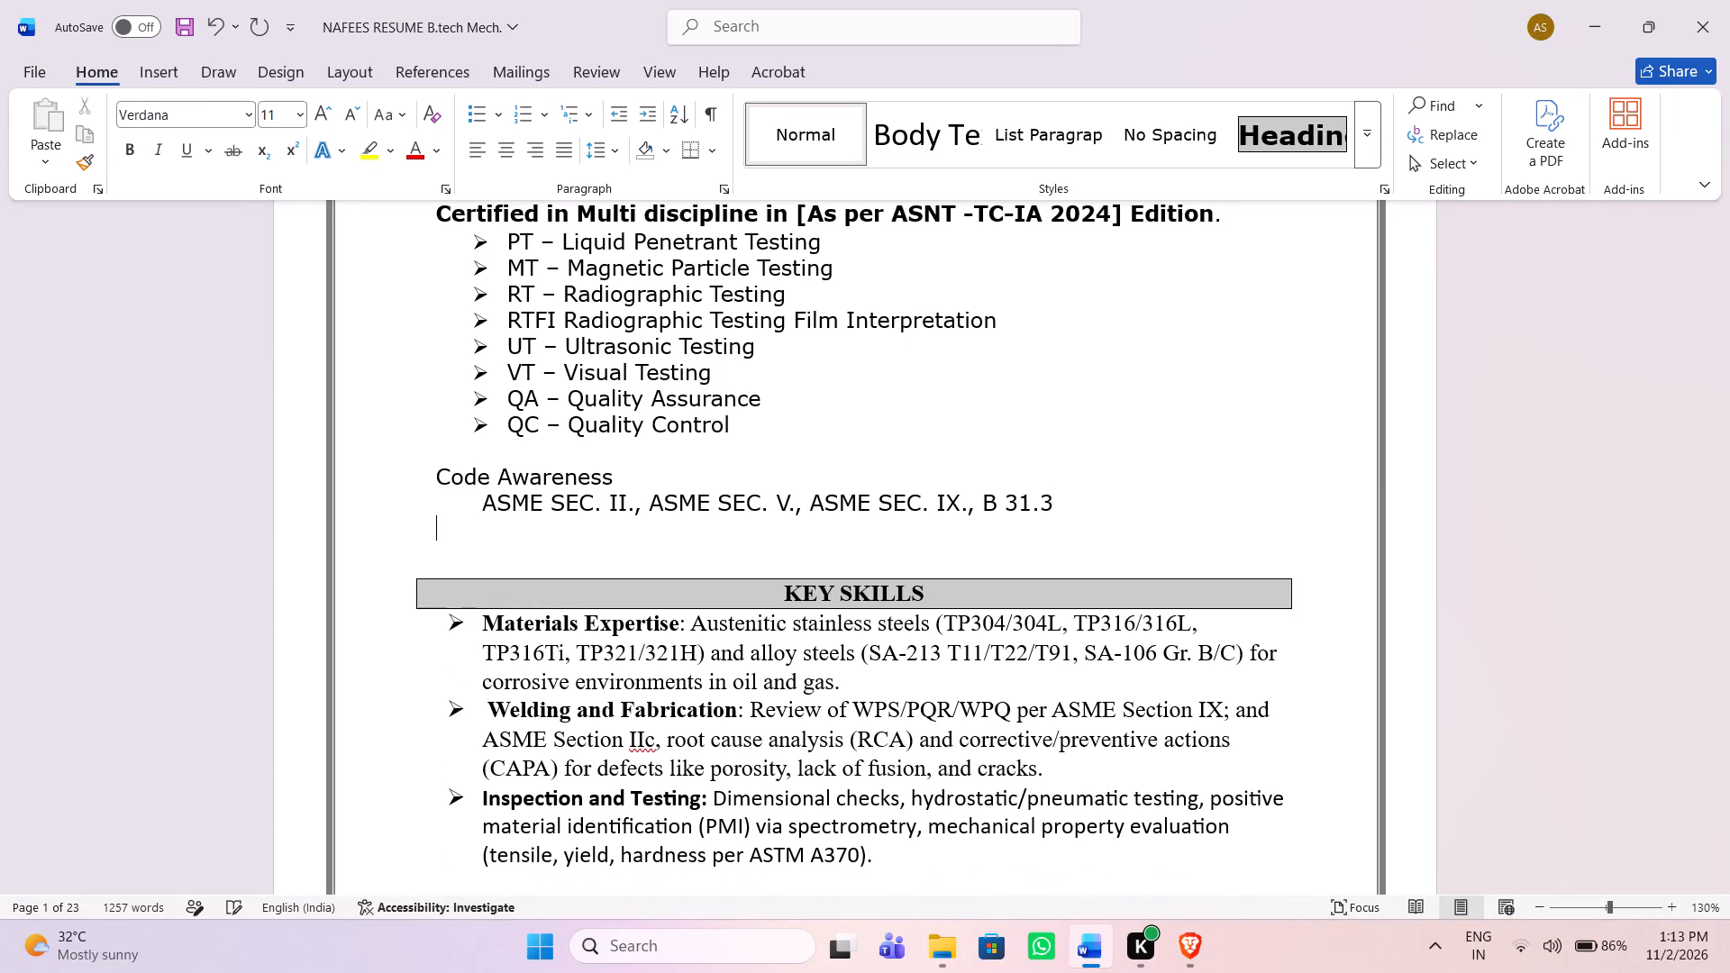
key(Return)
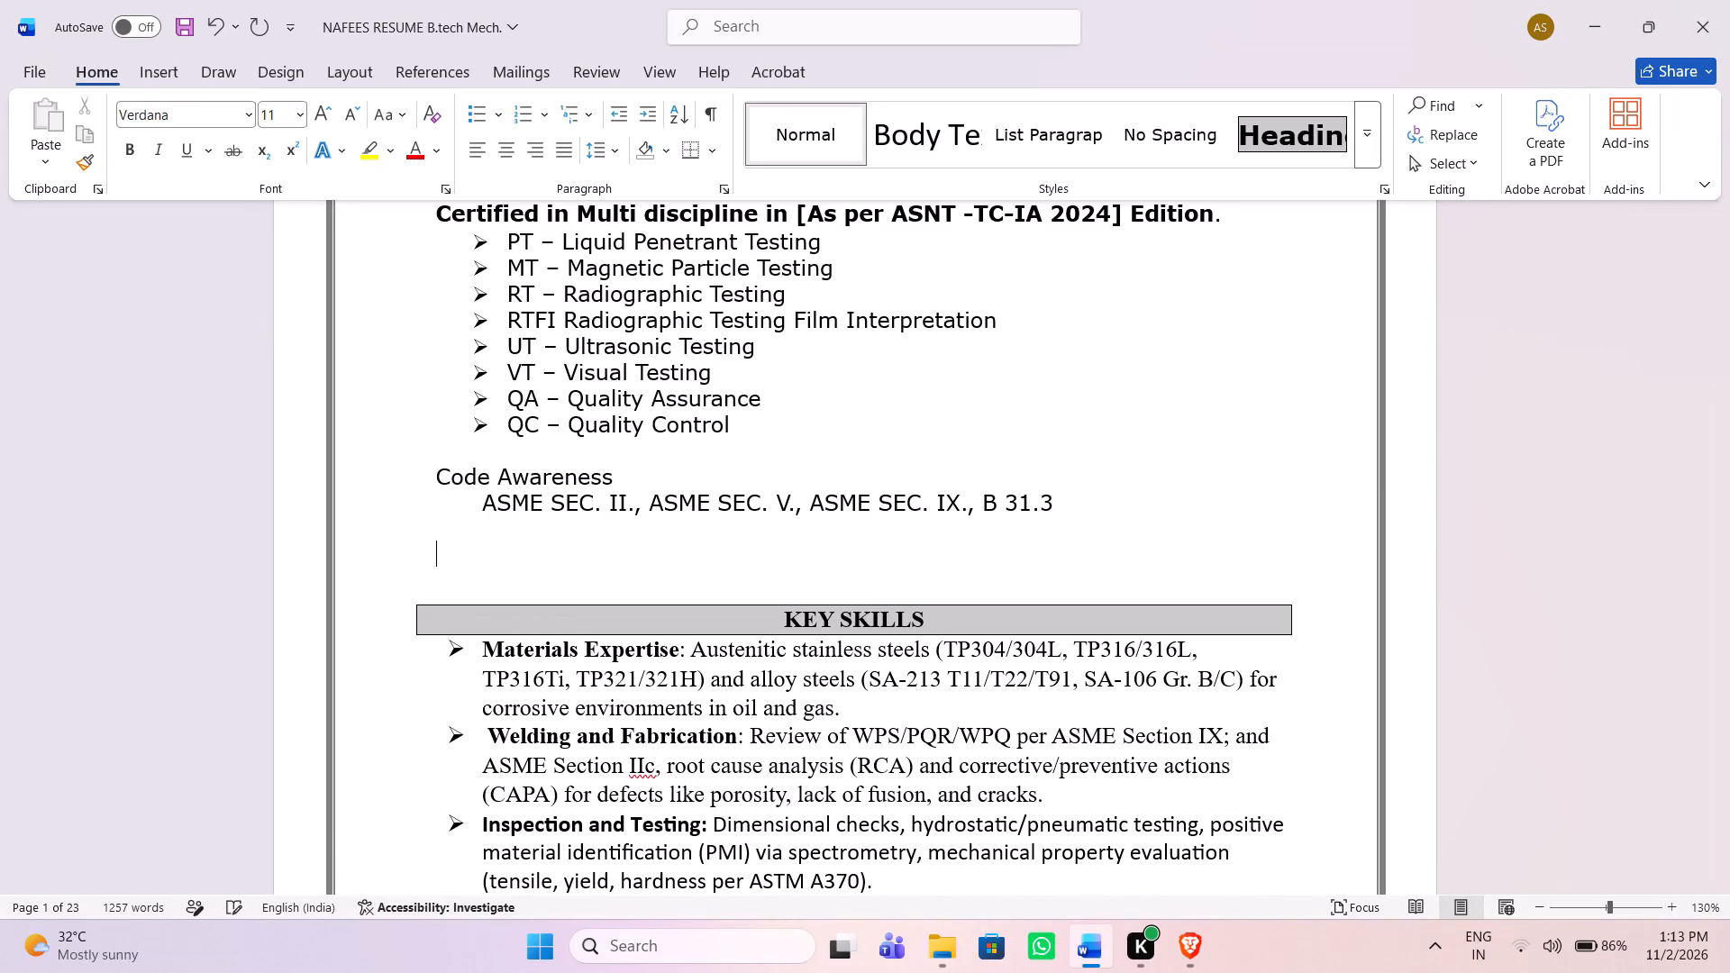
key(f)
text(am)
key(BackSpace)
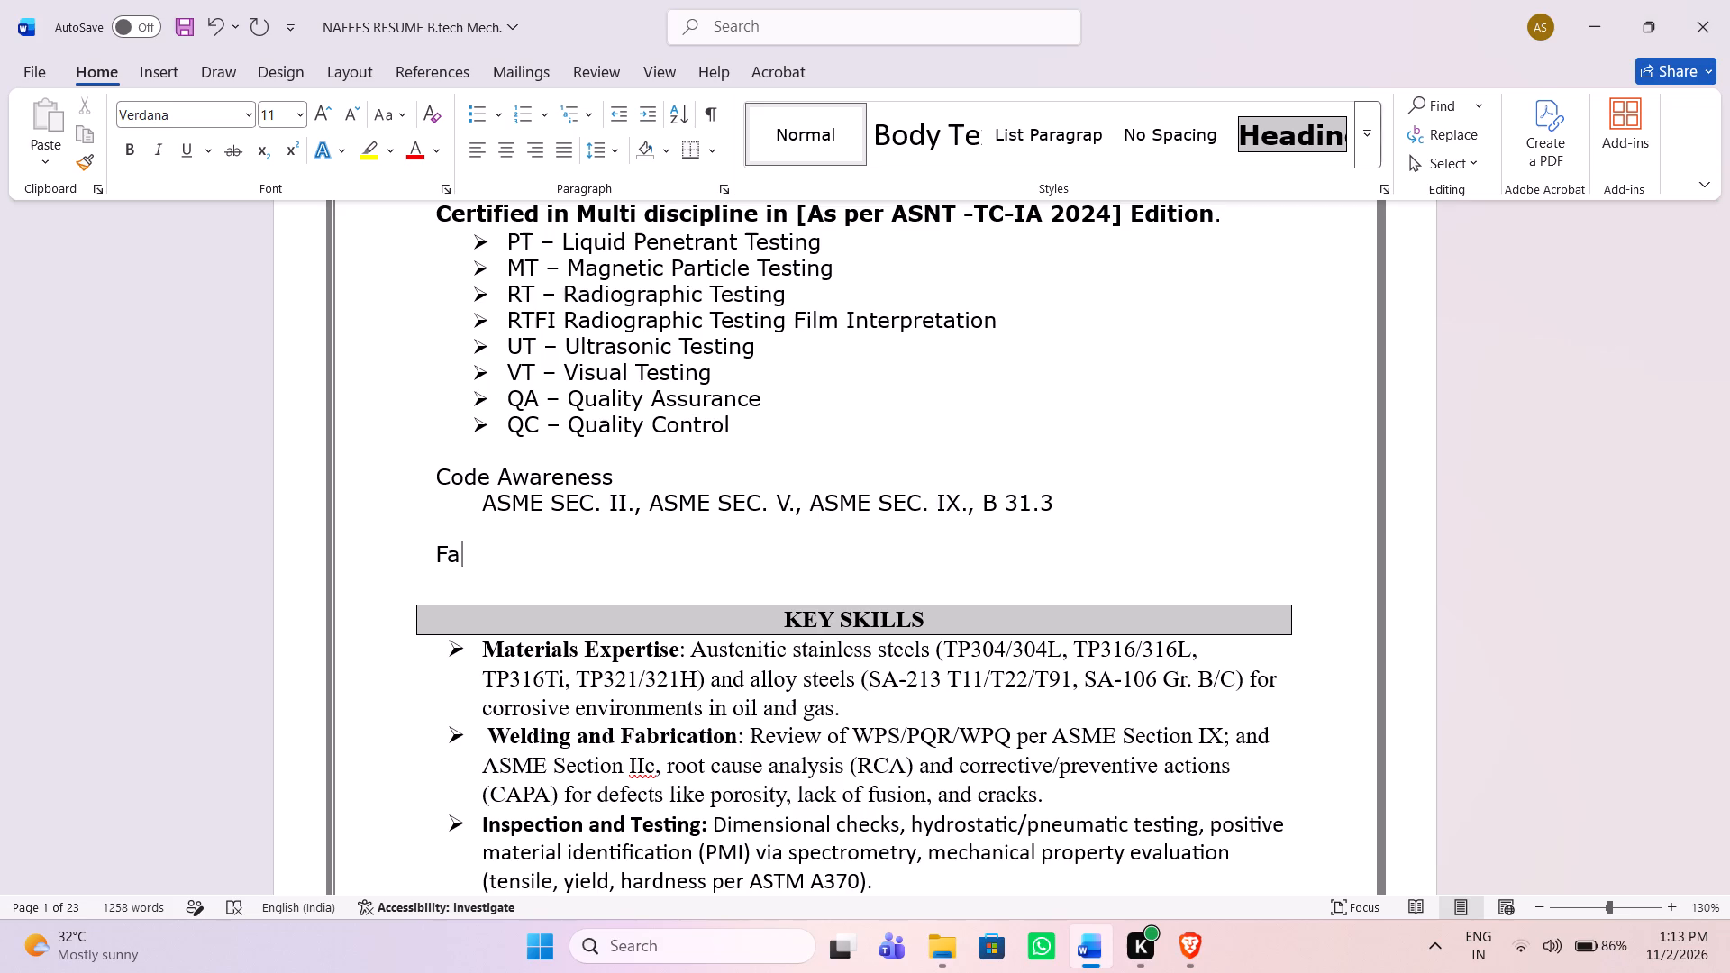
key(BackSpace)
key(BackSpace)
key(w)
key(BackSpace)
Enter the subsection heading "Welding Processes" on the new line below the code entries.
text(Welding)
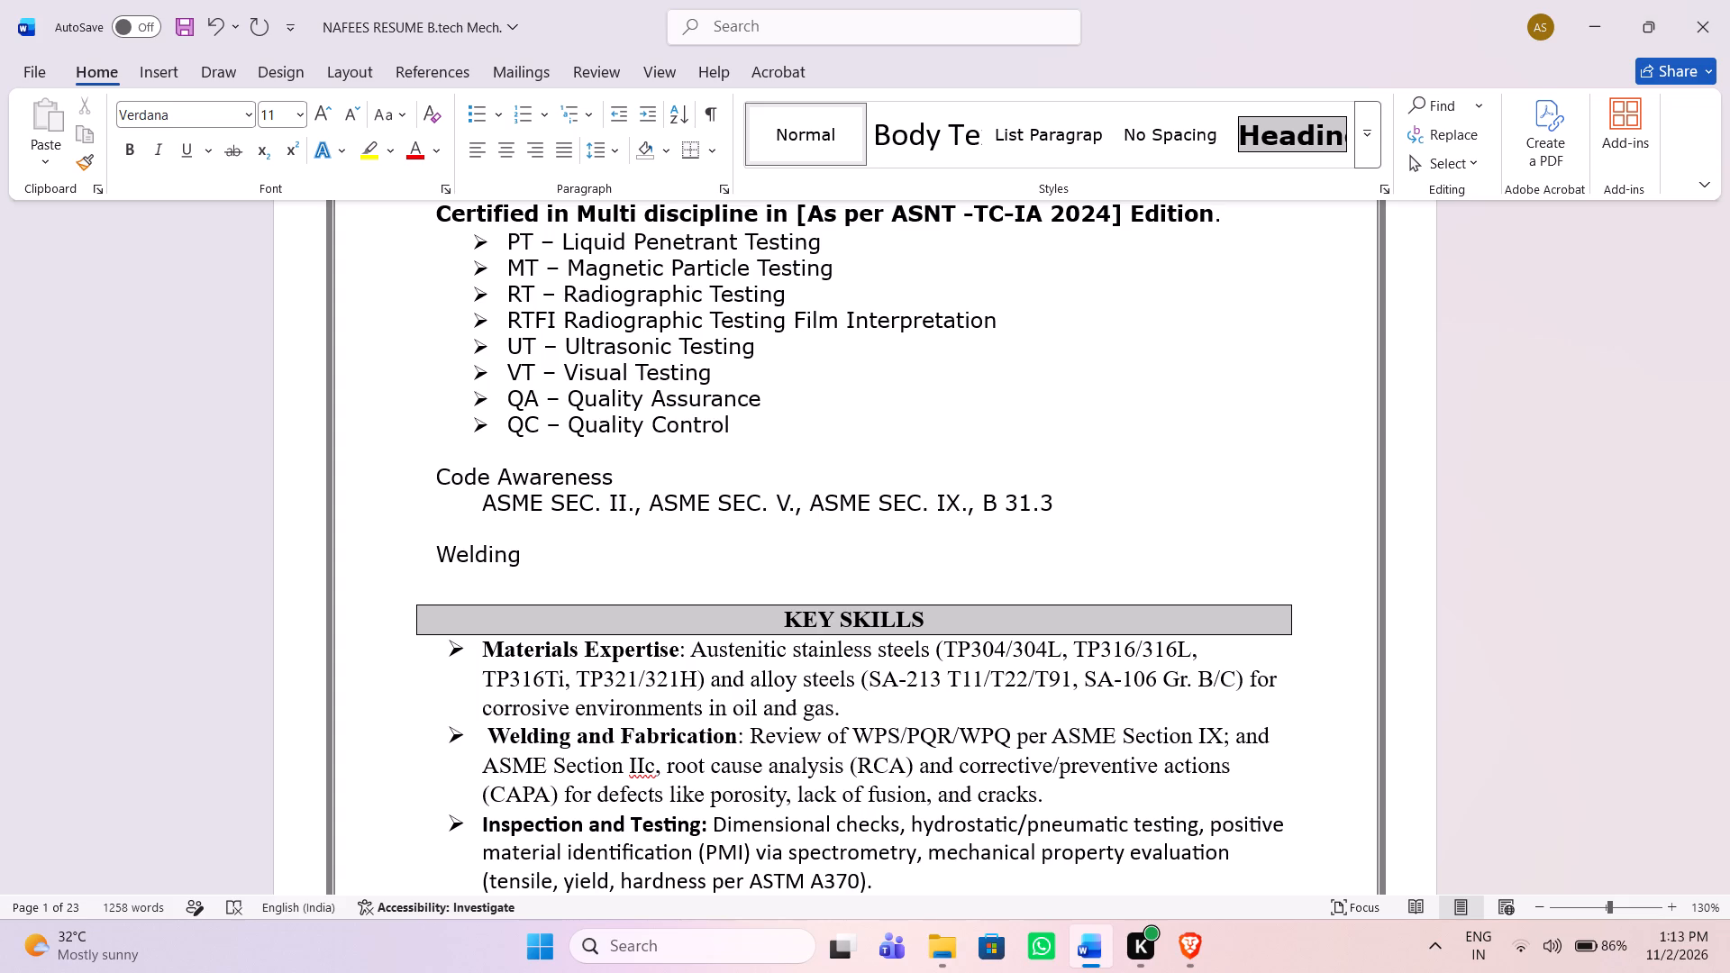
key(space)
text(Pr)
key(o)
text(ce)
key(s)
key(s)
key(e)
key(s)
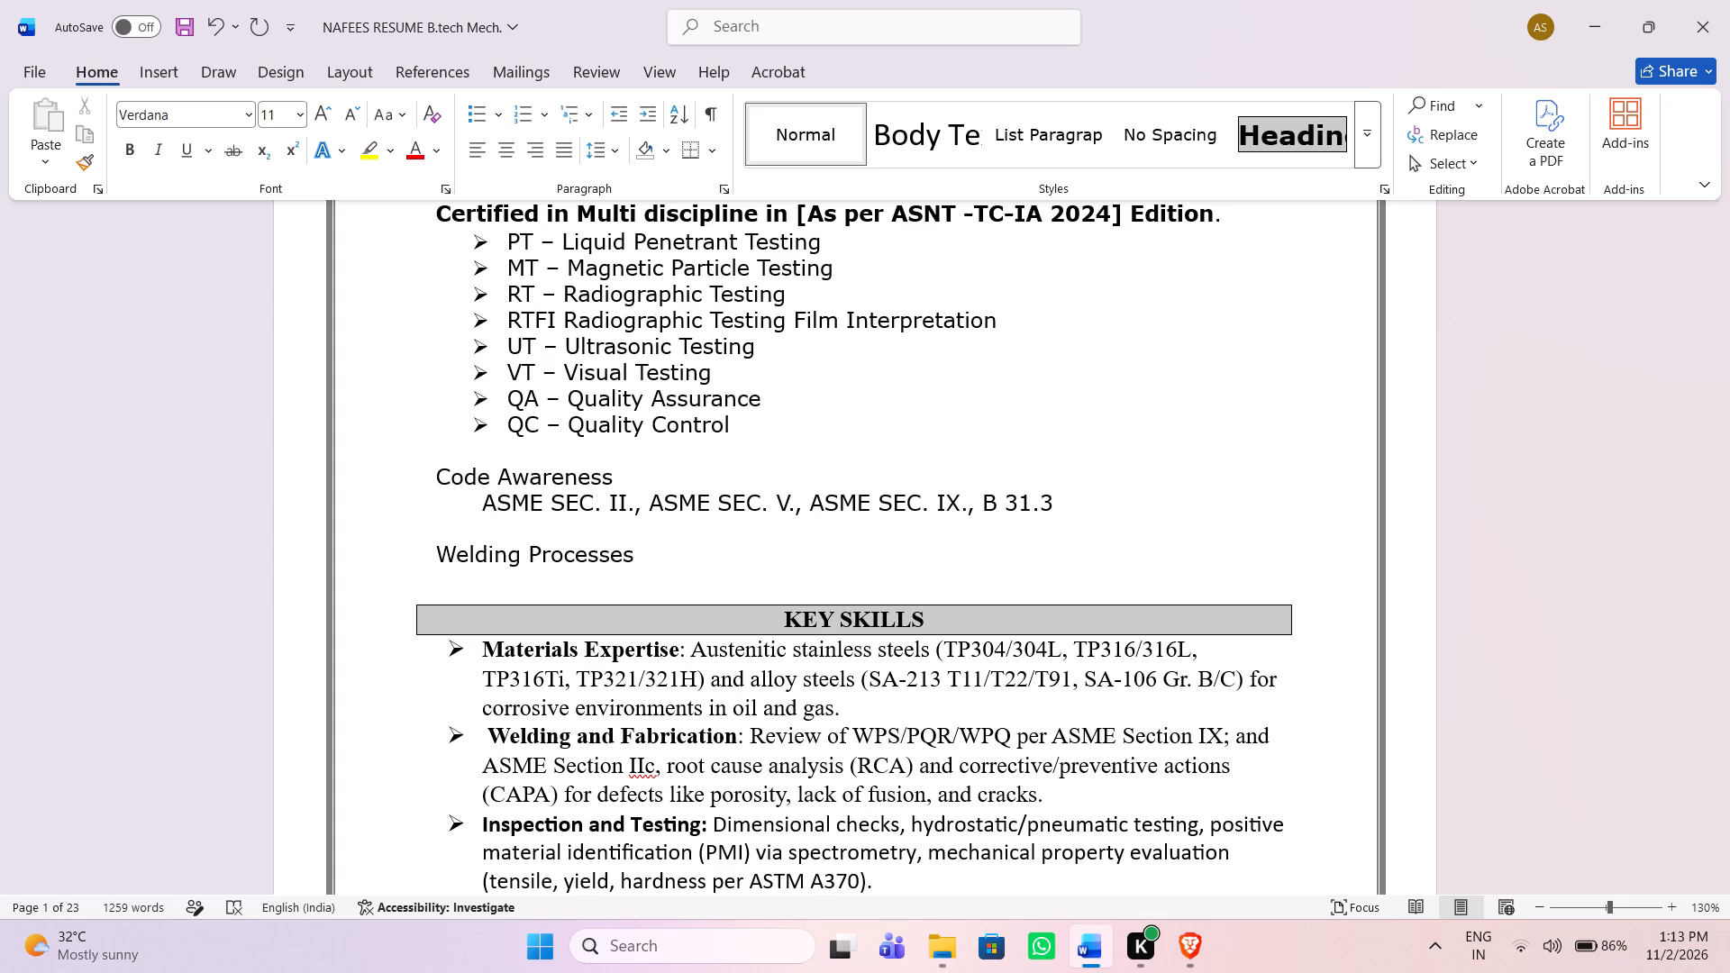
Add an indented line under "Welding Processes" listing "SMAW, GTAW, GMAW, SAW".
key(Return)
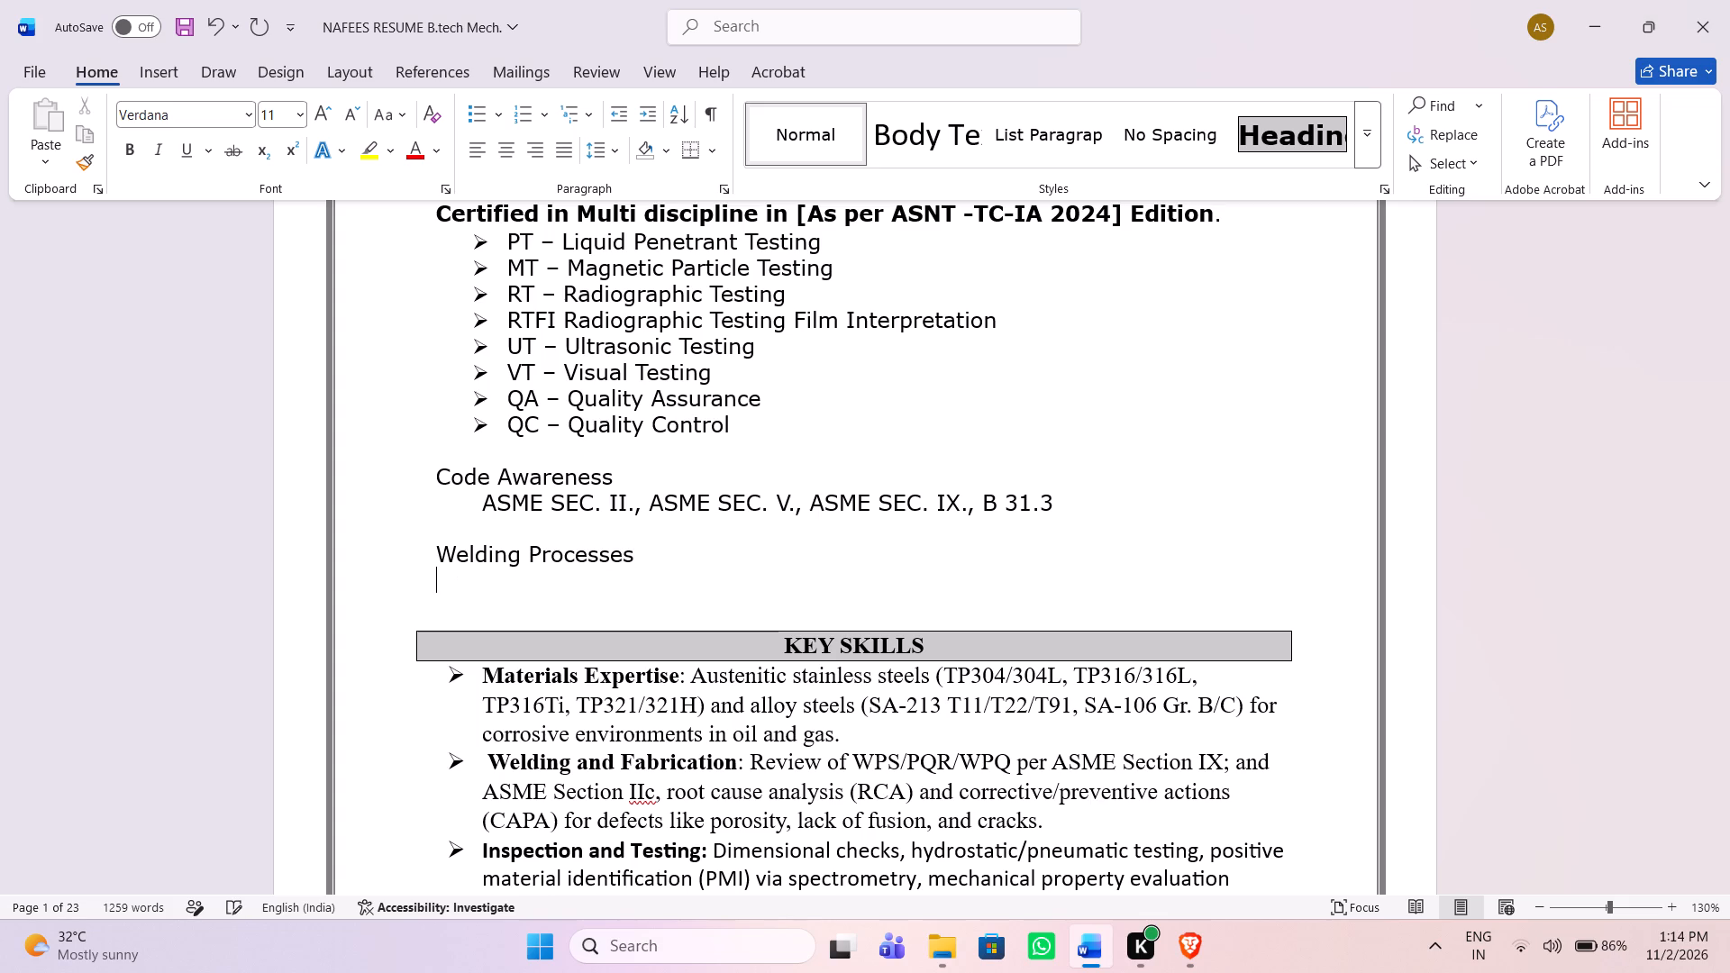
key(Tab)
key(Tab)
text(SMAW)
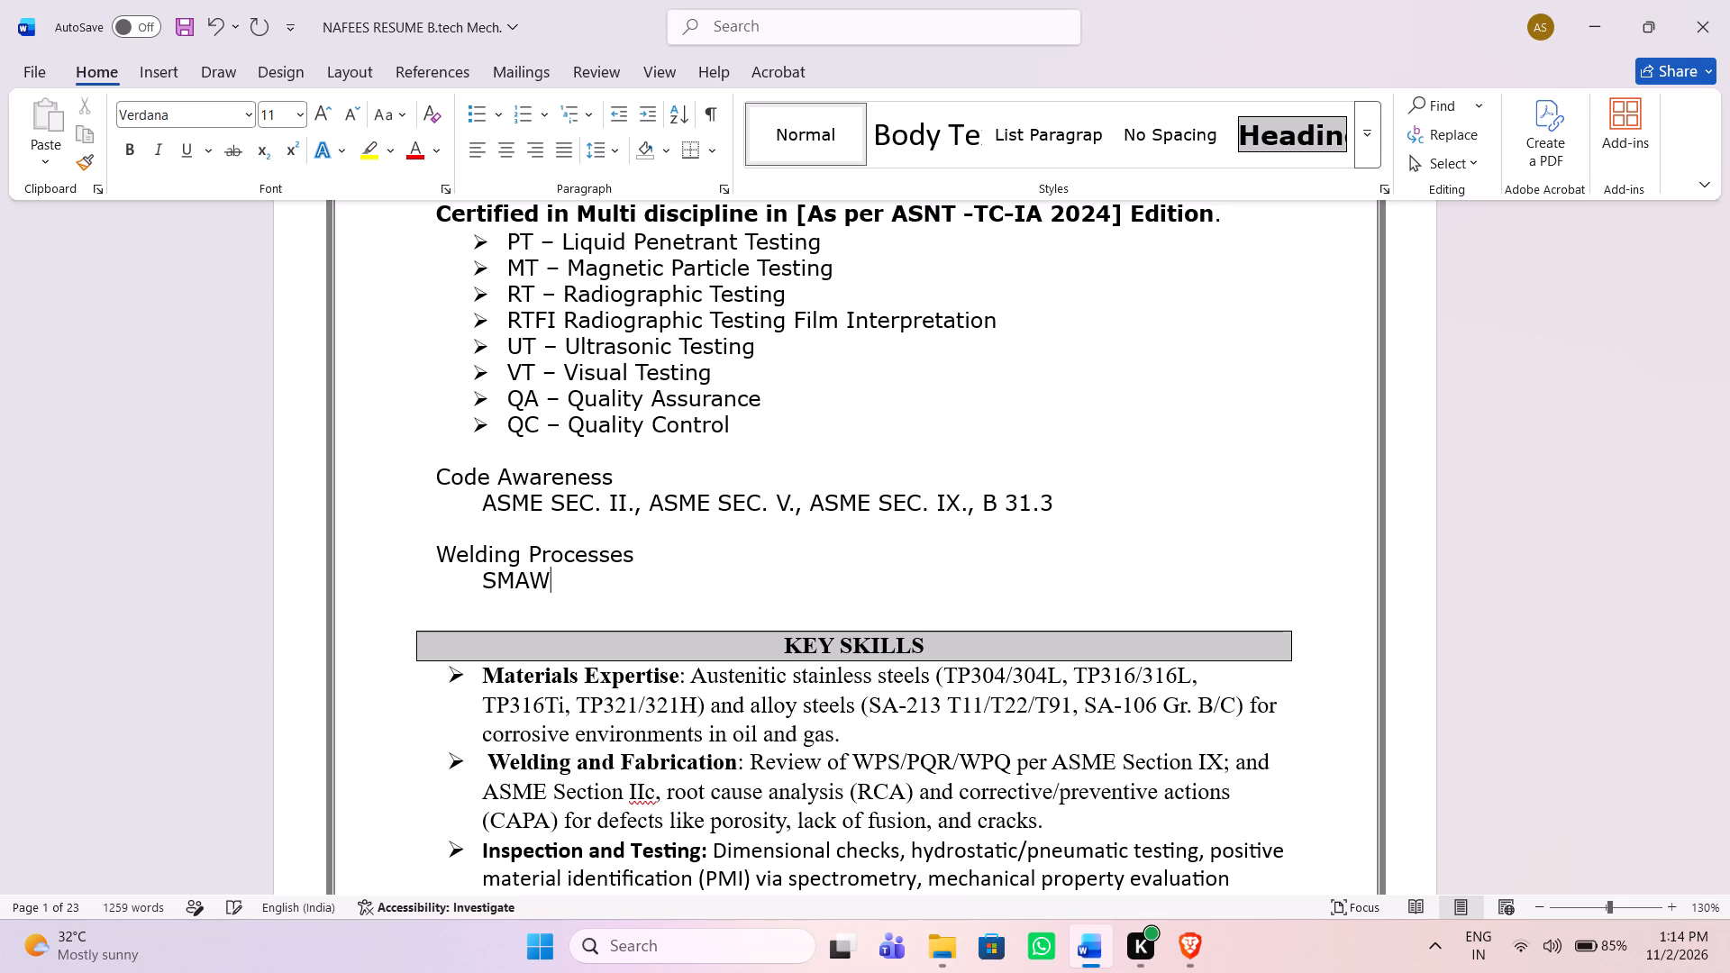
text(,)
key(space)
text(GT)
text(AW)
text(,)
key(space)
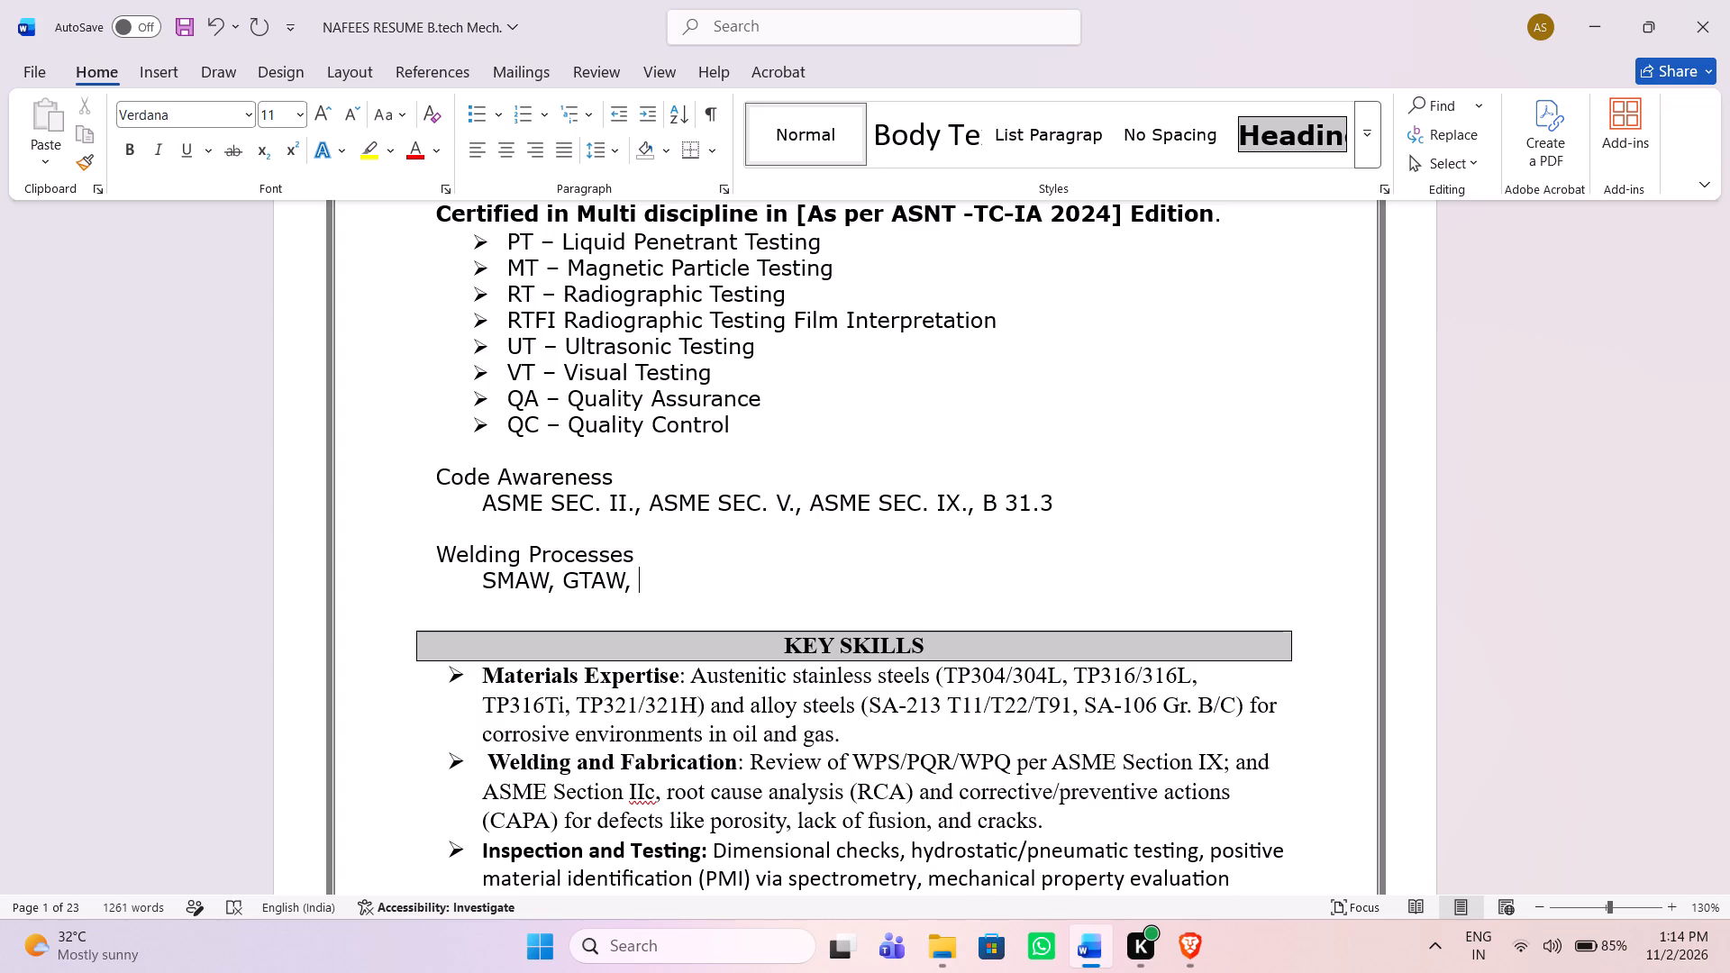
key(g)
text(MAW)
key(comma)
key(space)
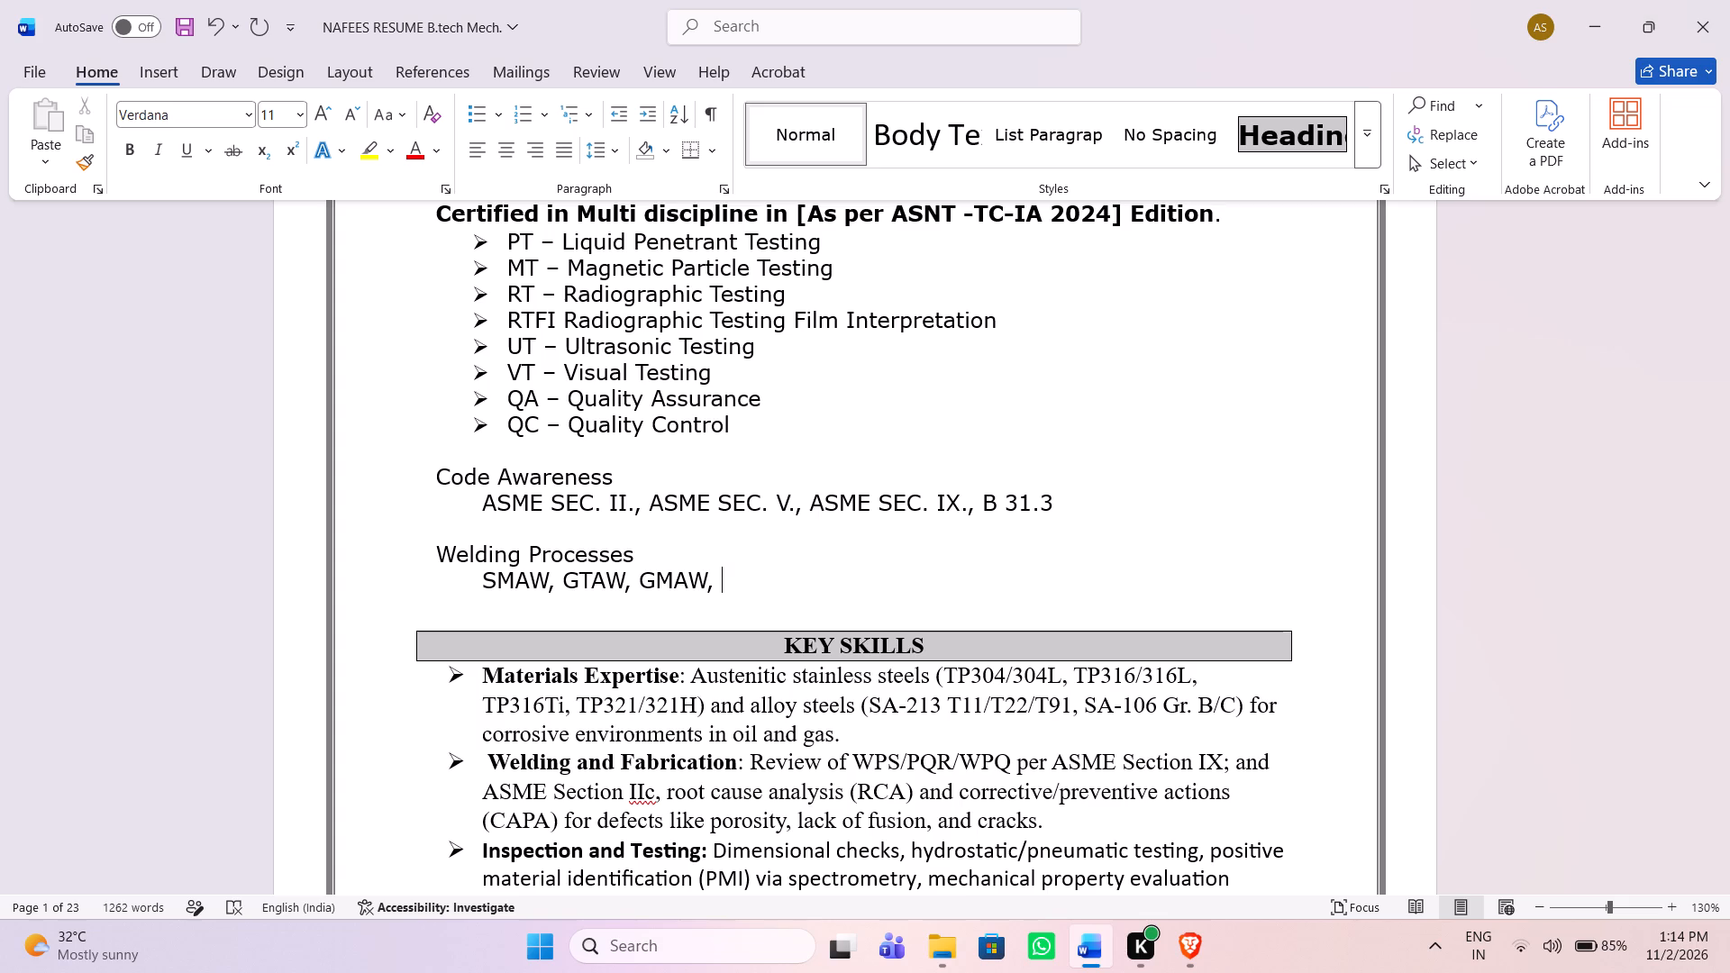
text(SAW)
Make the "Code Awareness" heading bold.
drag(618, 482, 440, 480)
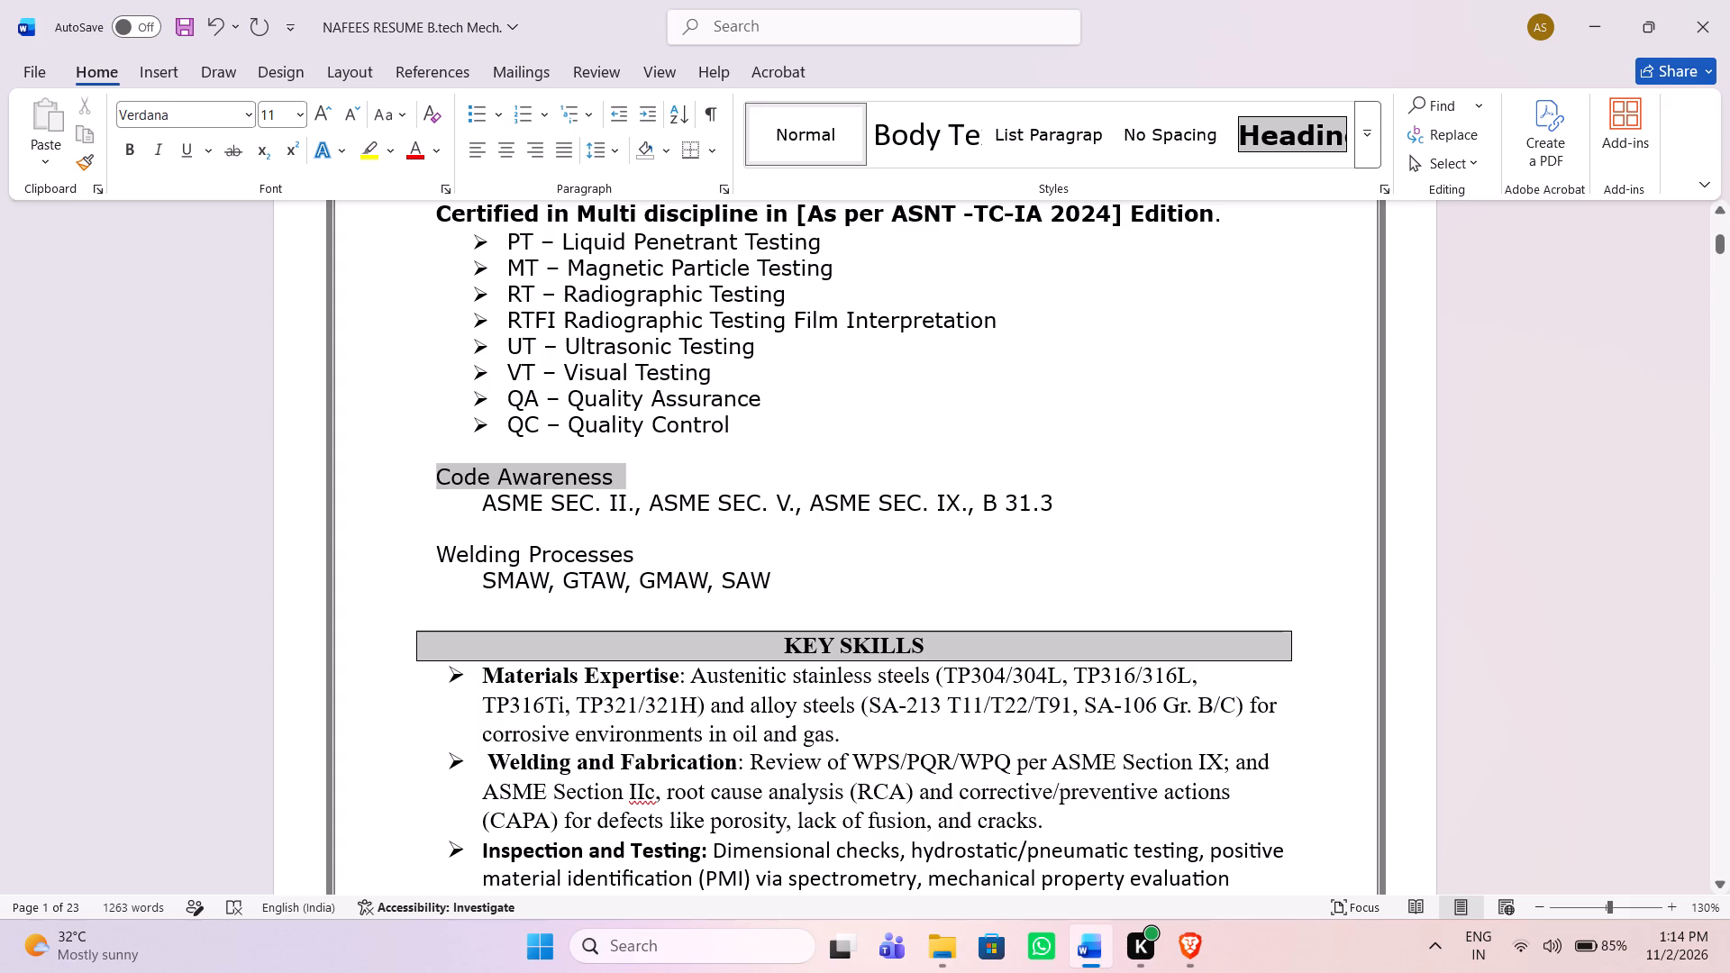
drag(440, 480, 437, 480)
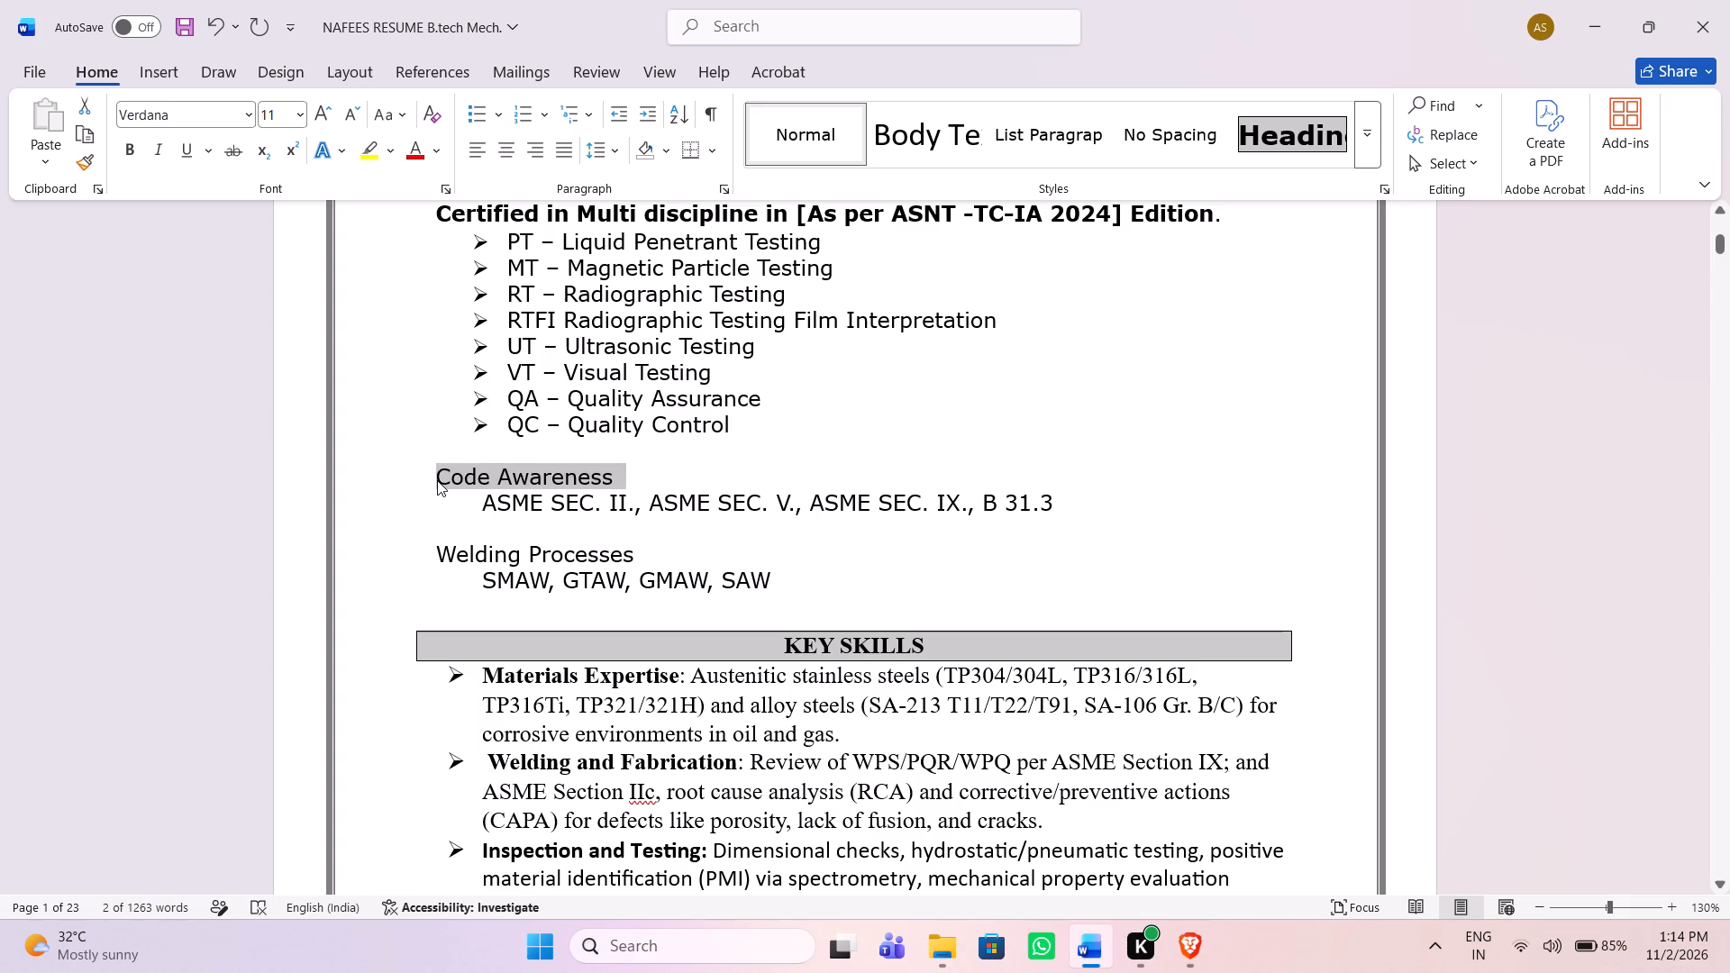
key(ctrl+b)
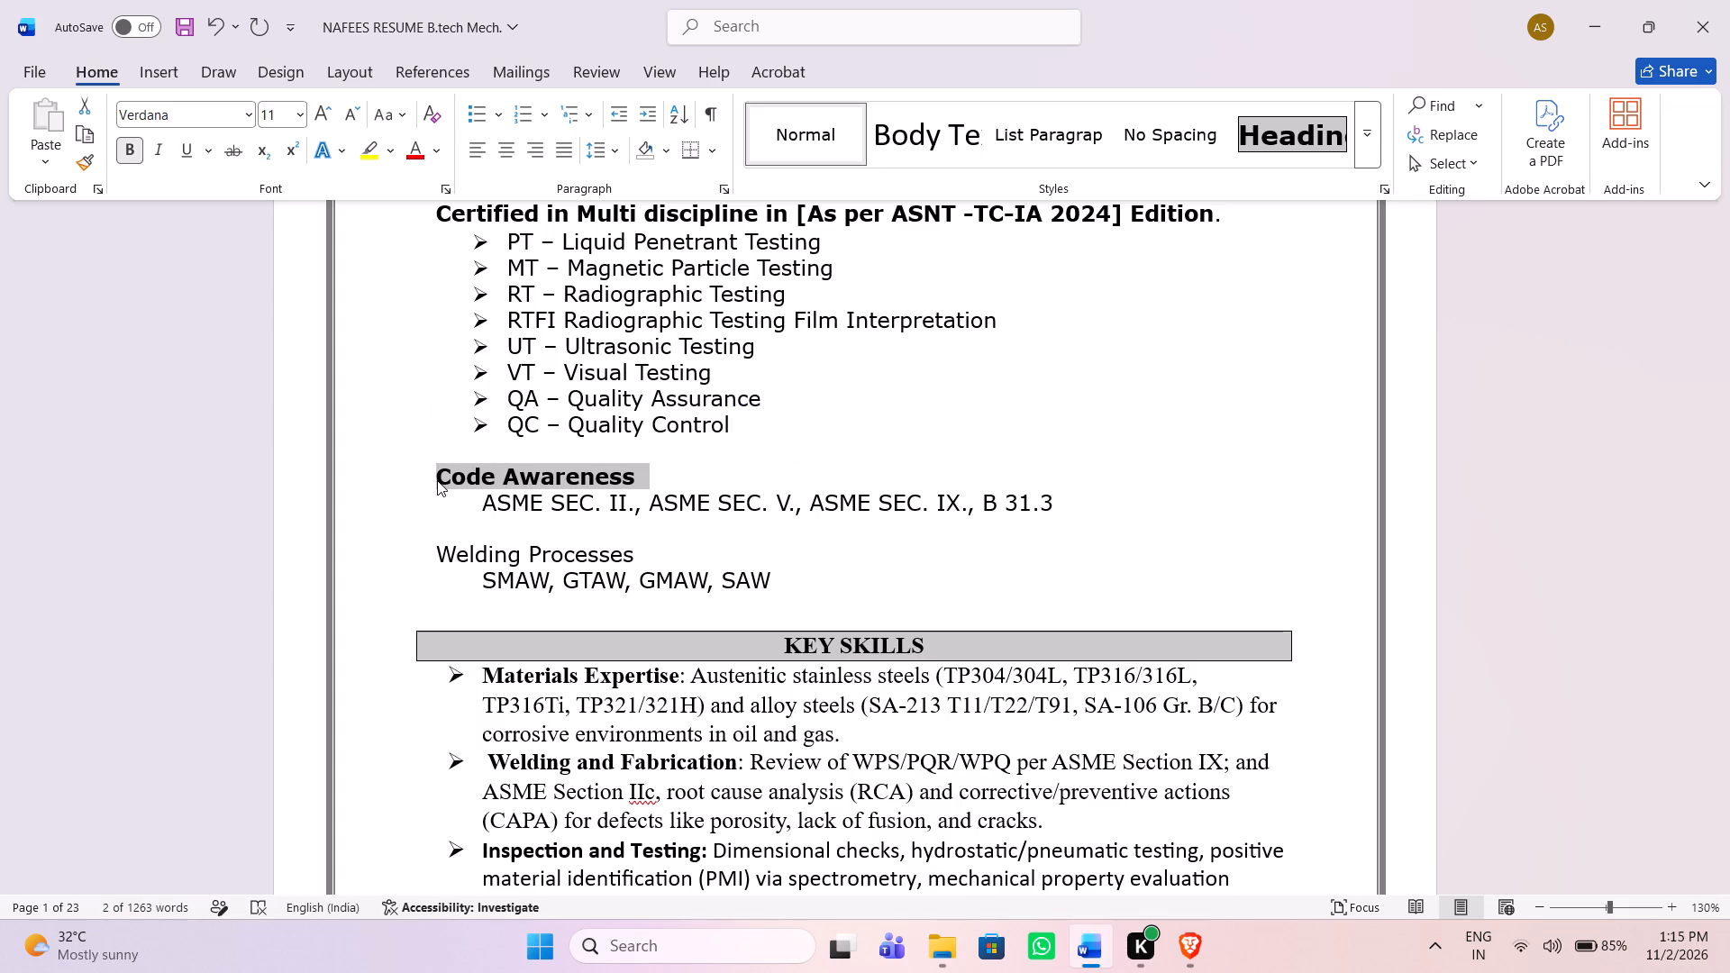
click(647, 486)
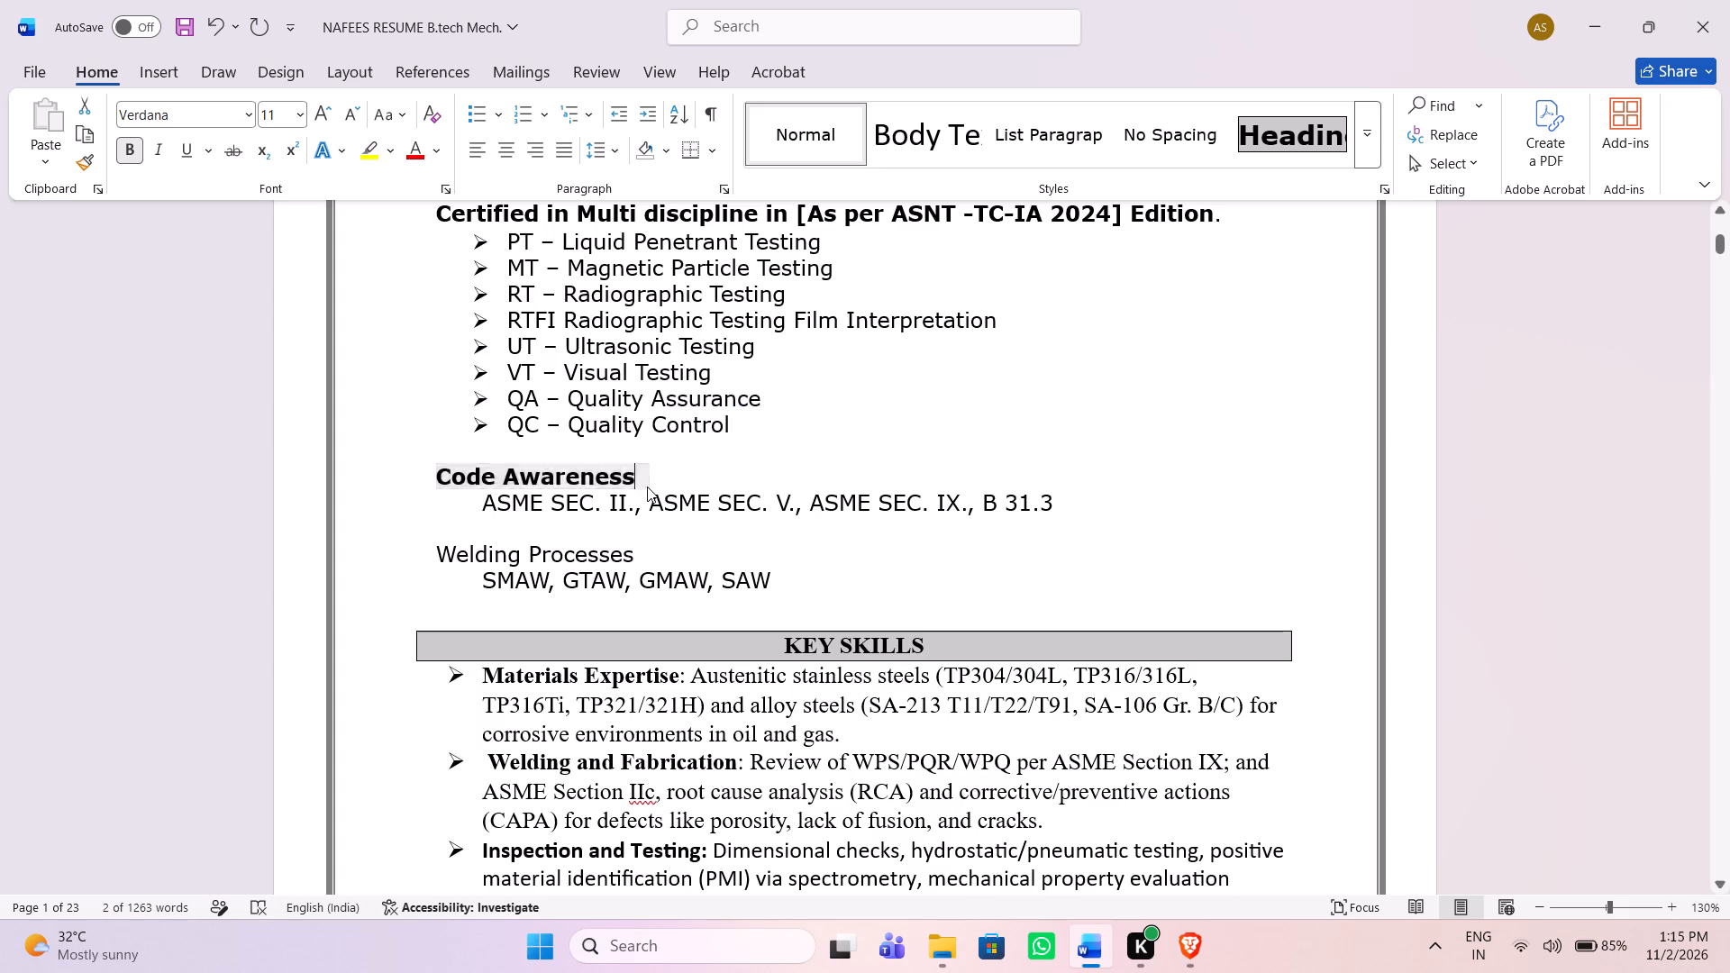
click(647, 486)
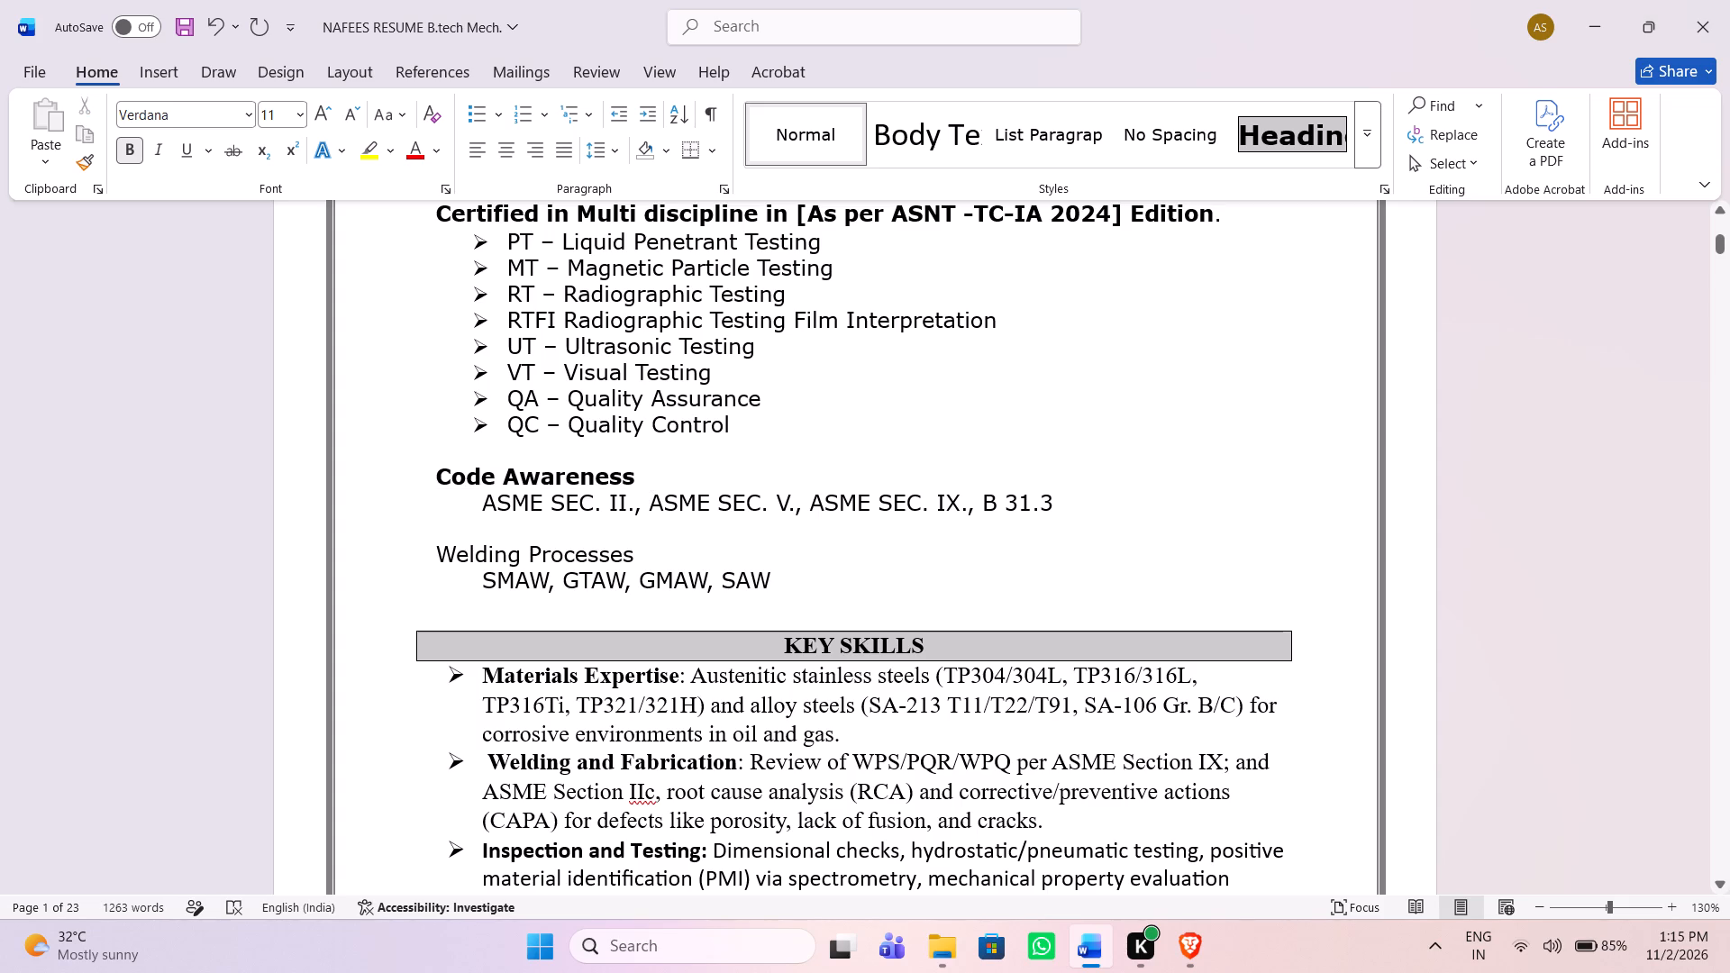
Make the "Welding Processes" heading bold.
drag(633, 555, 463, 554)
key(ctrl+b)
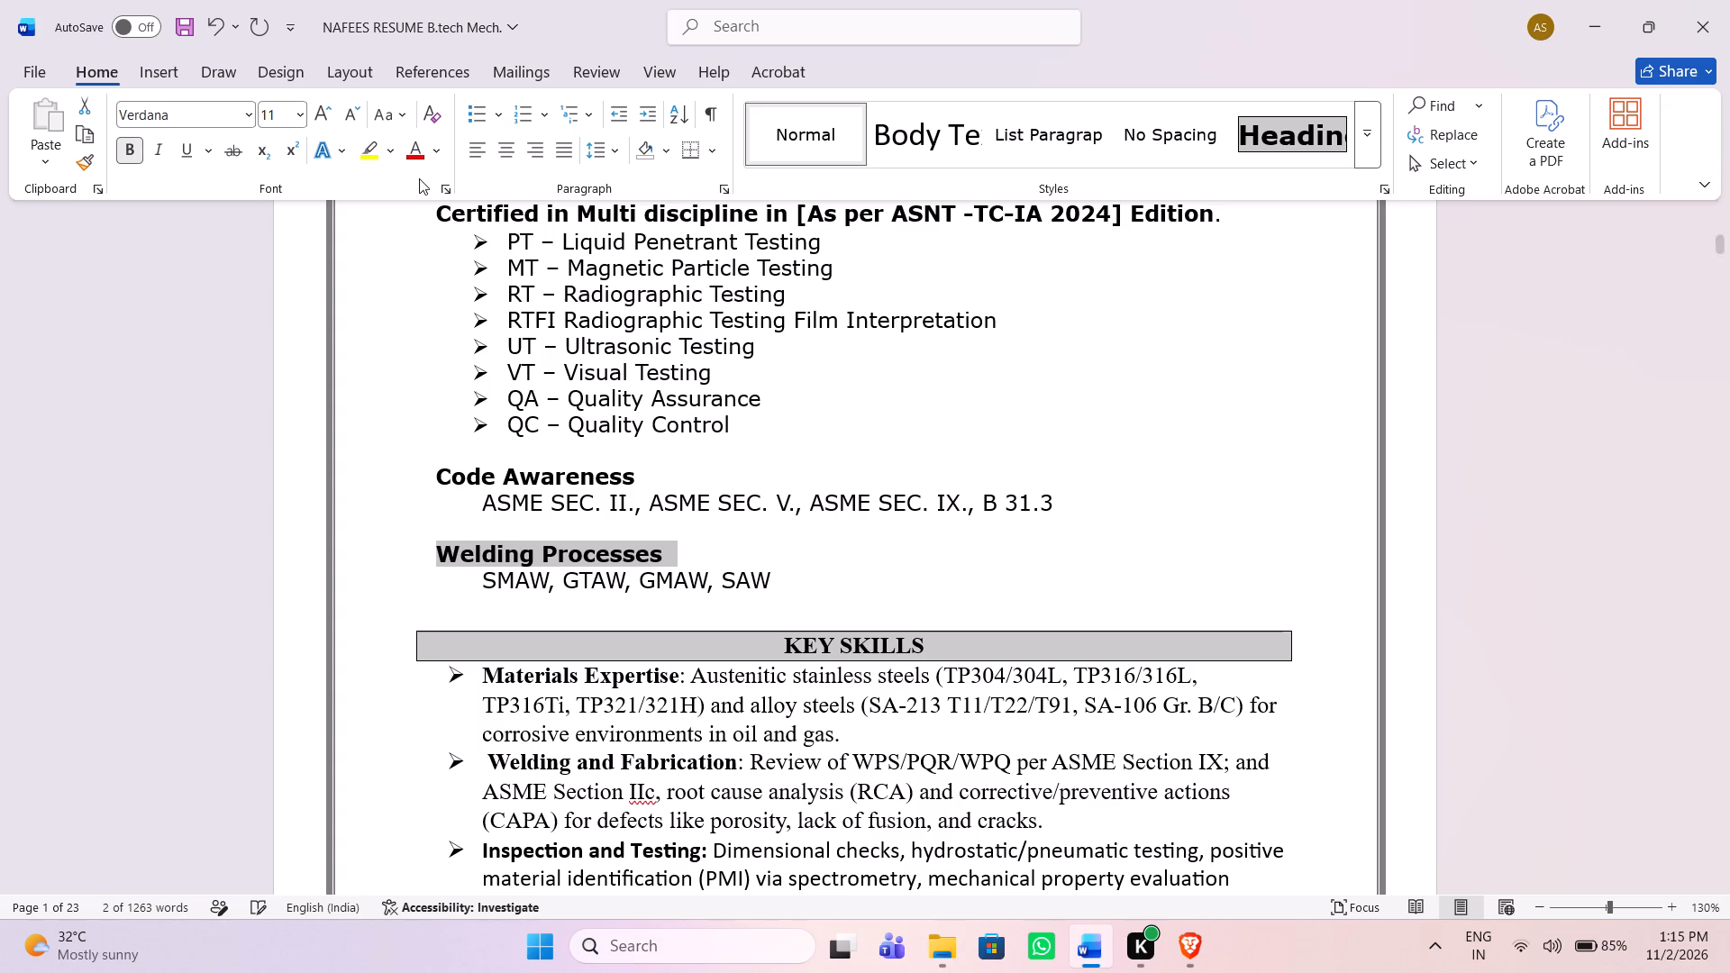
Apply "1." style numbering to the "Certified in Multi discipline" line under Technical Qualification.
click(427, 220)
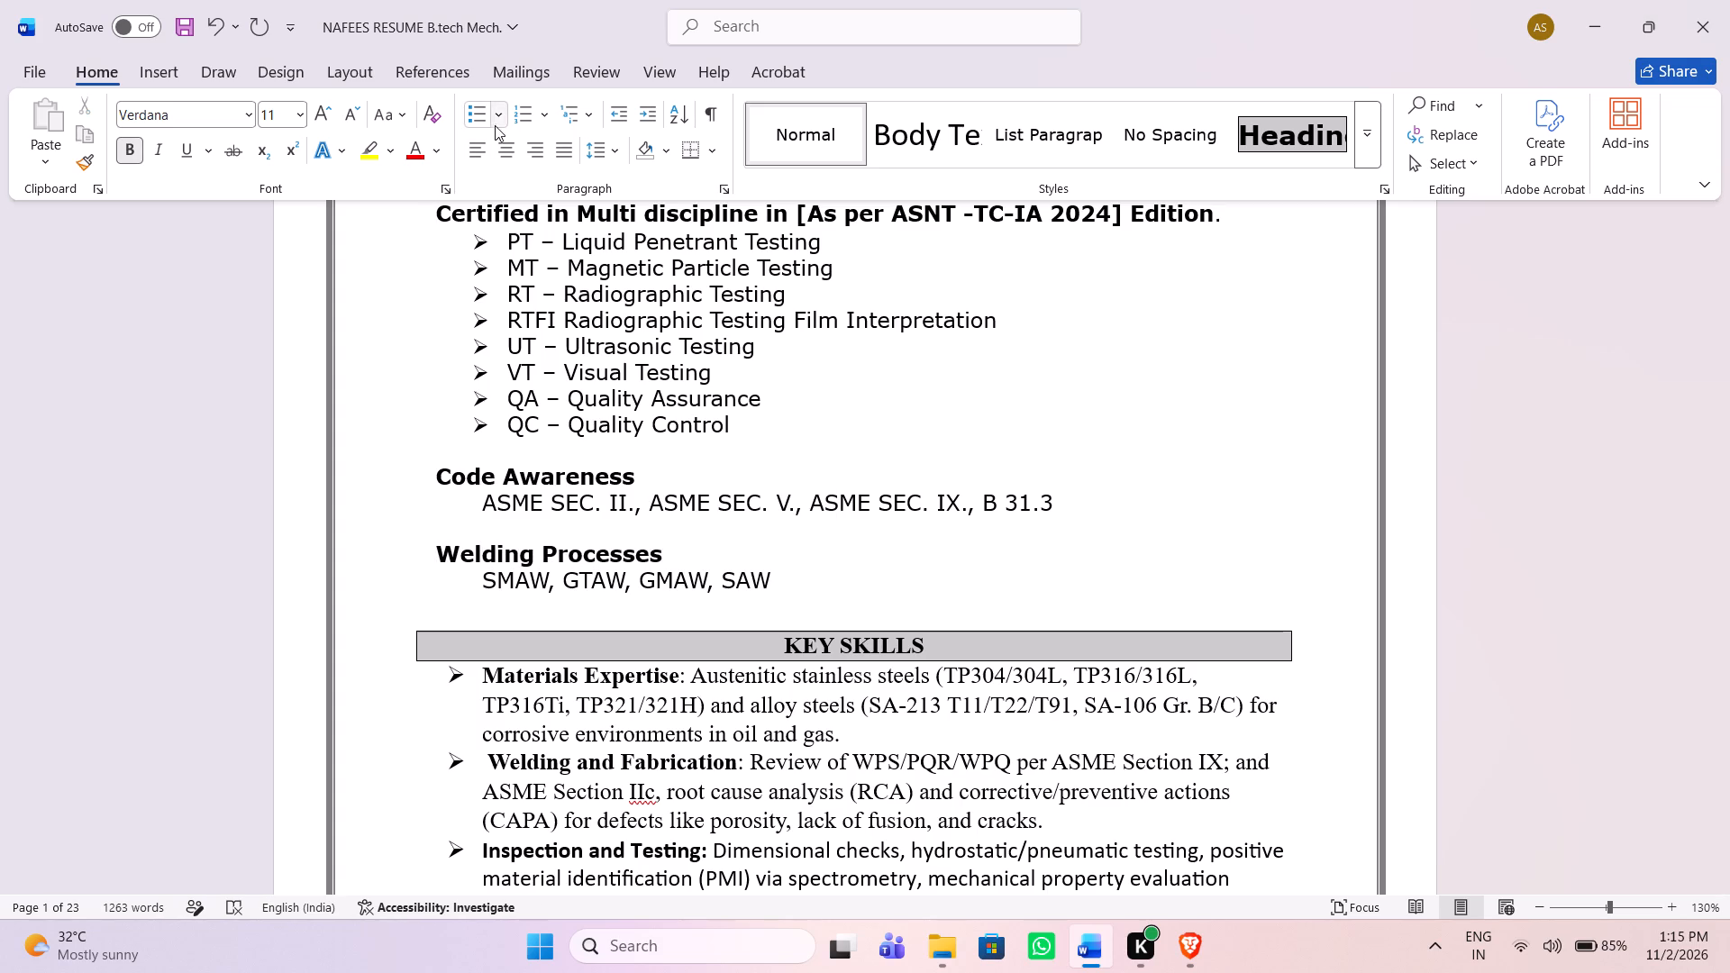
click(496, 116)
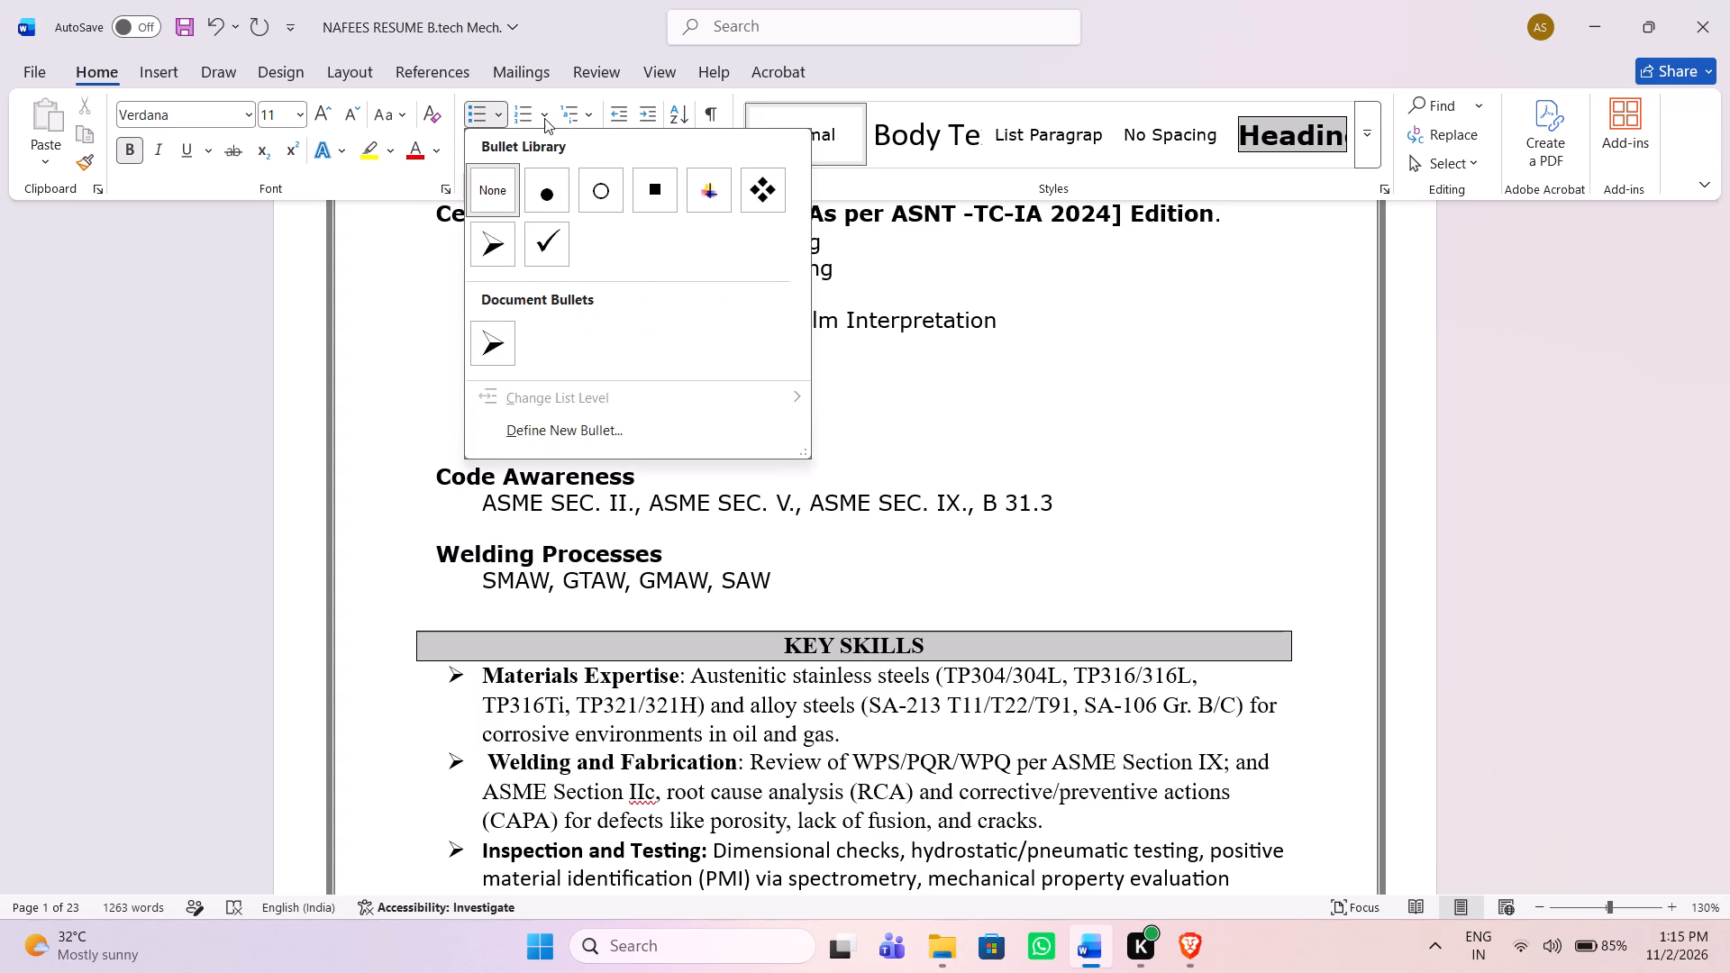
click(544, 118)
click(622, 196)
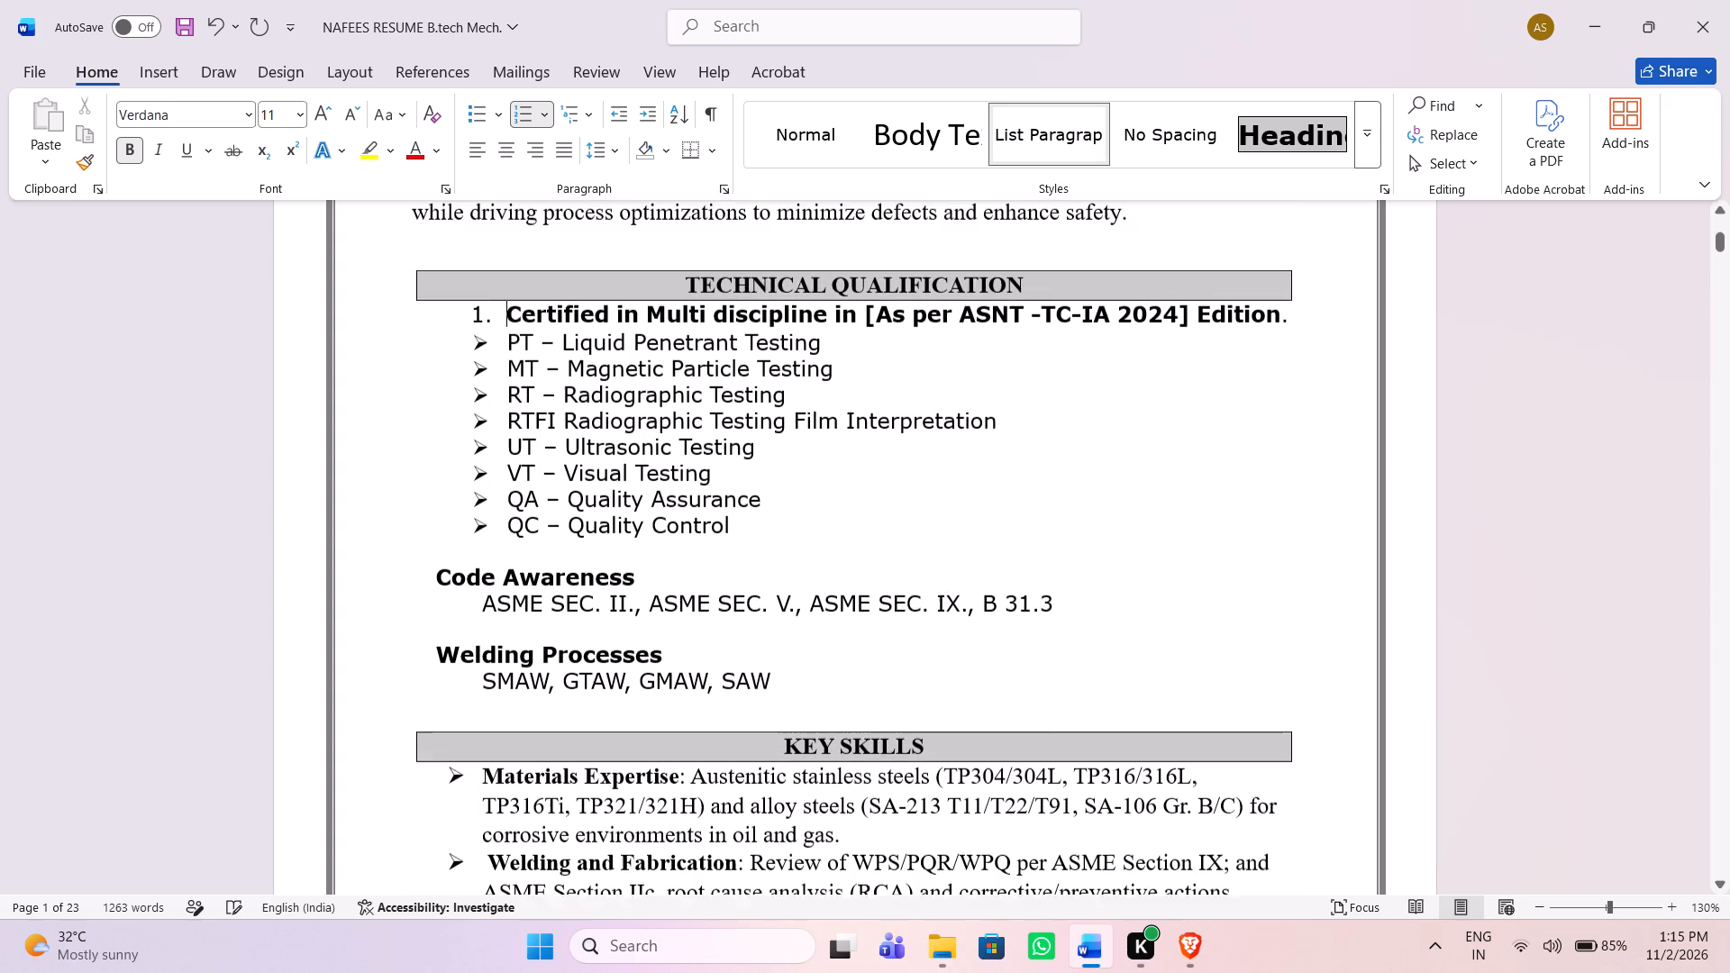
Increase the indent of the arrow-bulleted list from PT to QC so it sits beneath the numbered "Certified in Multi discipline" line.
click(467, 345)
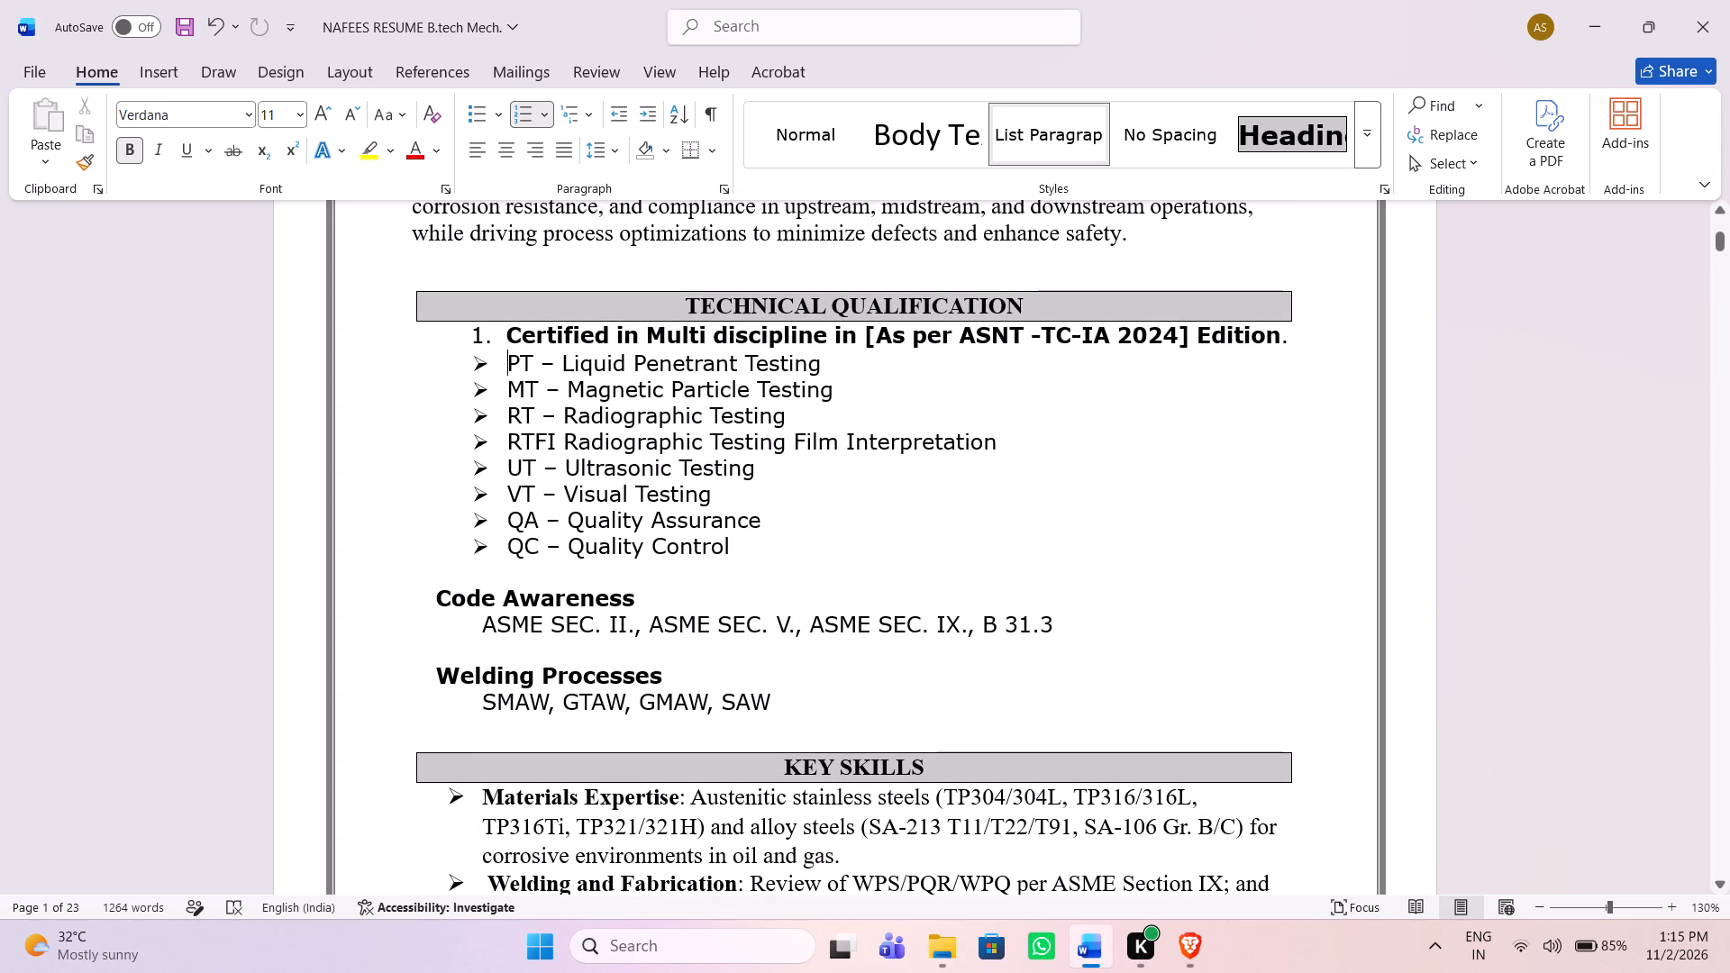
click(468, 369)
key(Tab)
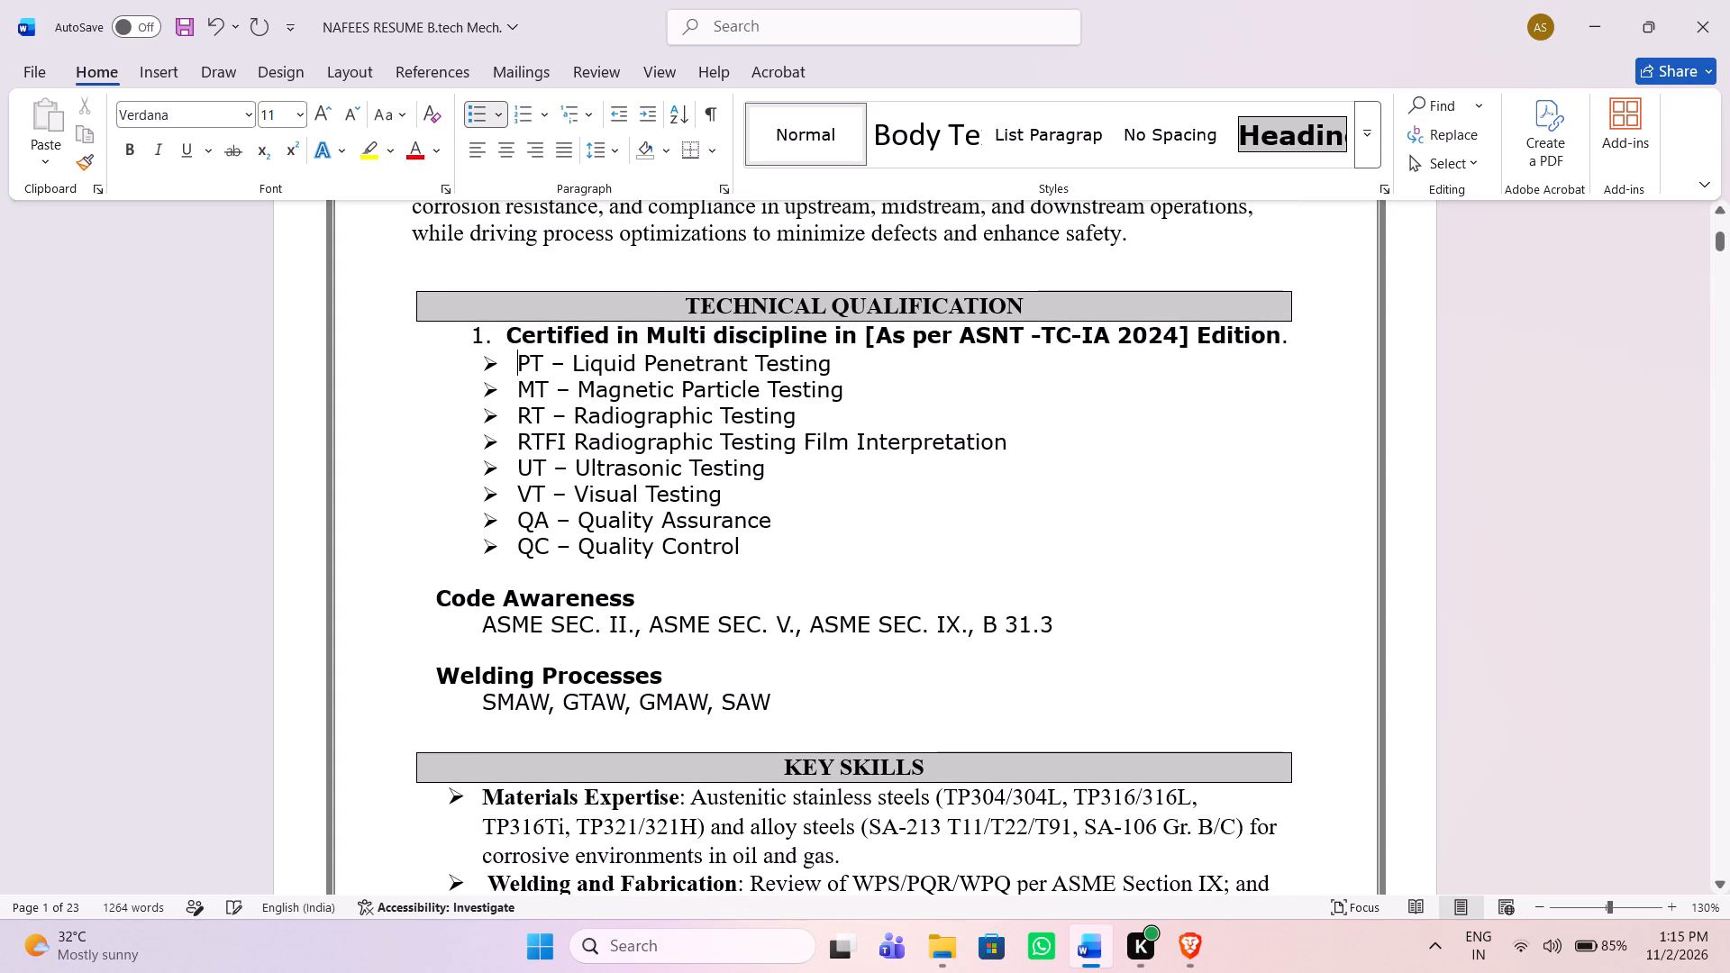
key(Tab)
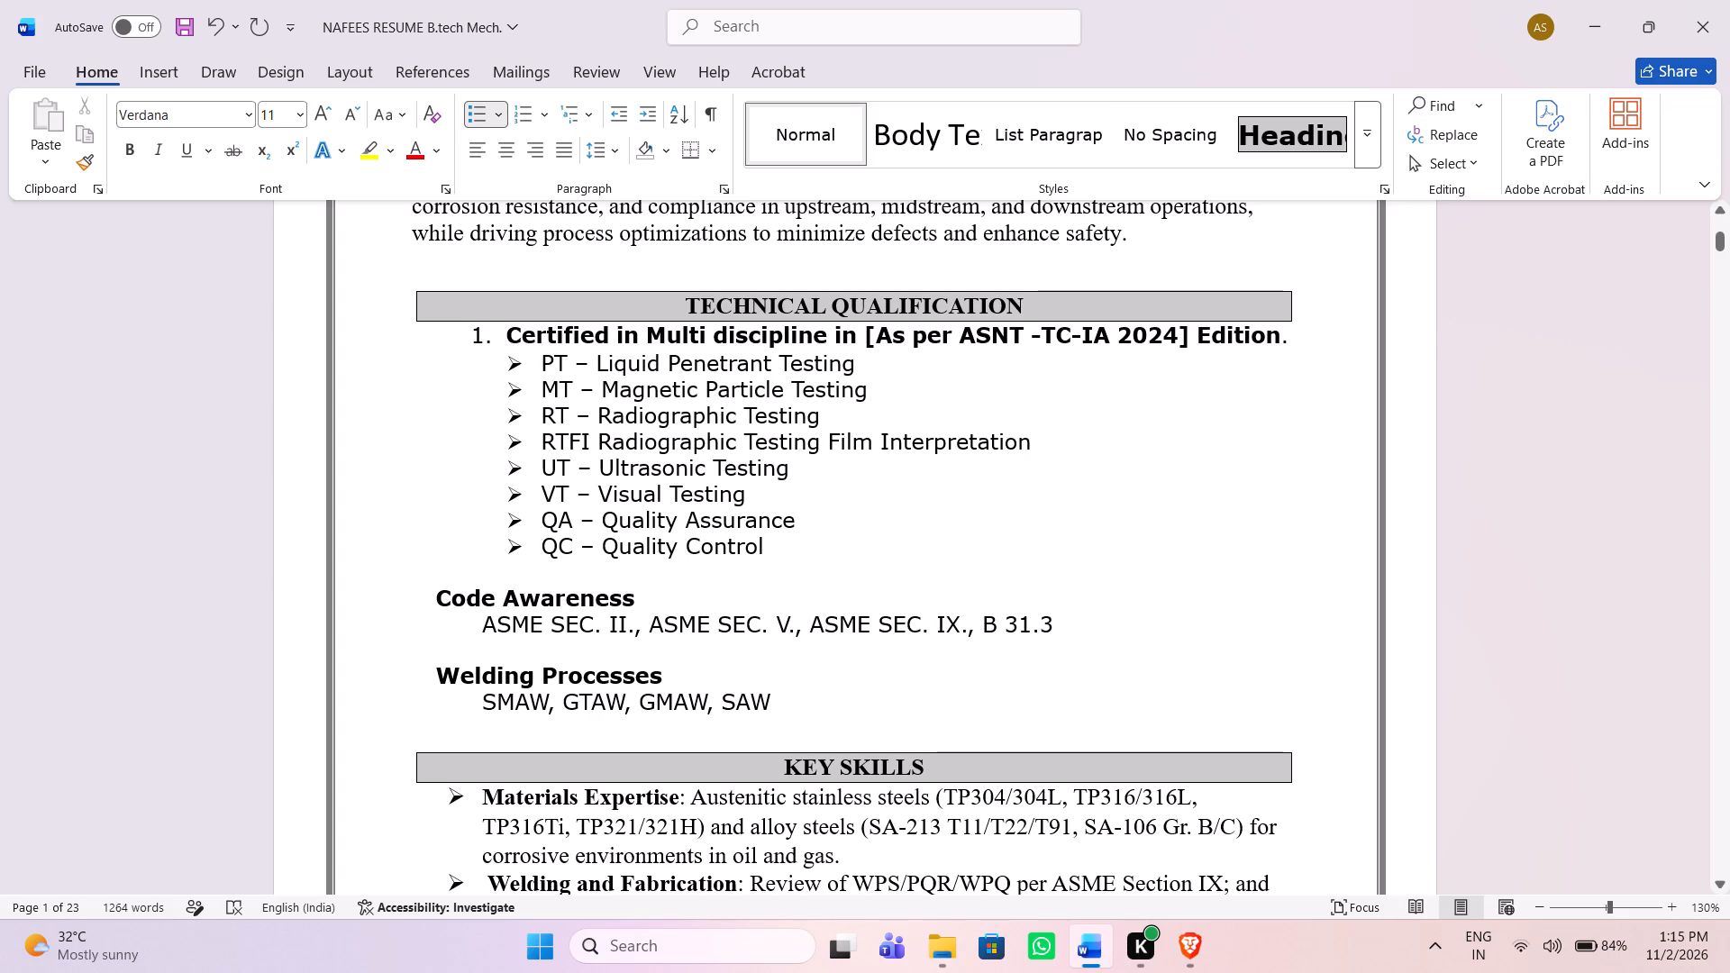
Number the "Code Awareness" heading as item 2, continuing the list under Technical Qualification.
click(435, 599)
click(533, 117)
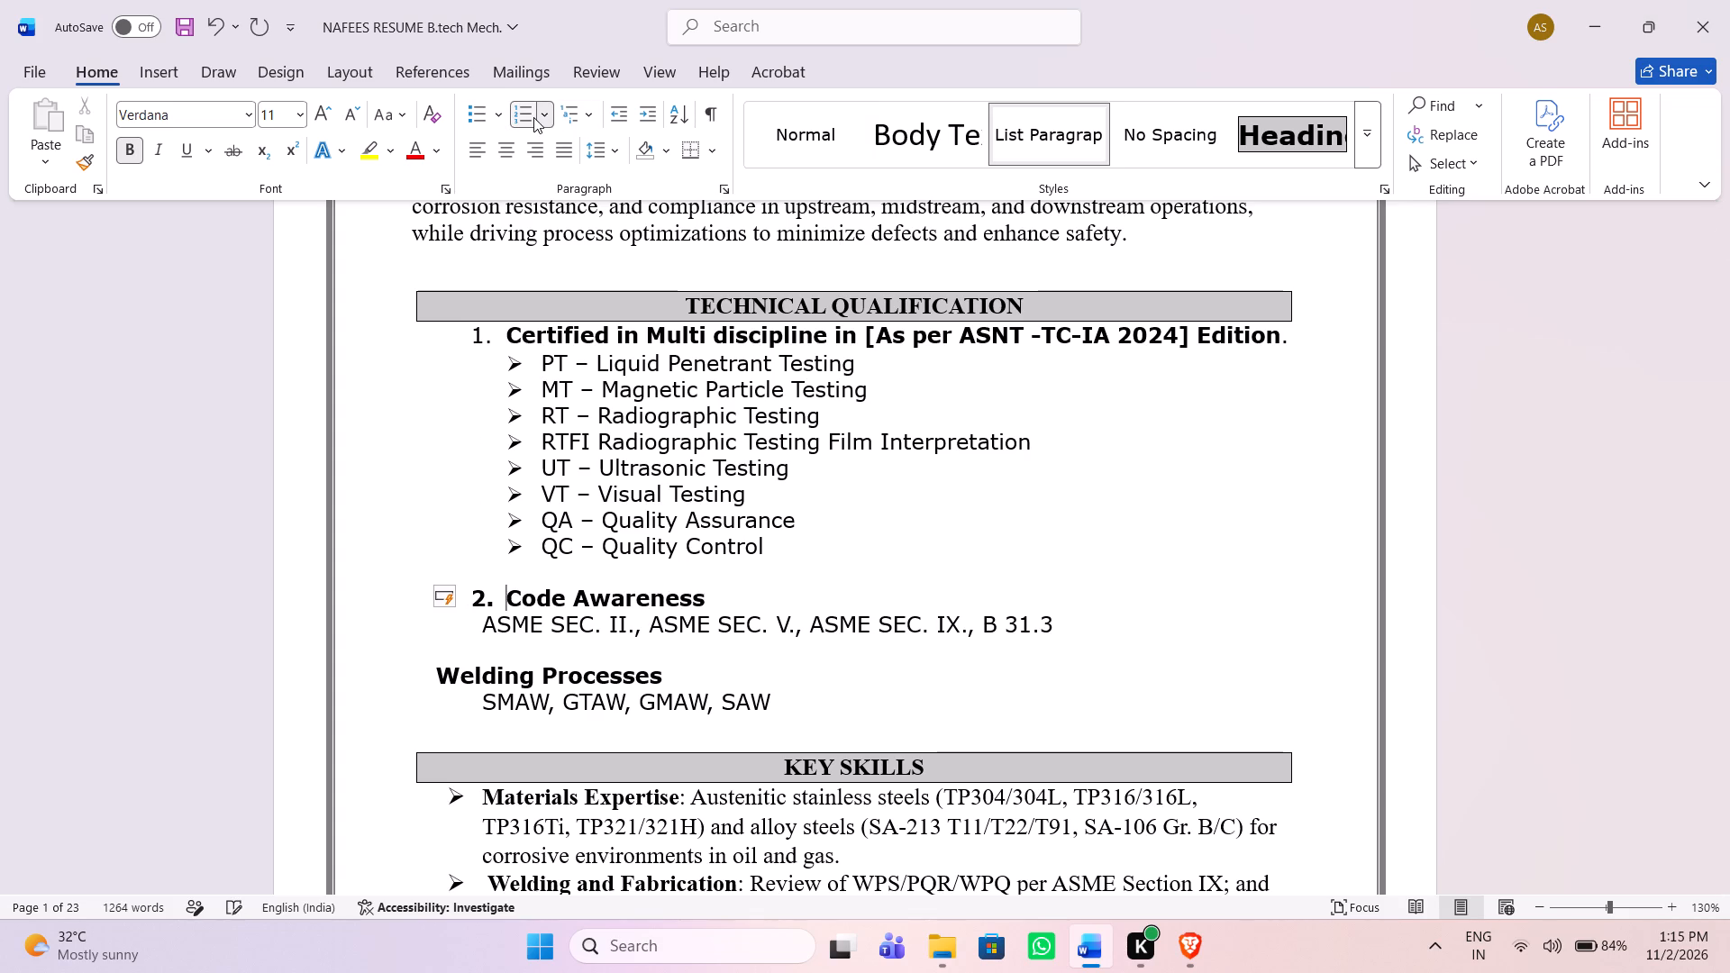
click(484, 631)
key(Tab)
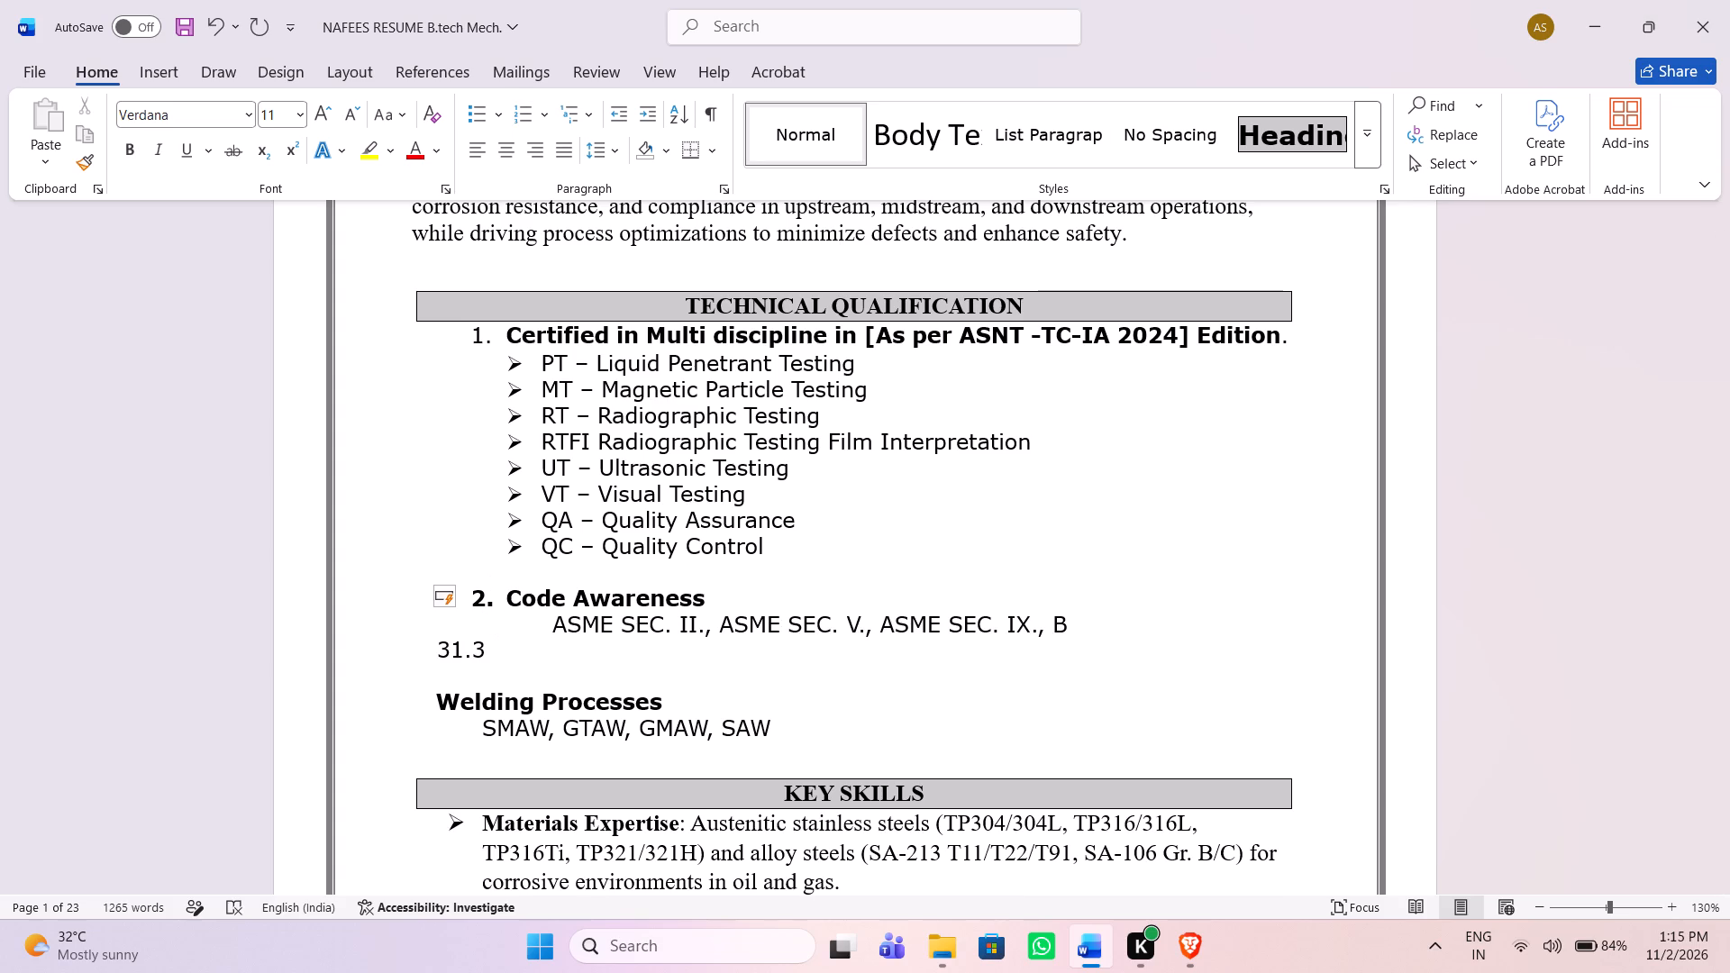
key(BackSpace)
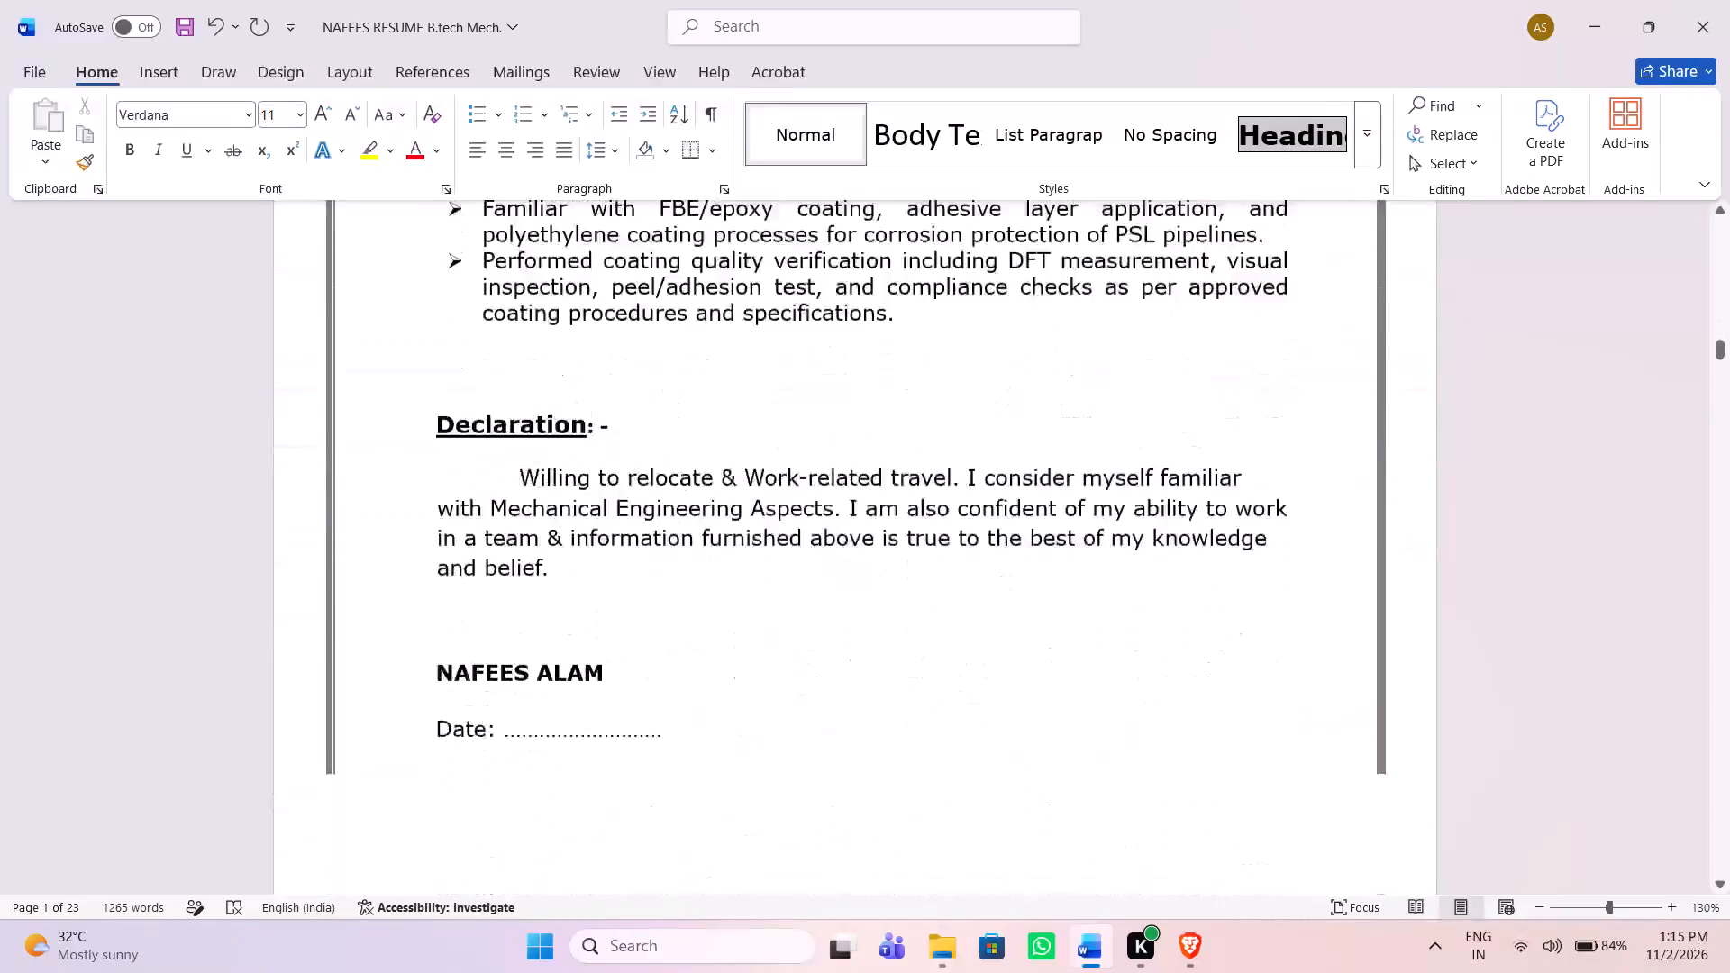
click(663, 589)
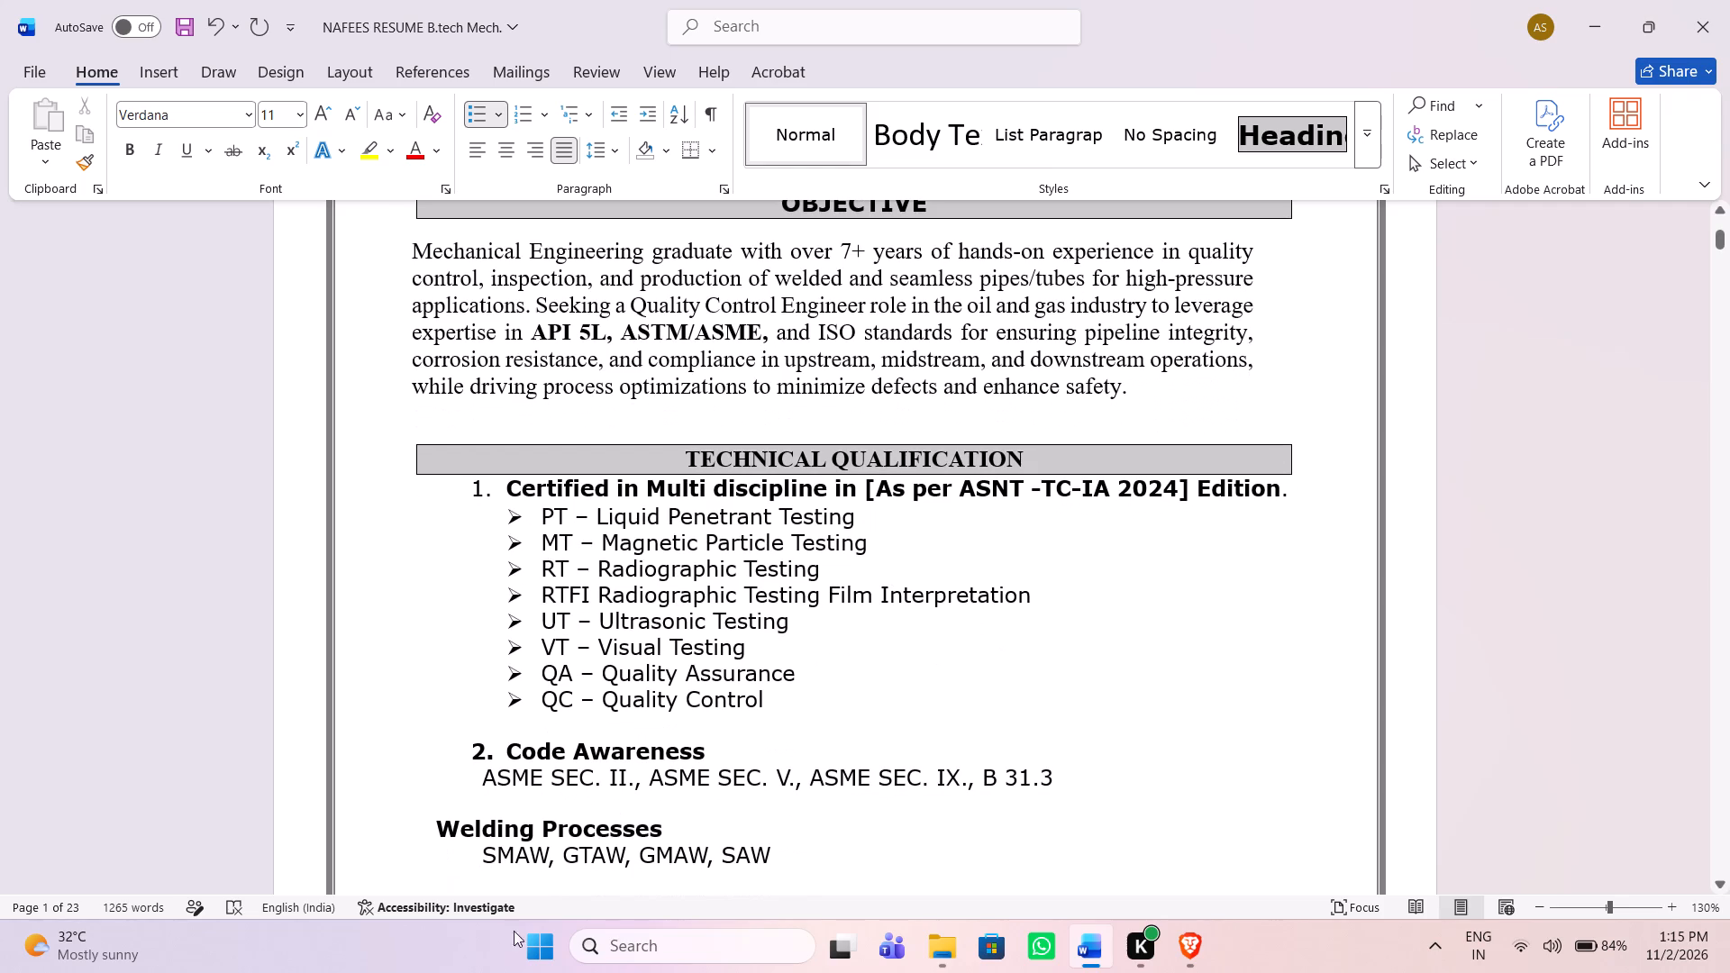
Split the codes under Code Awareness onto separate lines without commas: "ASME SEC. II.", "ASME SEC. V.", "ASME SEC. IX." and "B 31.3".
click(648, 781)
key(BackSpace)
key(BackSpace)
key(Return)
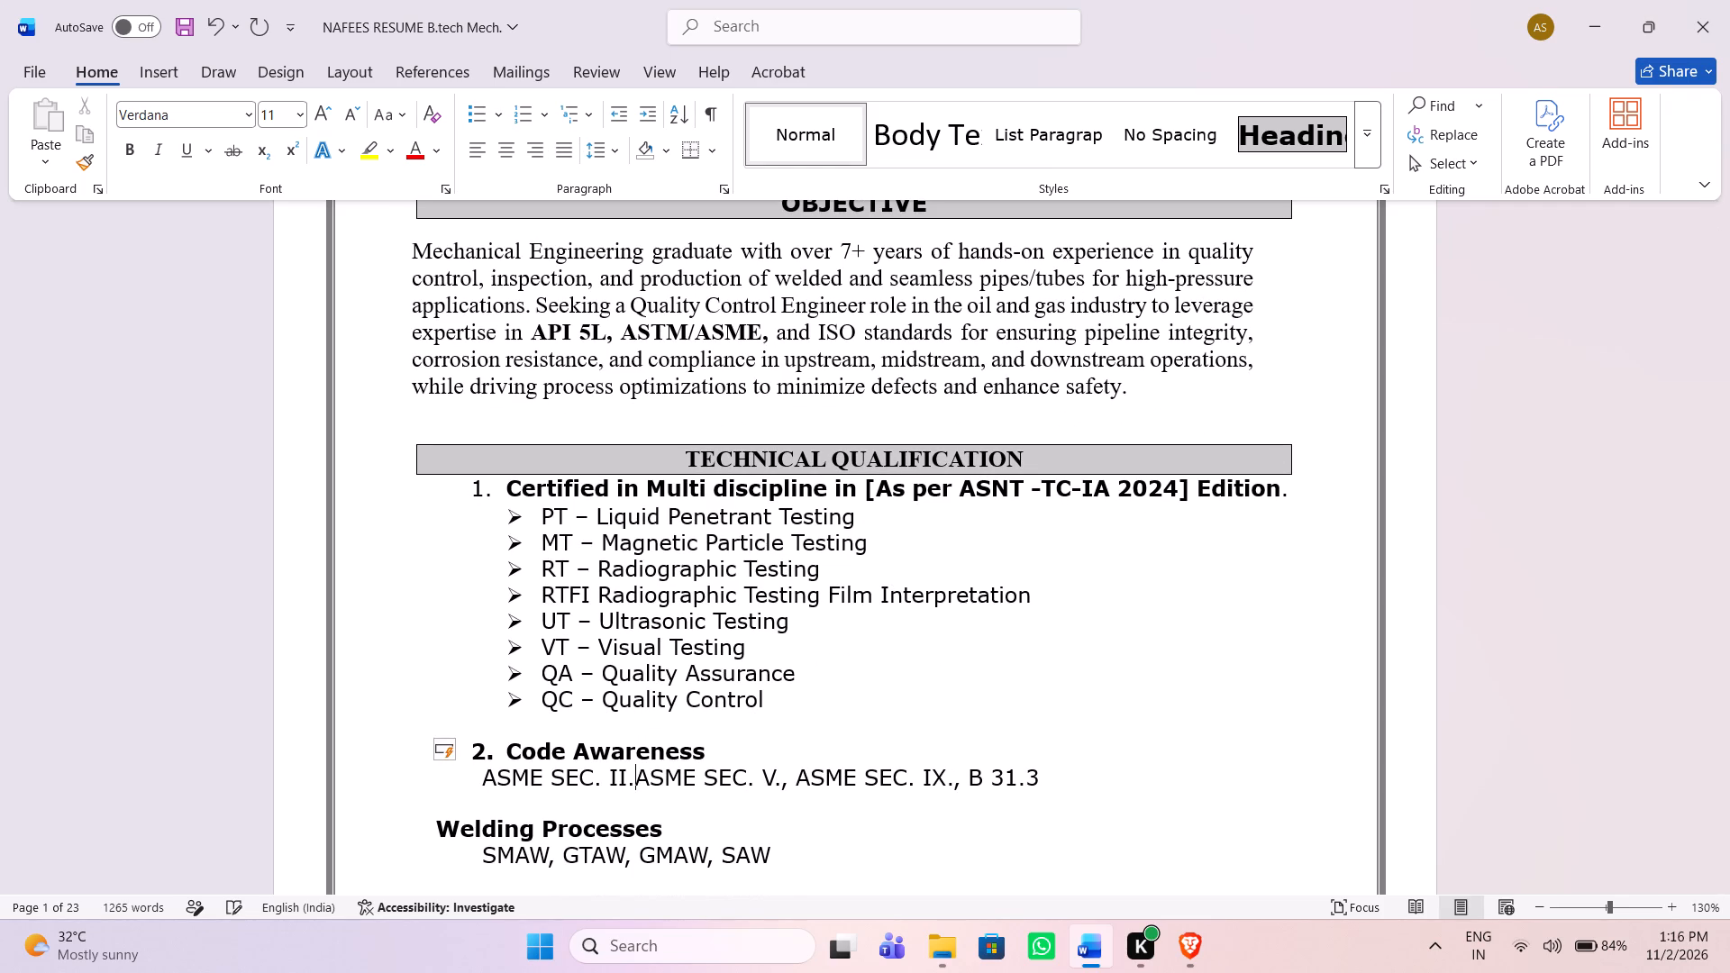
key(Tab)
key(Tab)
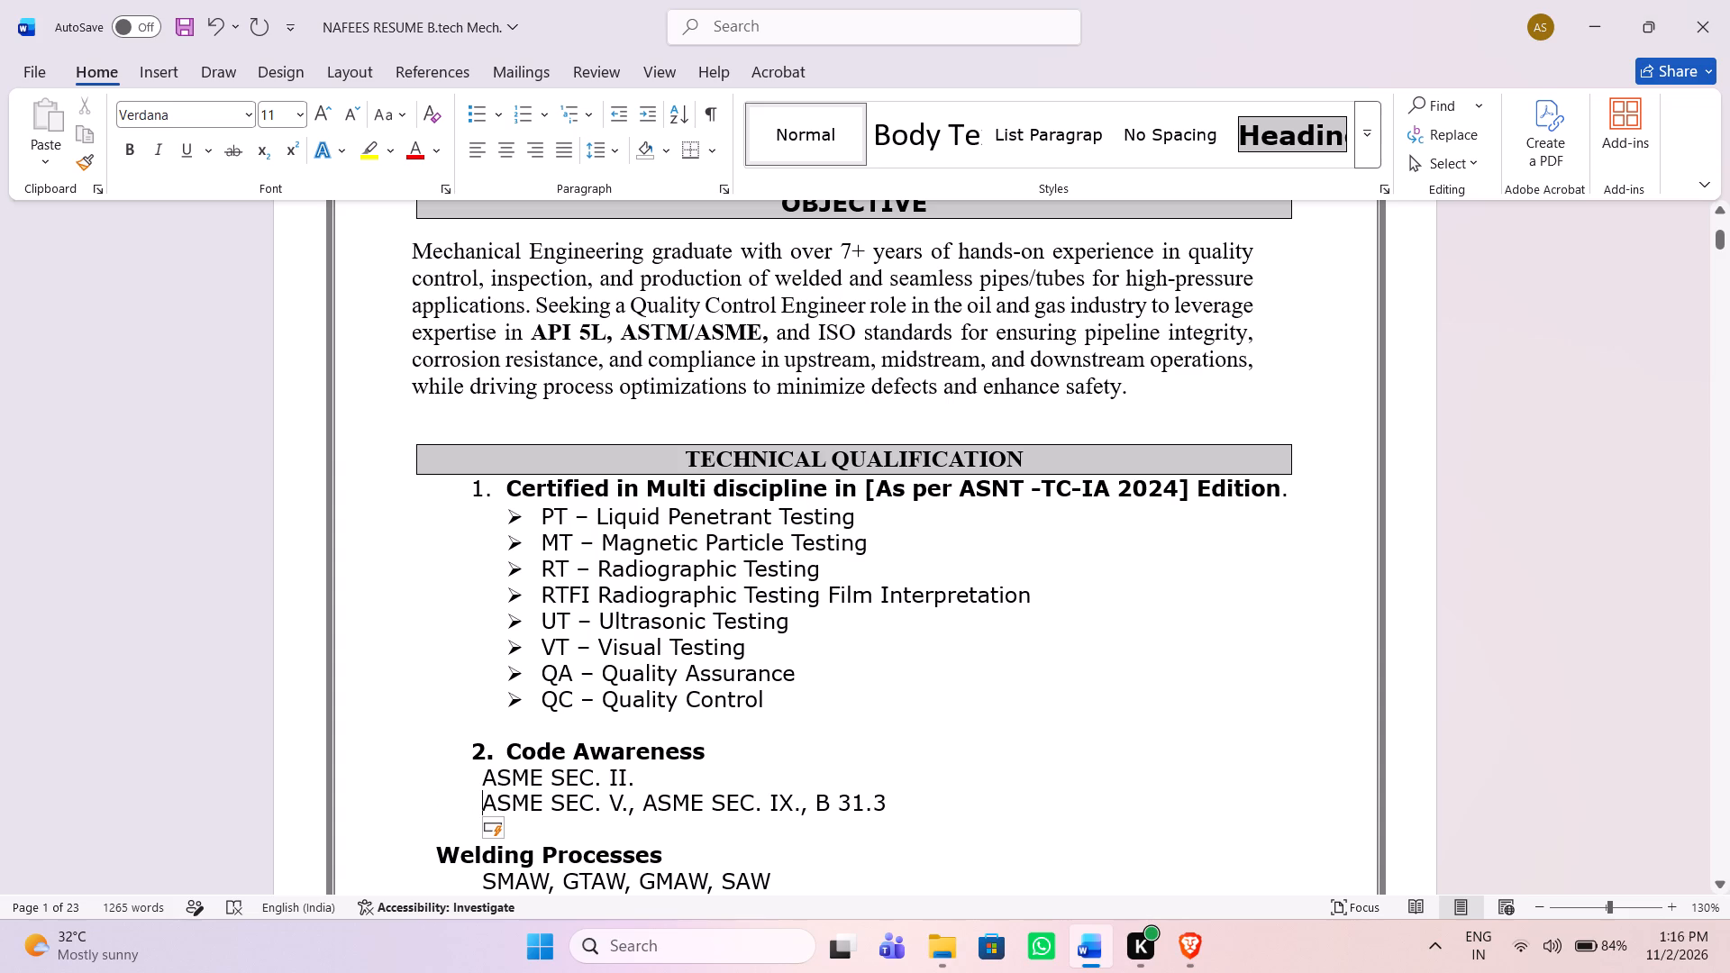
click(645, 805)
key(BackSpace)
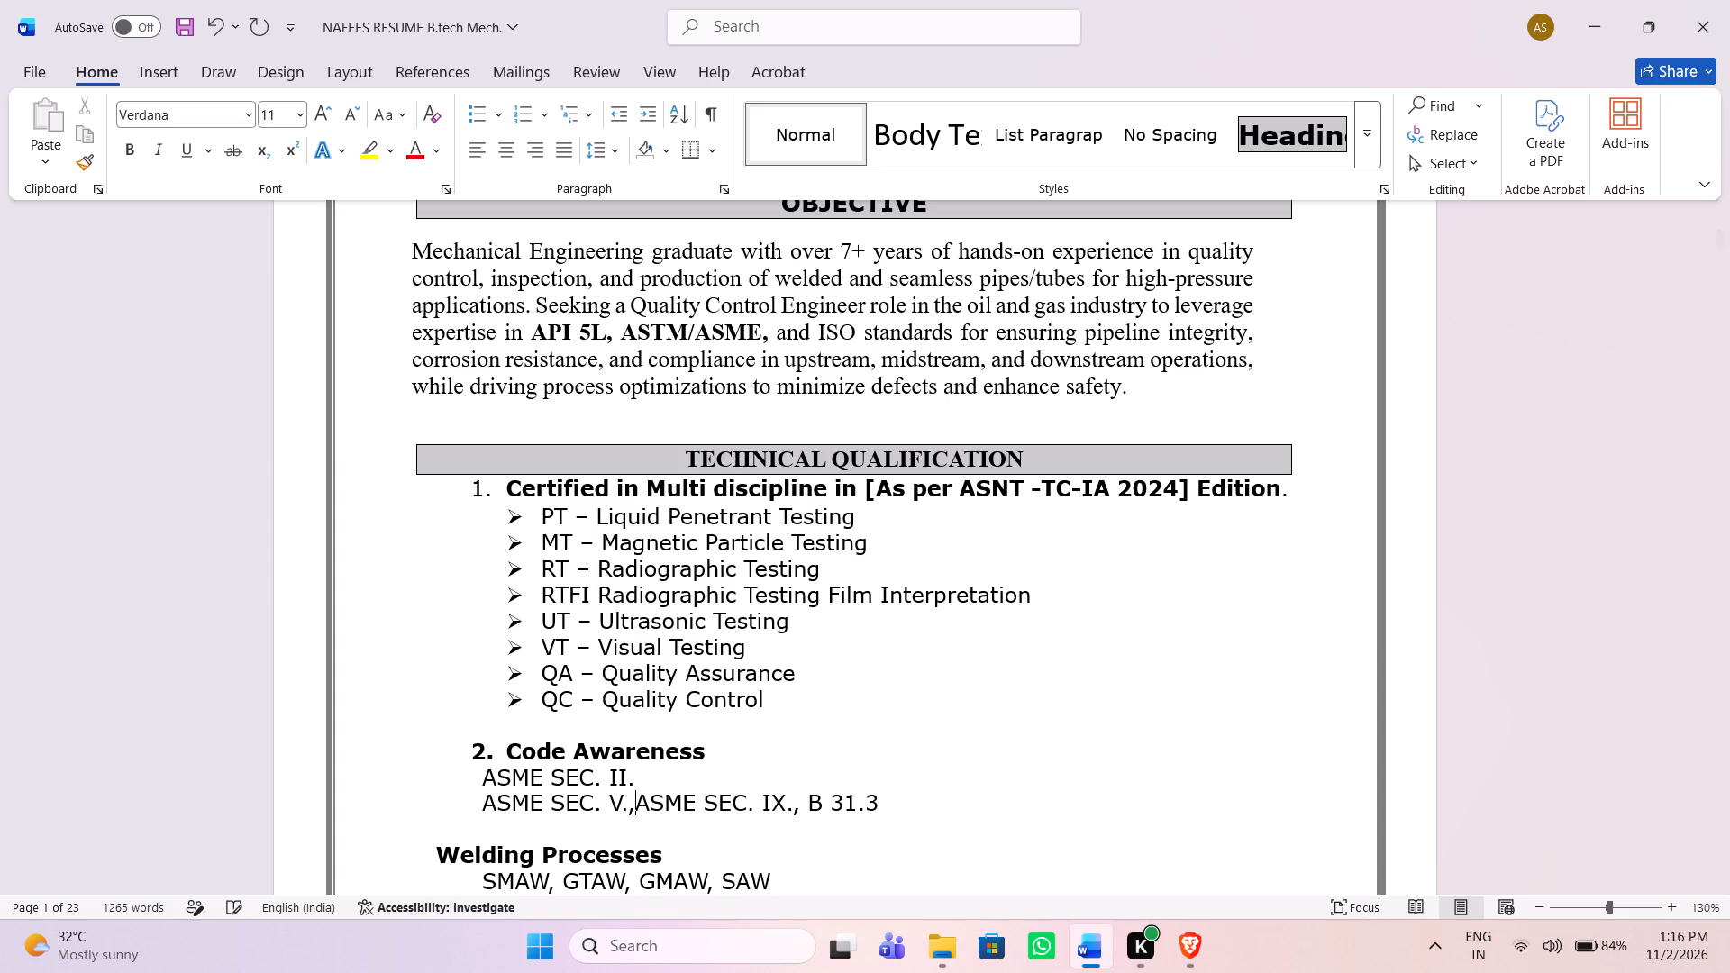
key(BackSpace)
key(Return)
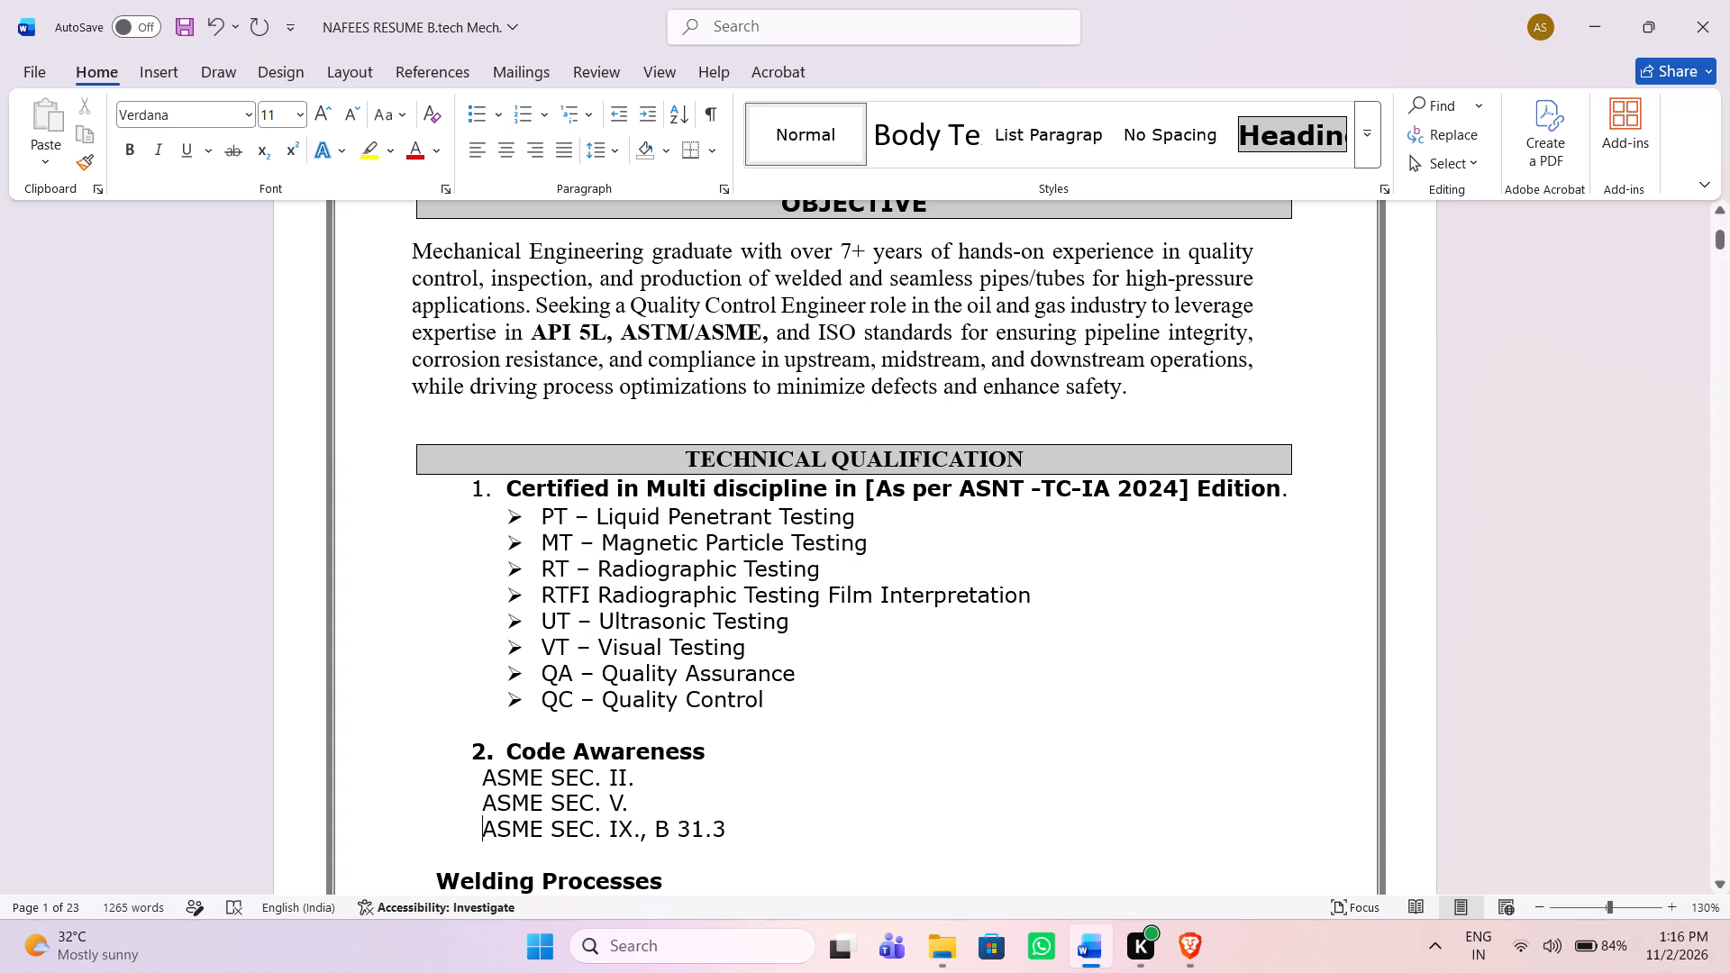
click(651, 833)
key(BackSpace)
key(BackSpace)
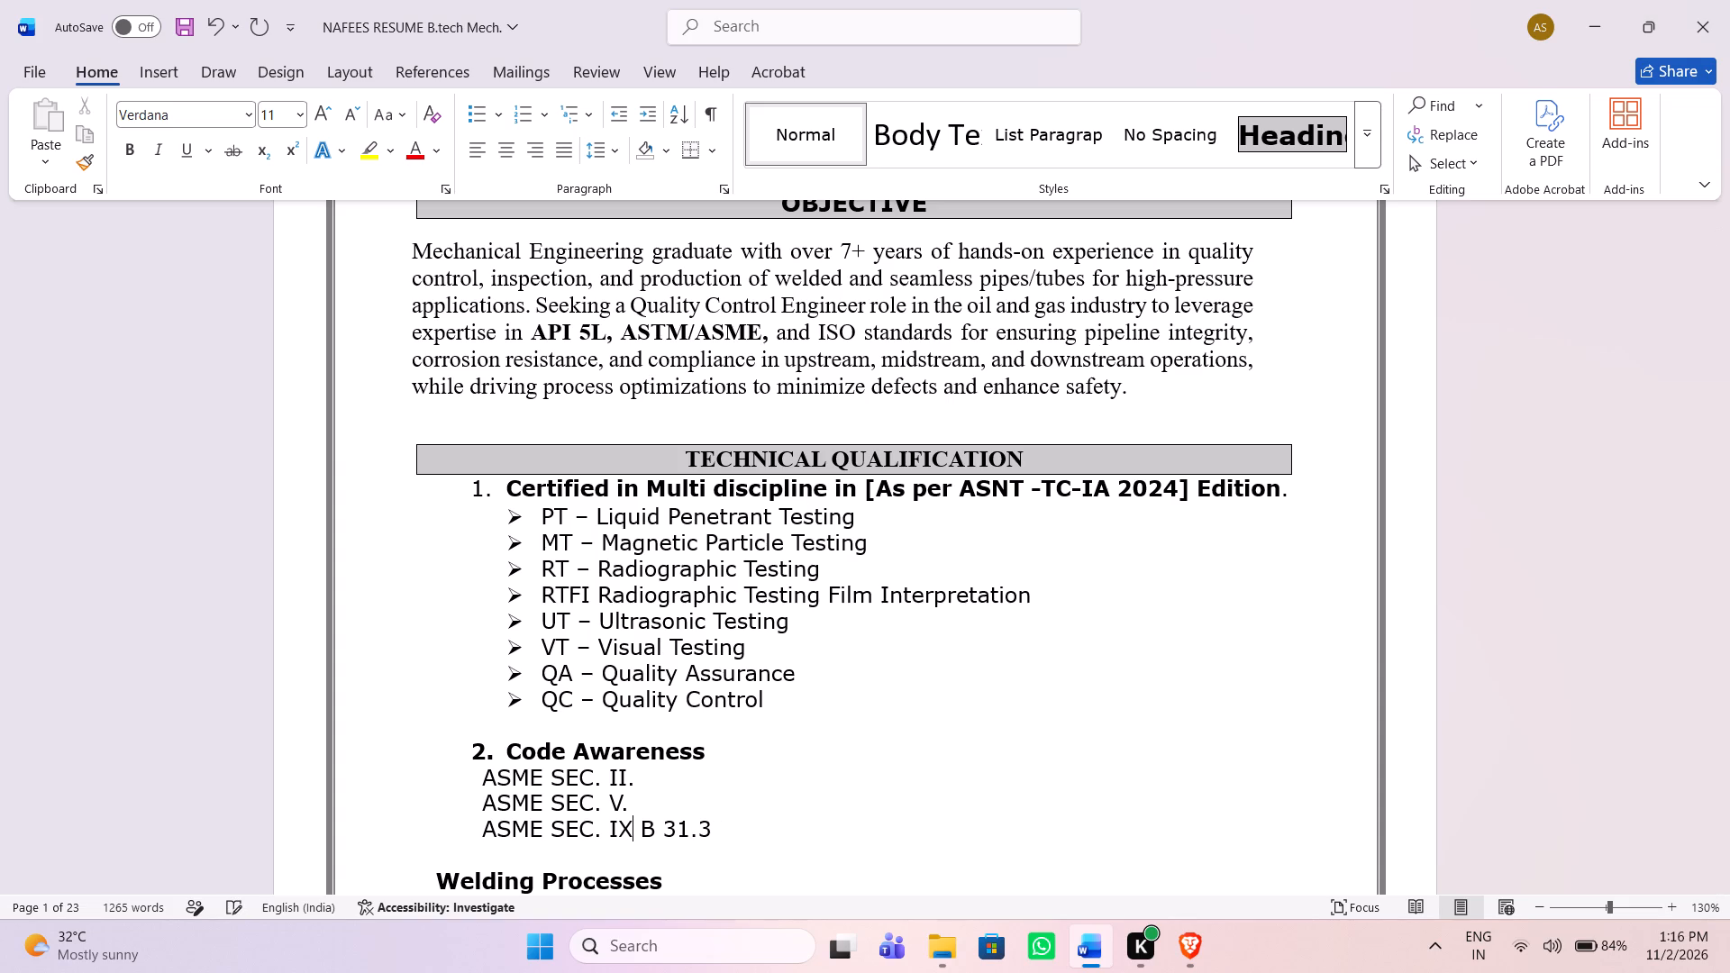
key(period)
key(Delete)
key(Return)
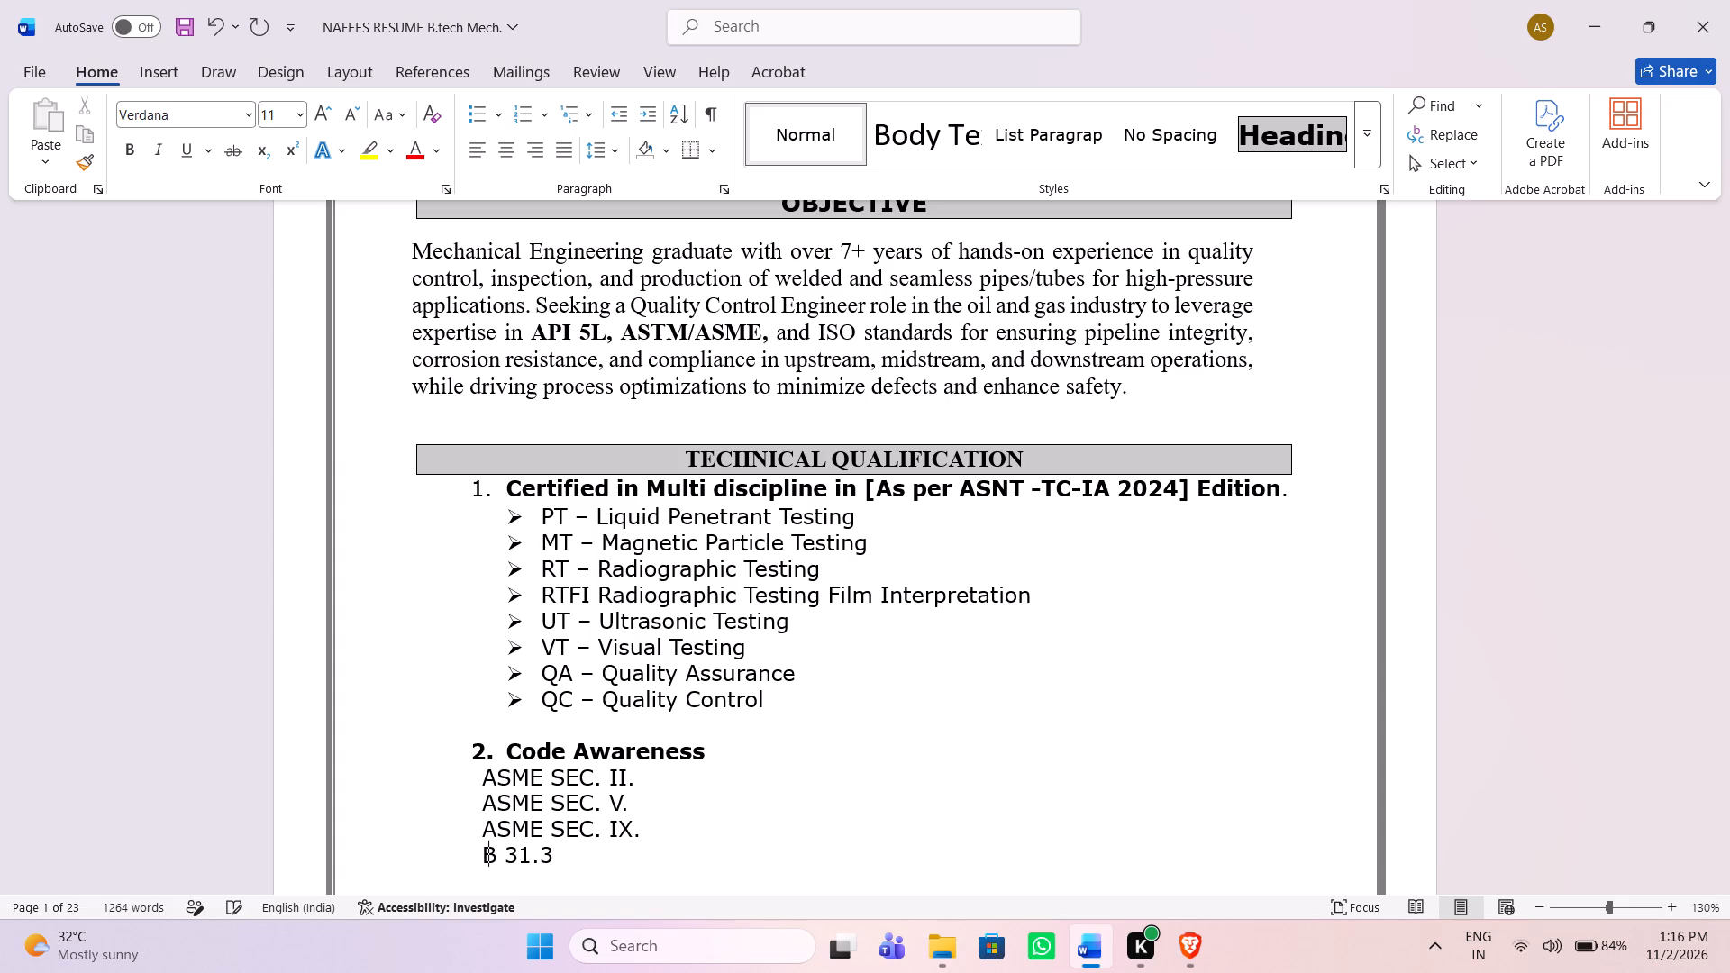
Add "ASME" in front of "B 31.3" in the Code Awareness list so the line reads "ASME B 31.3".
key(shift+a)
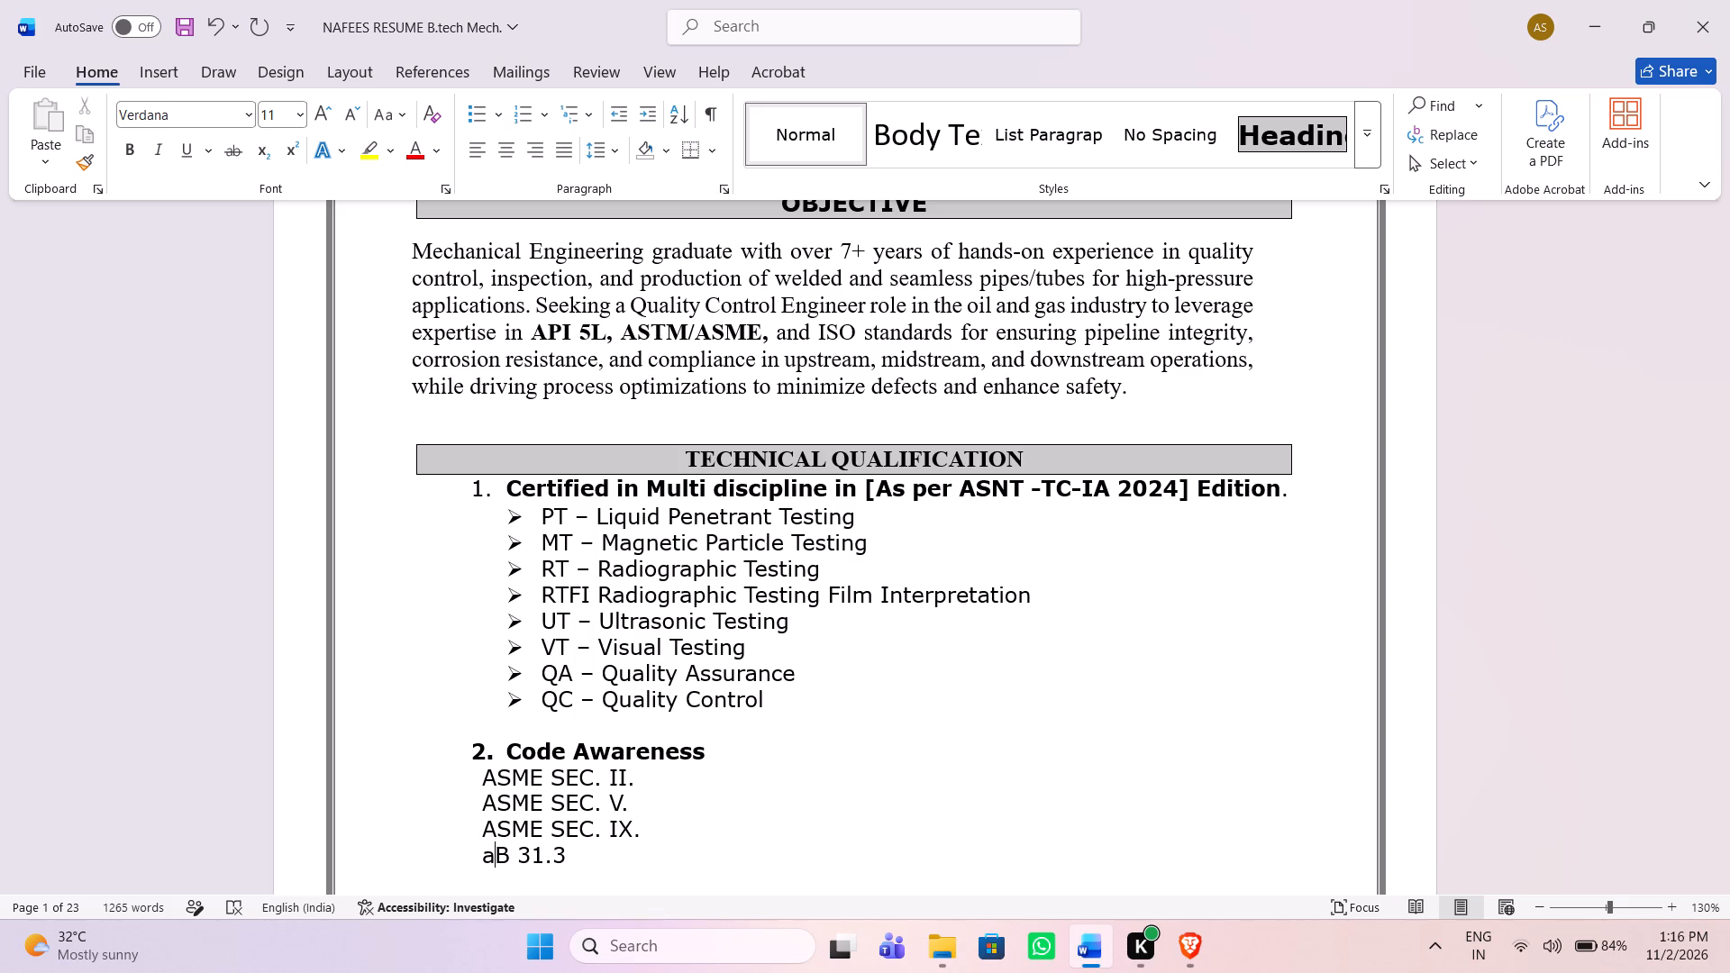
text(sm)
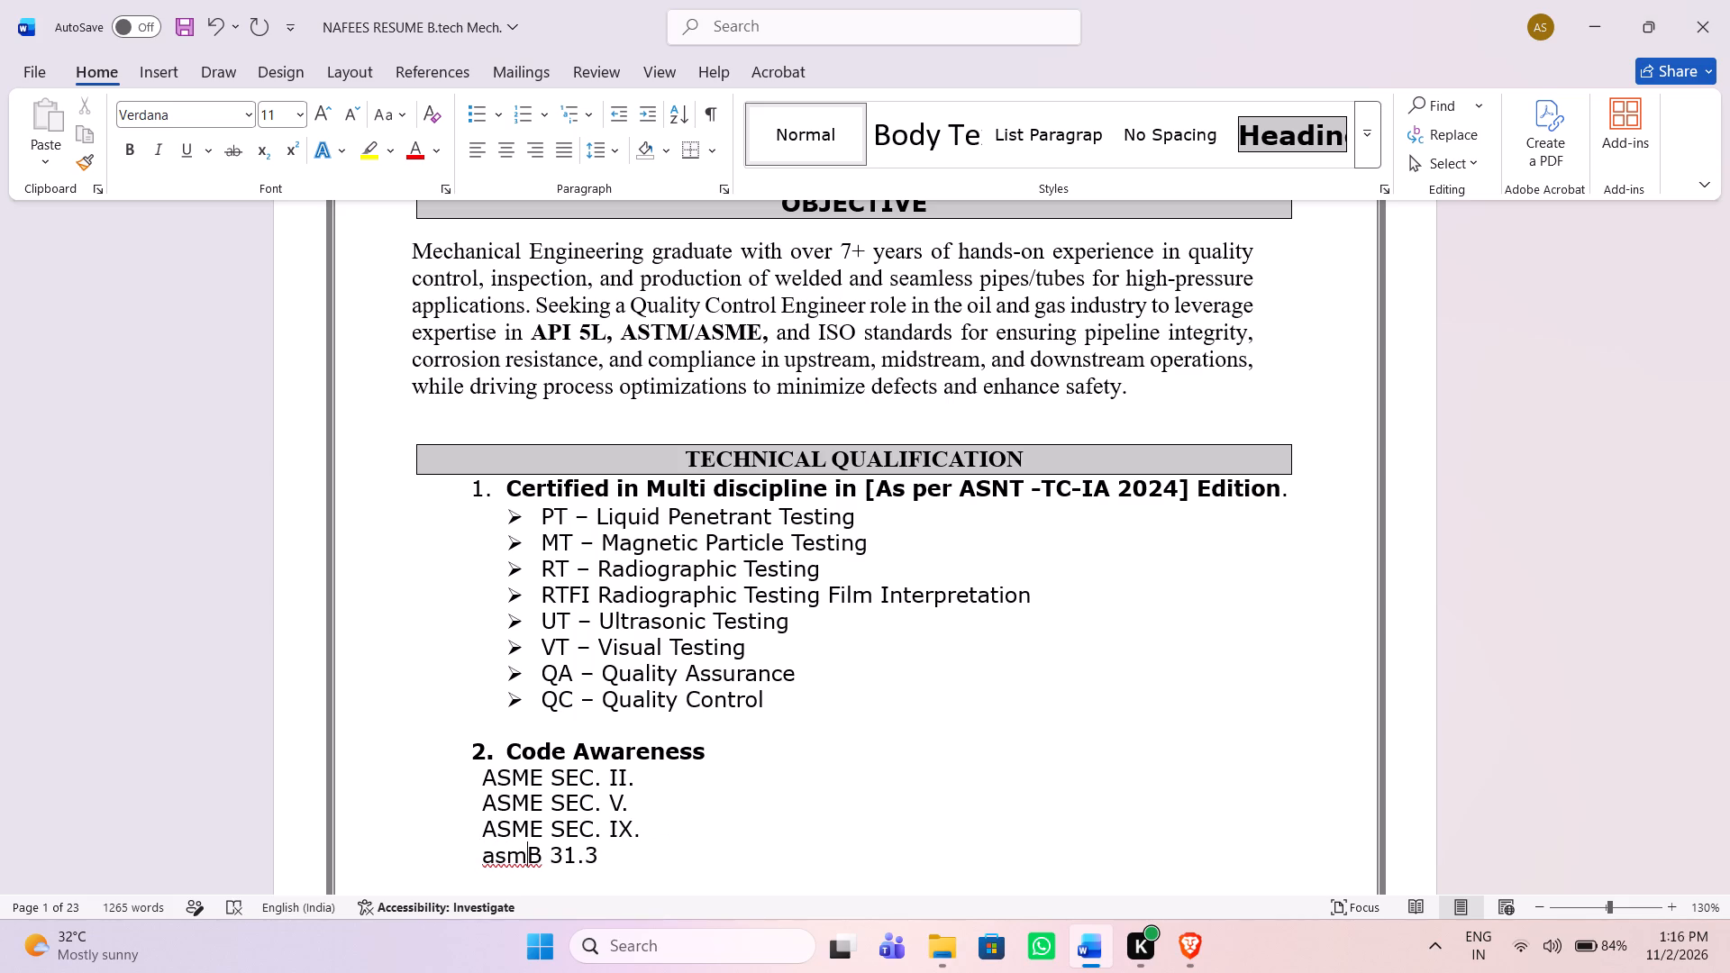
key(BackSpace)
key(BackSpace)
key(BackSpace)
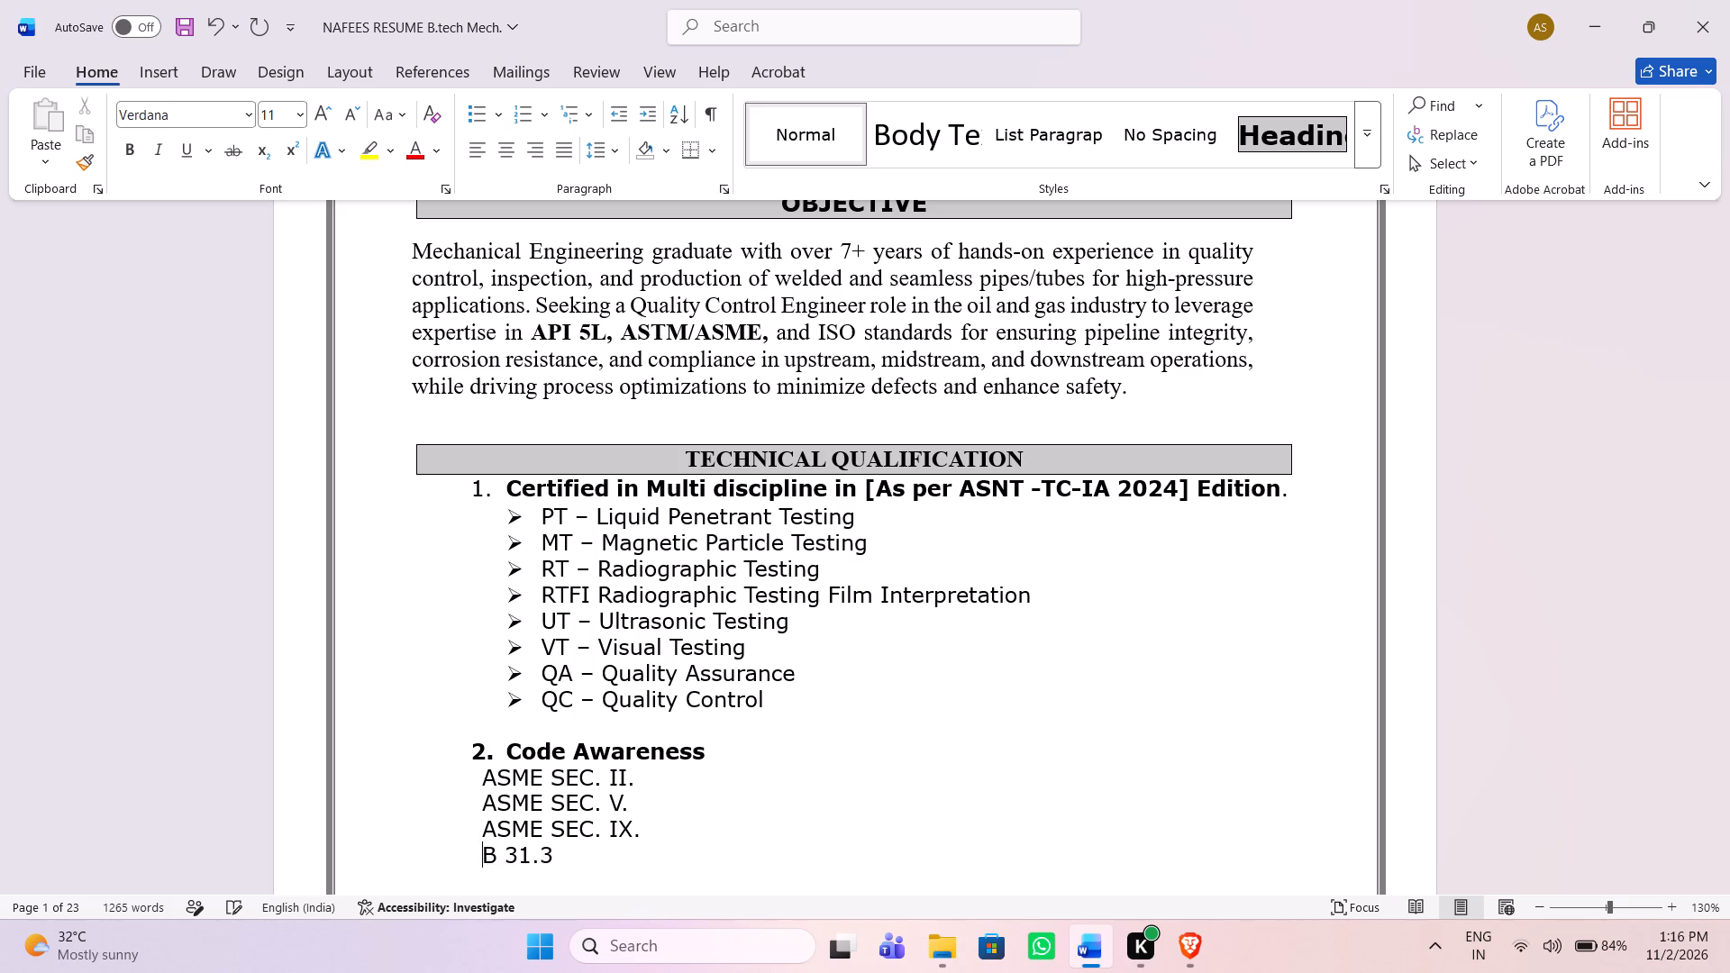
text(ASME)
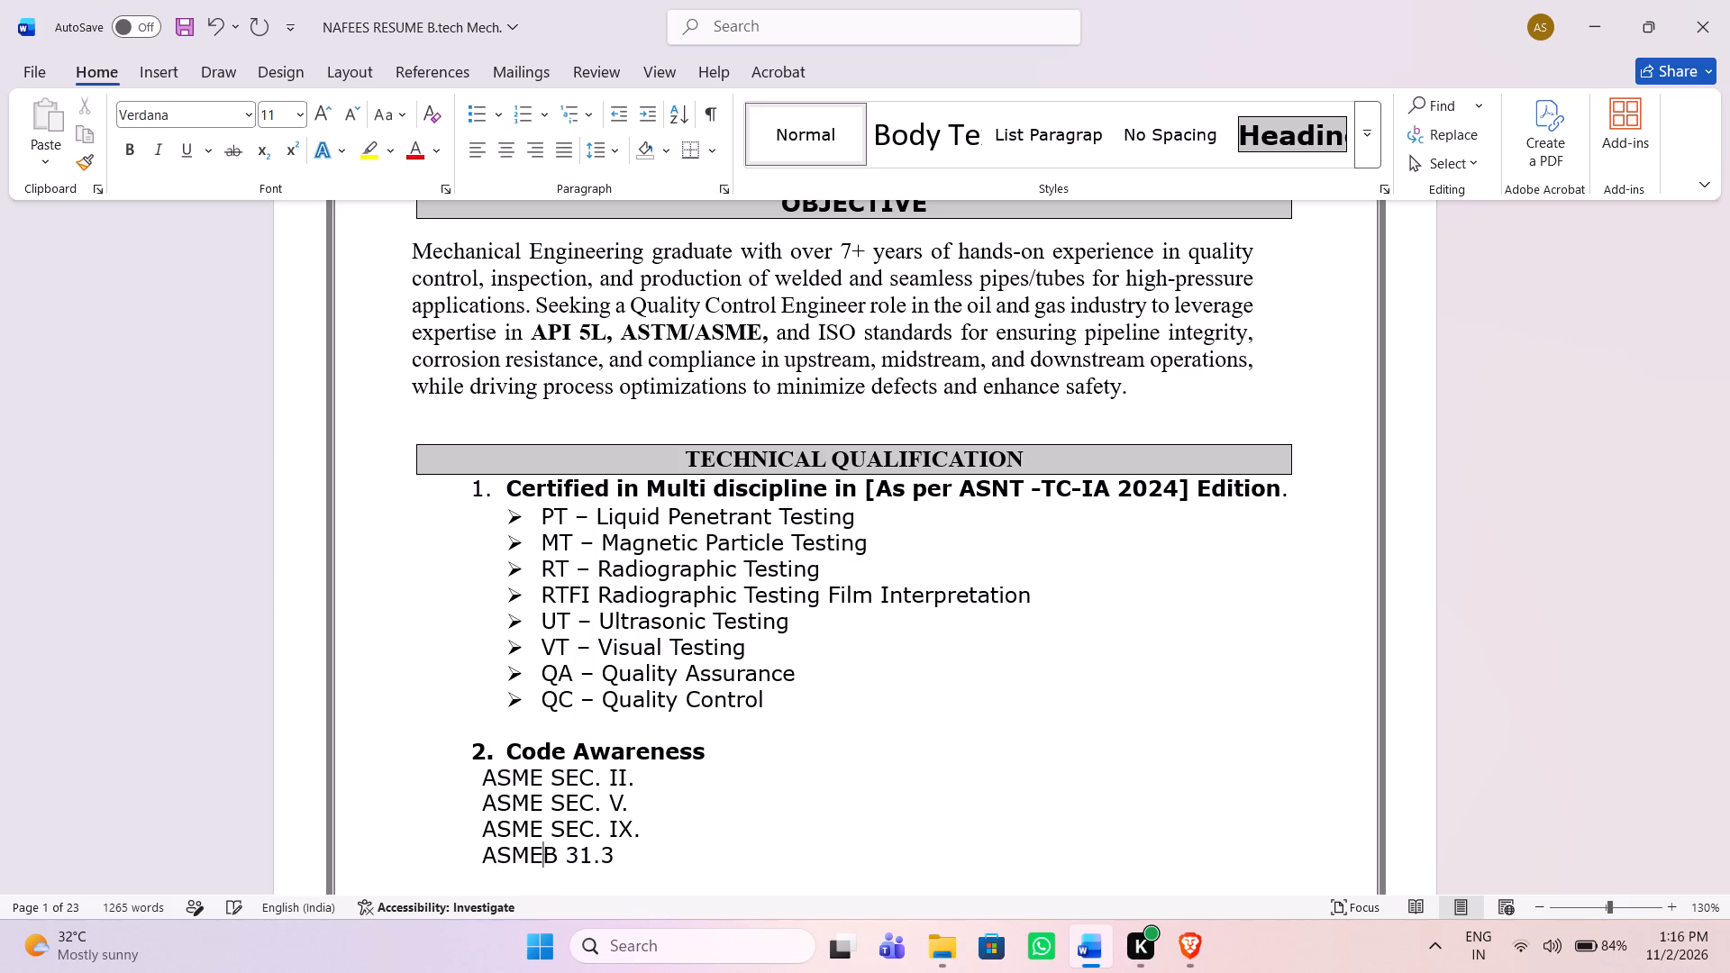
key(space)
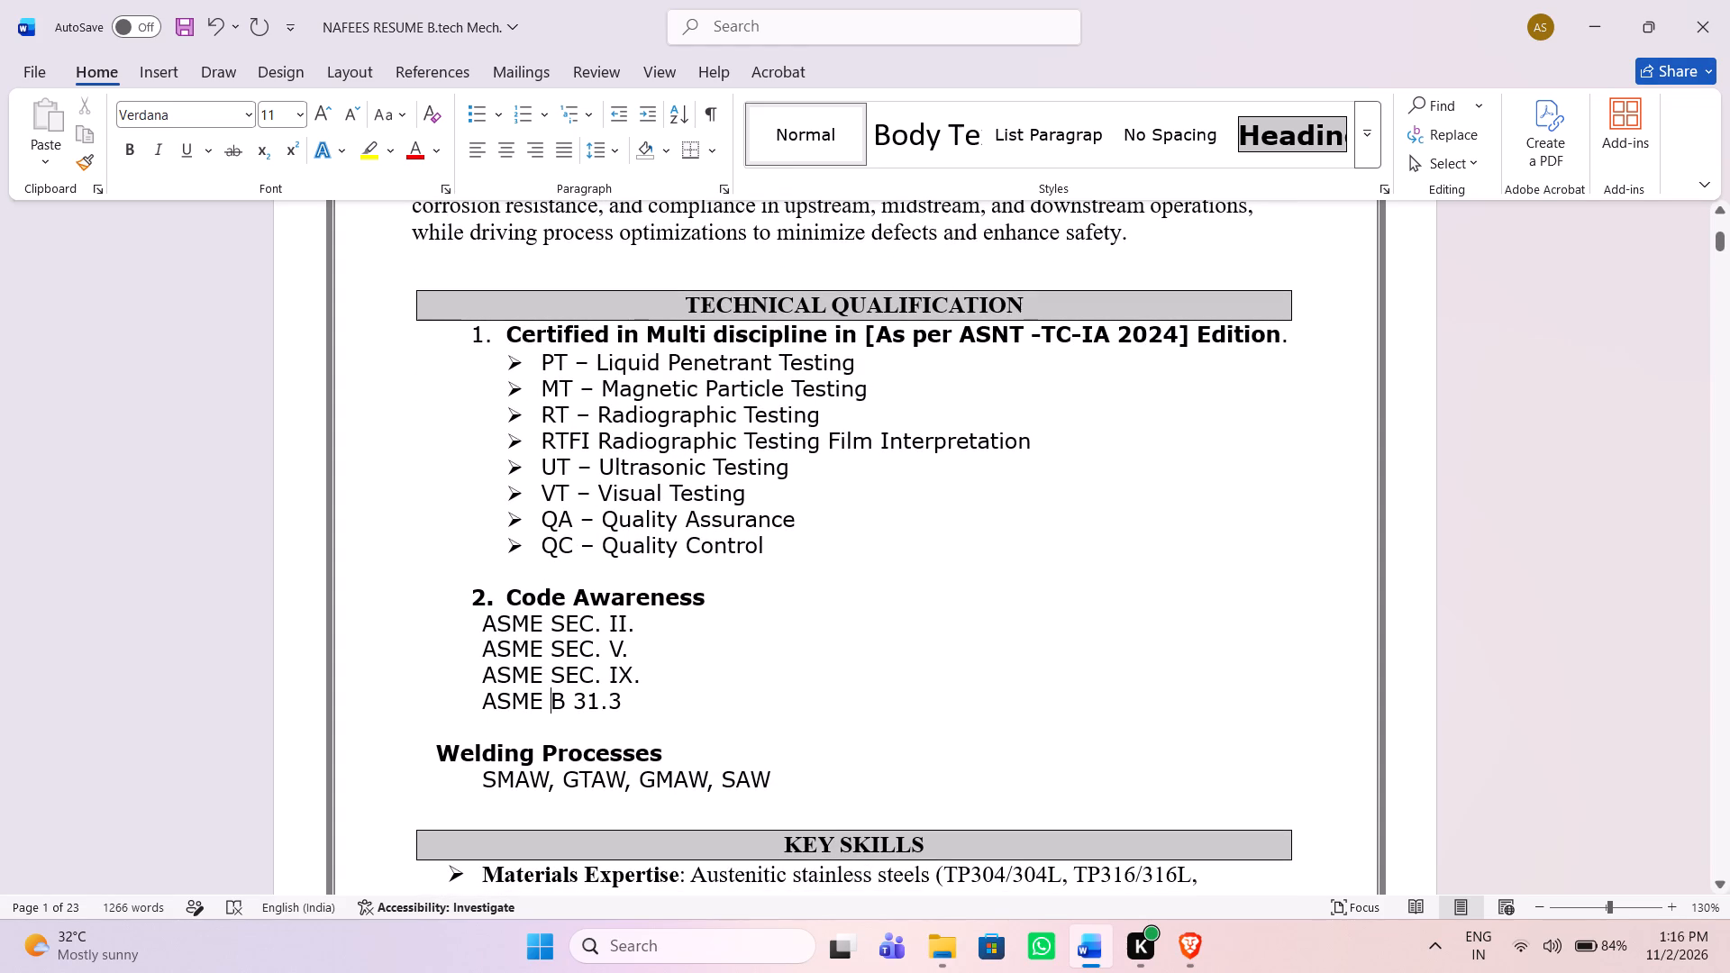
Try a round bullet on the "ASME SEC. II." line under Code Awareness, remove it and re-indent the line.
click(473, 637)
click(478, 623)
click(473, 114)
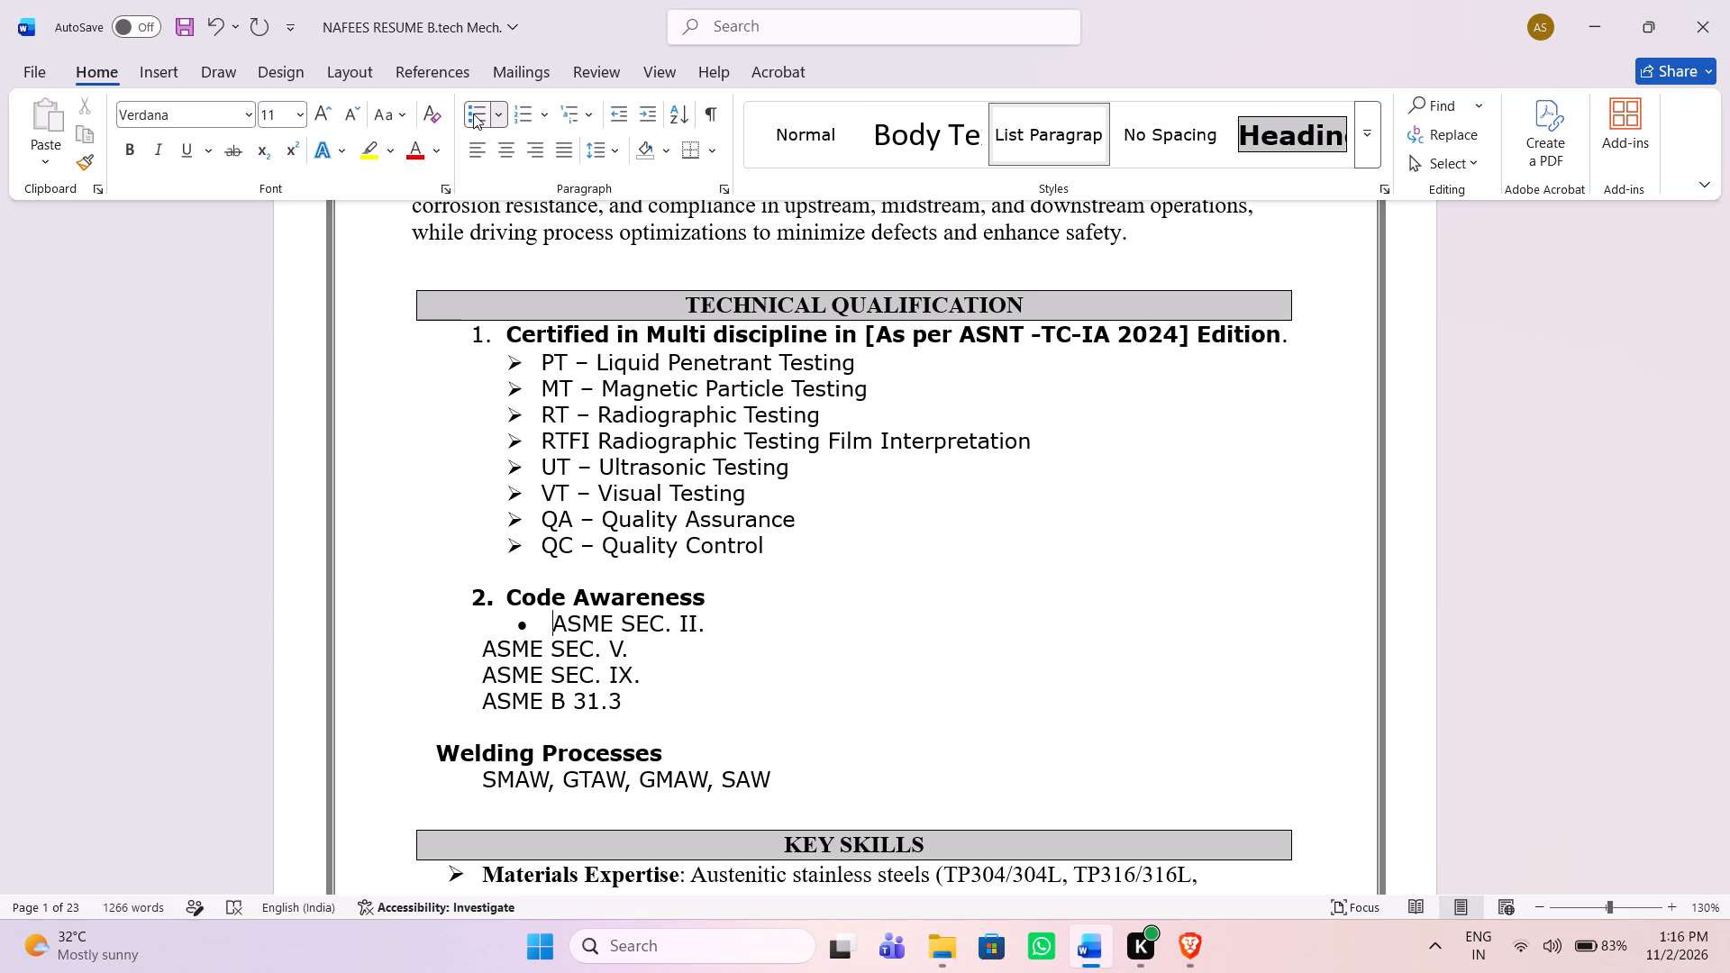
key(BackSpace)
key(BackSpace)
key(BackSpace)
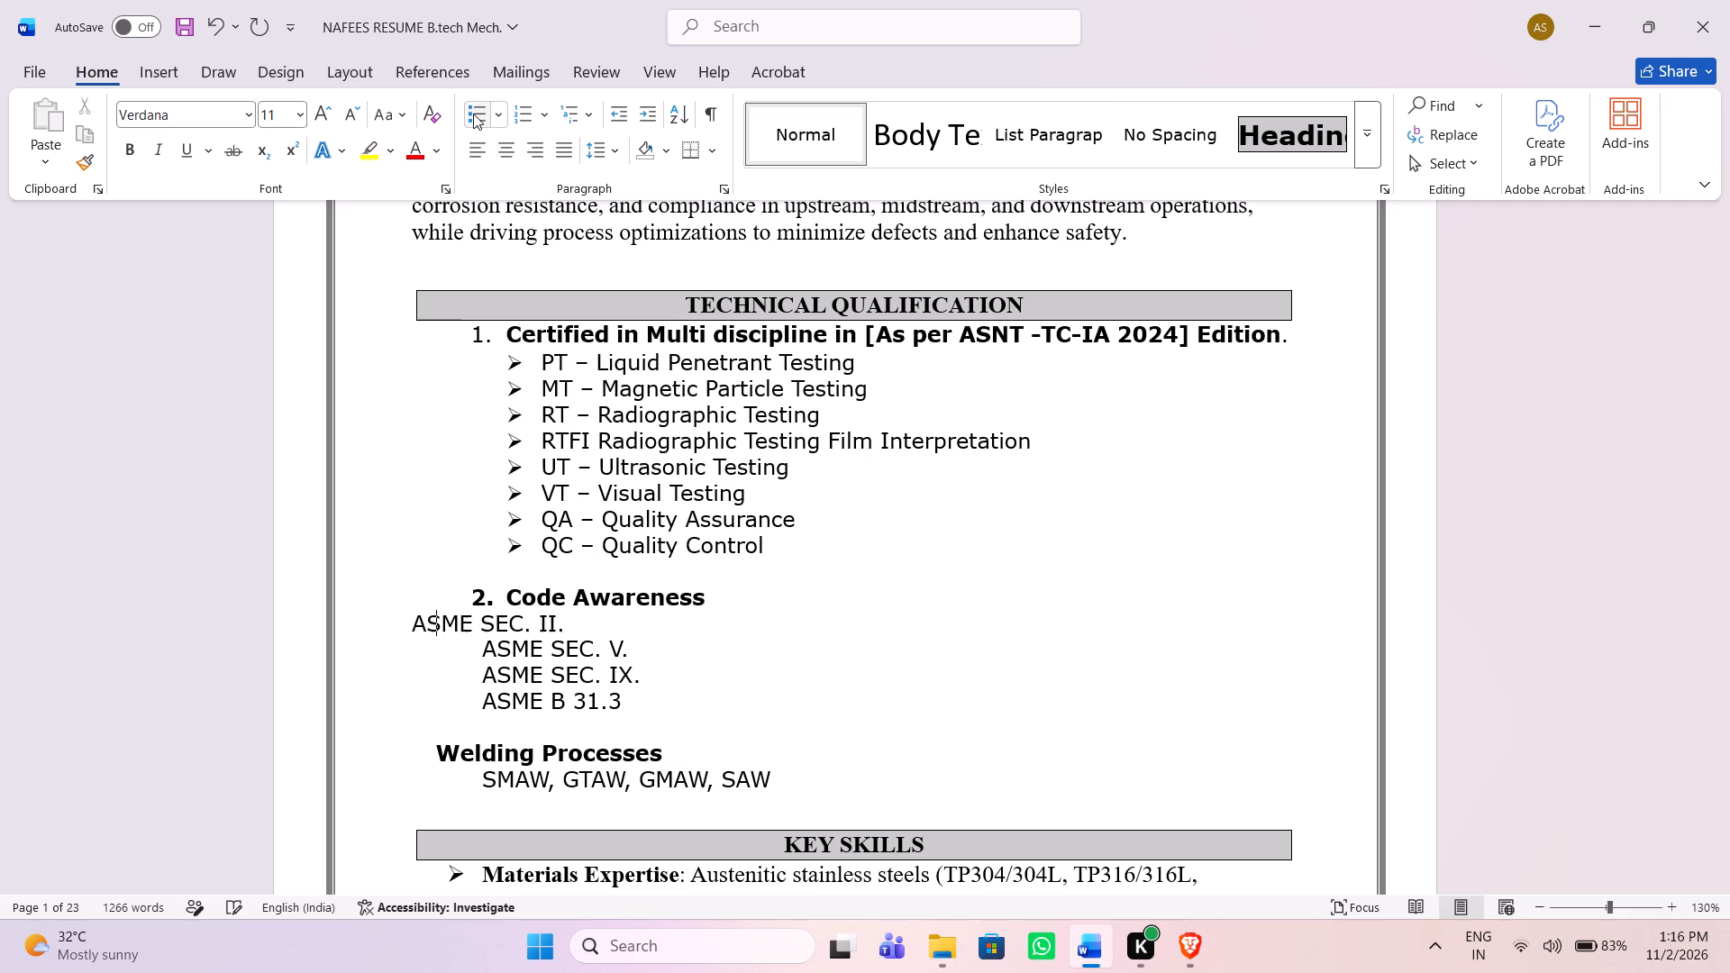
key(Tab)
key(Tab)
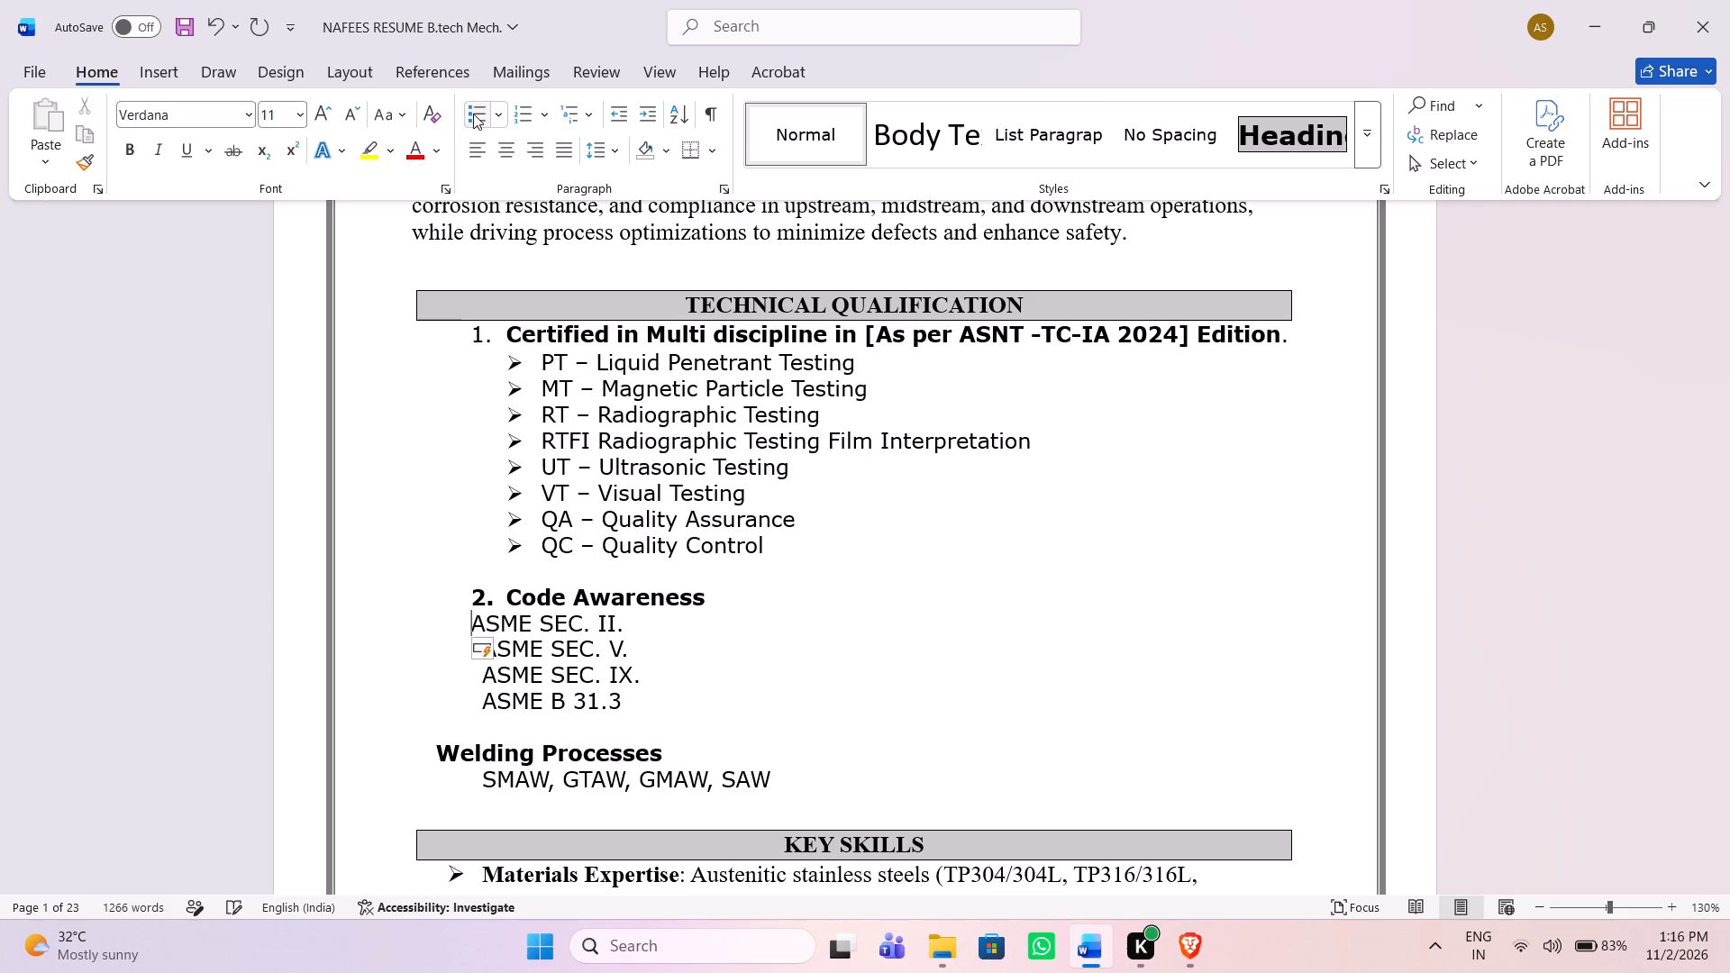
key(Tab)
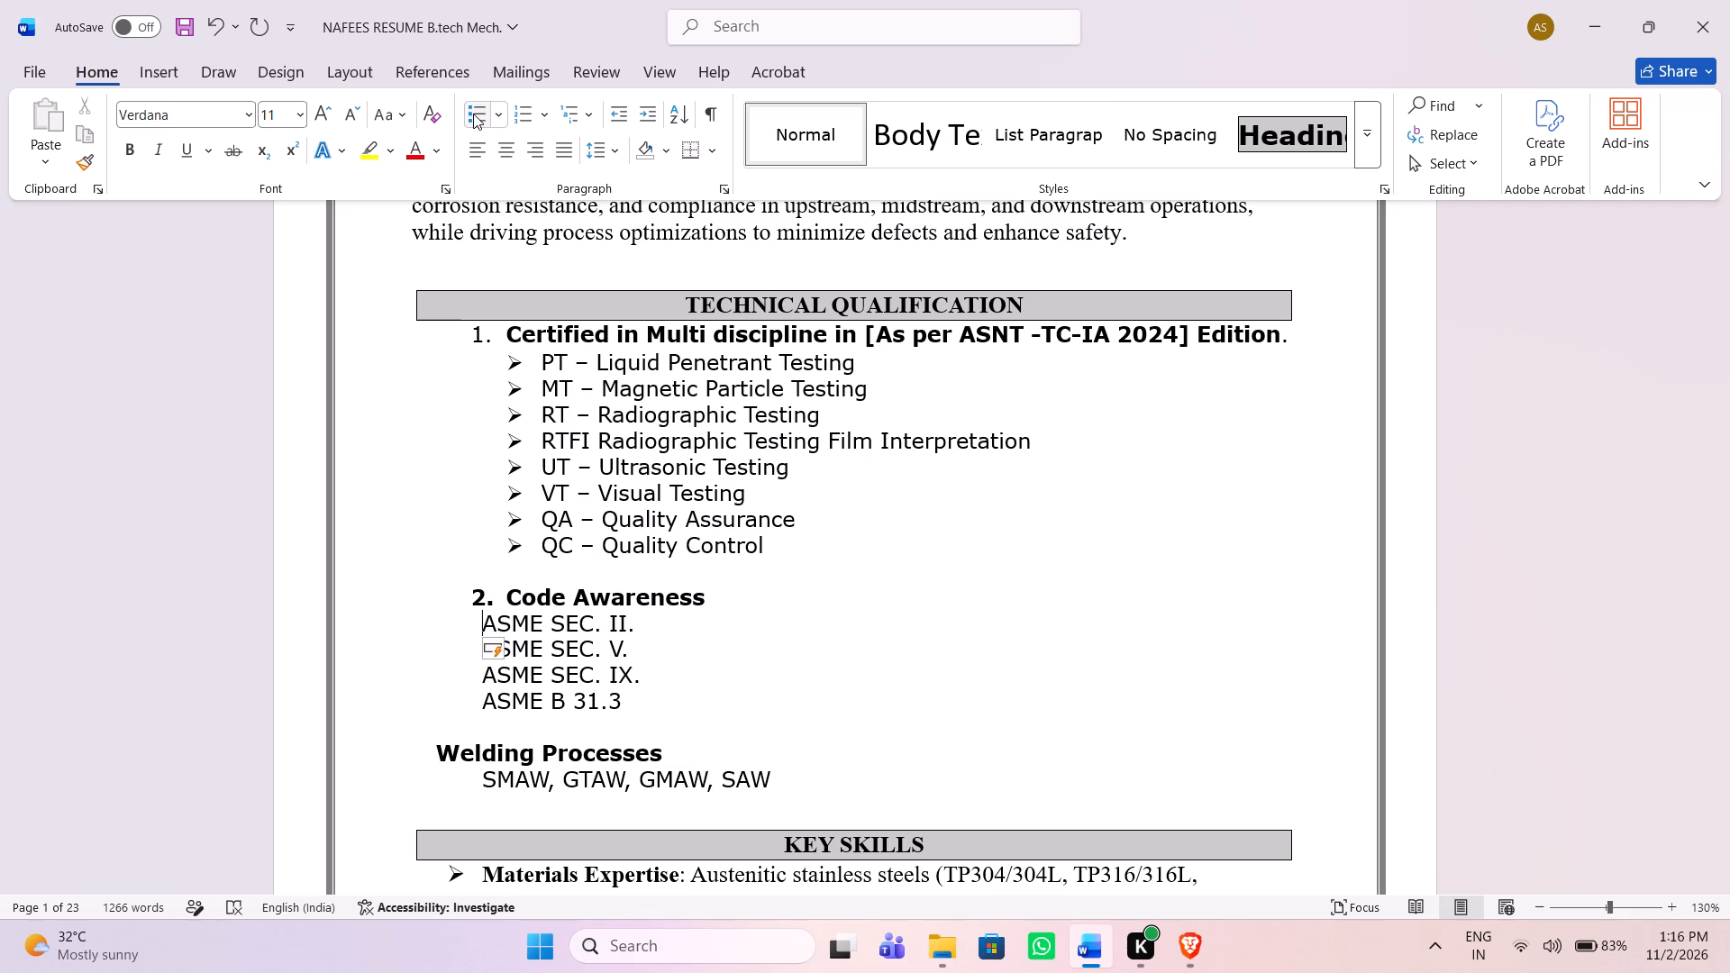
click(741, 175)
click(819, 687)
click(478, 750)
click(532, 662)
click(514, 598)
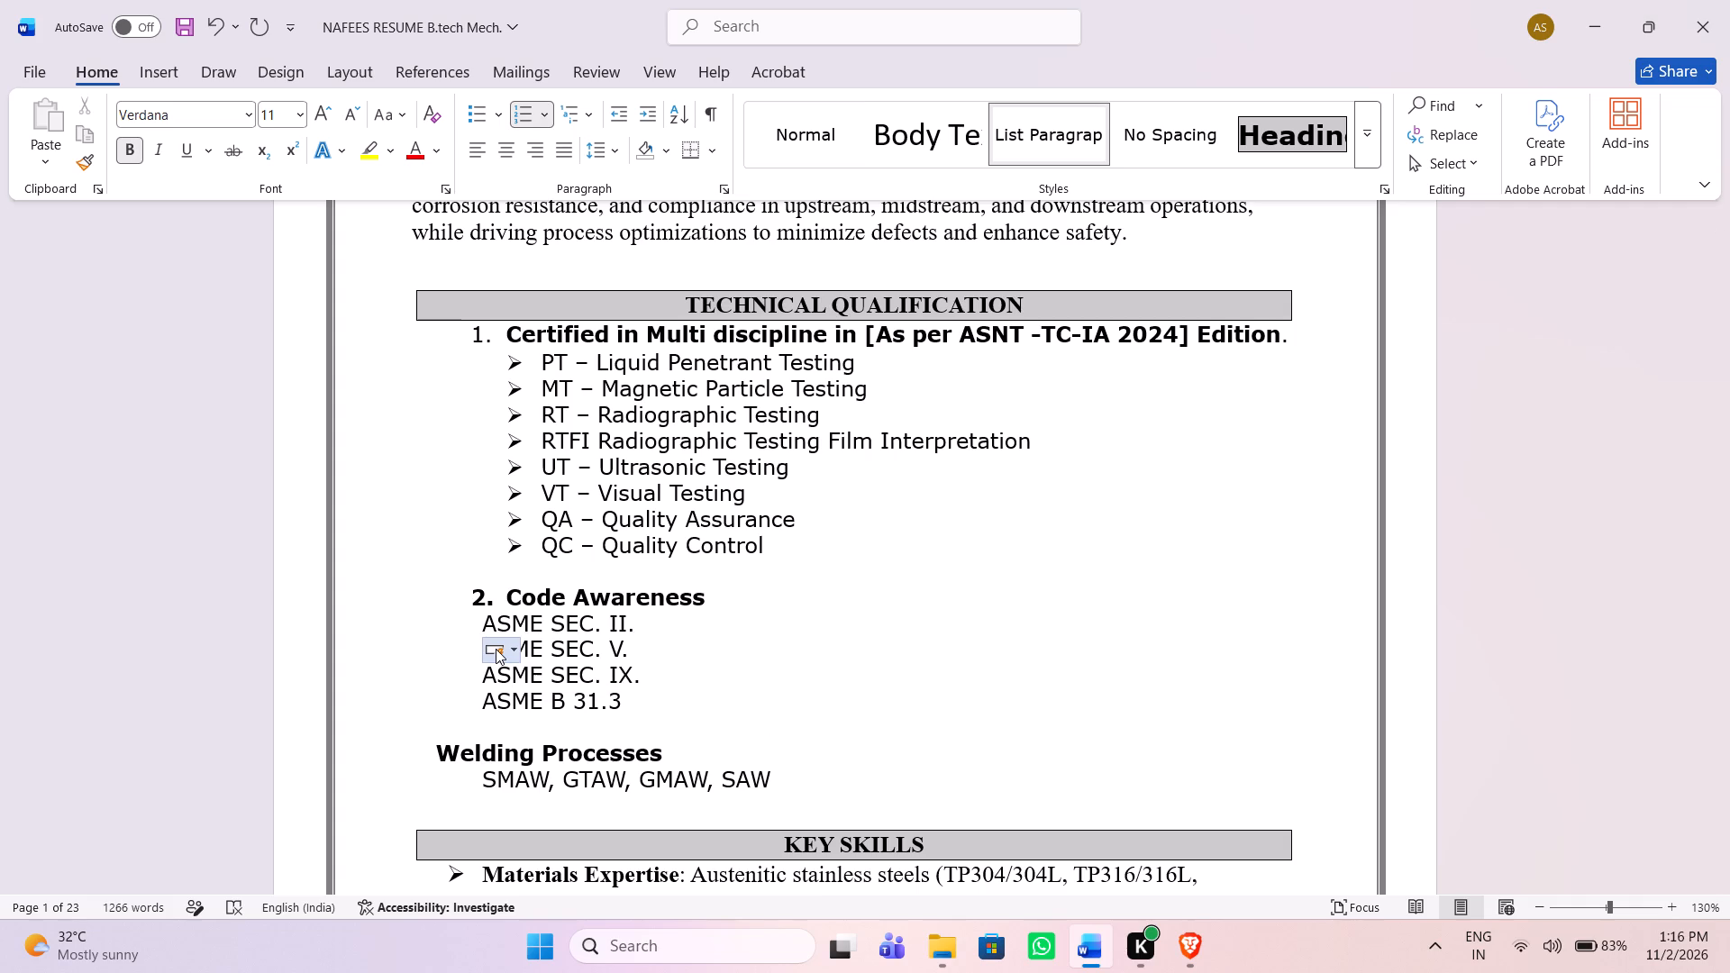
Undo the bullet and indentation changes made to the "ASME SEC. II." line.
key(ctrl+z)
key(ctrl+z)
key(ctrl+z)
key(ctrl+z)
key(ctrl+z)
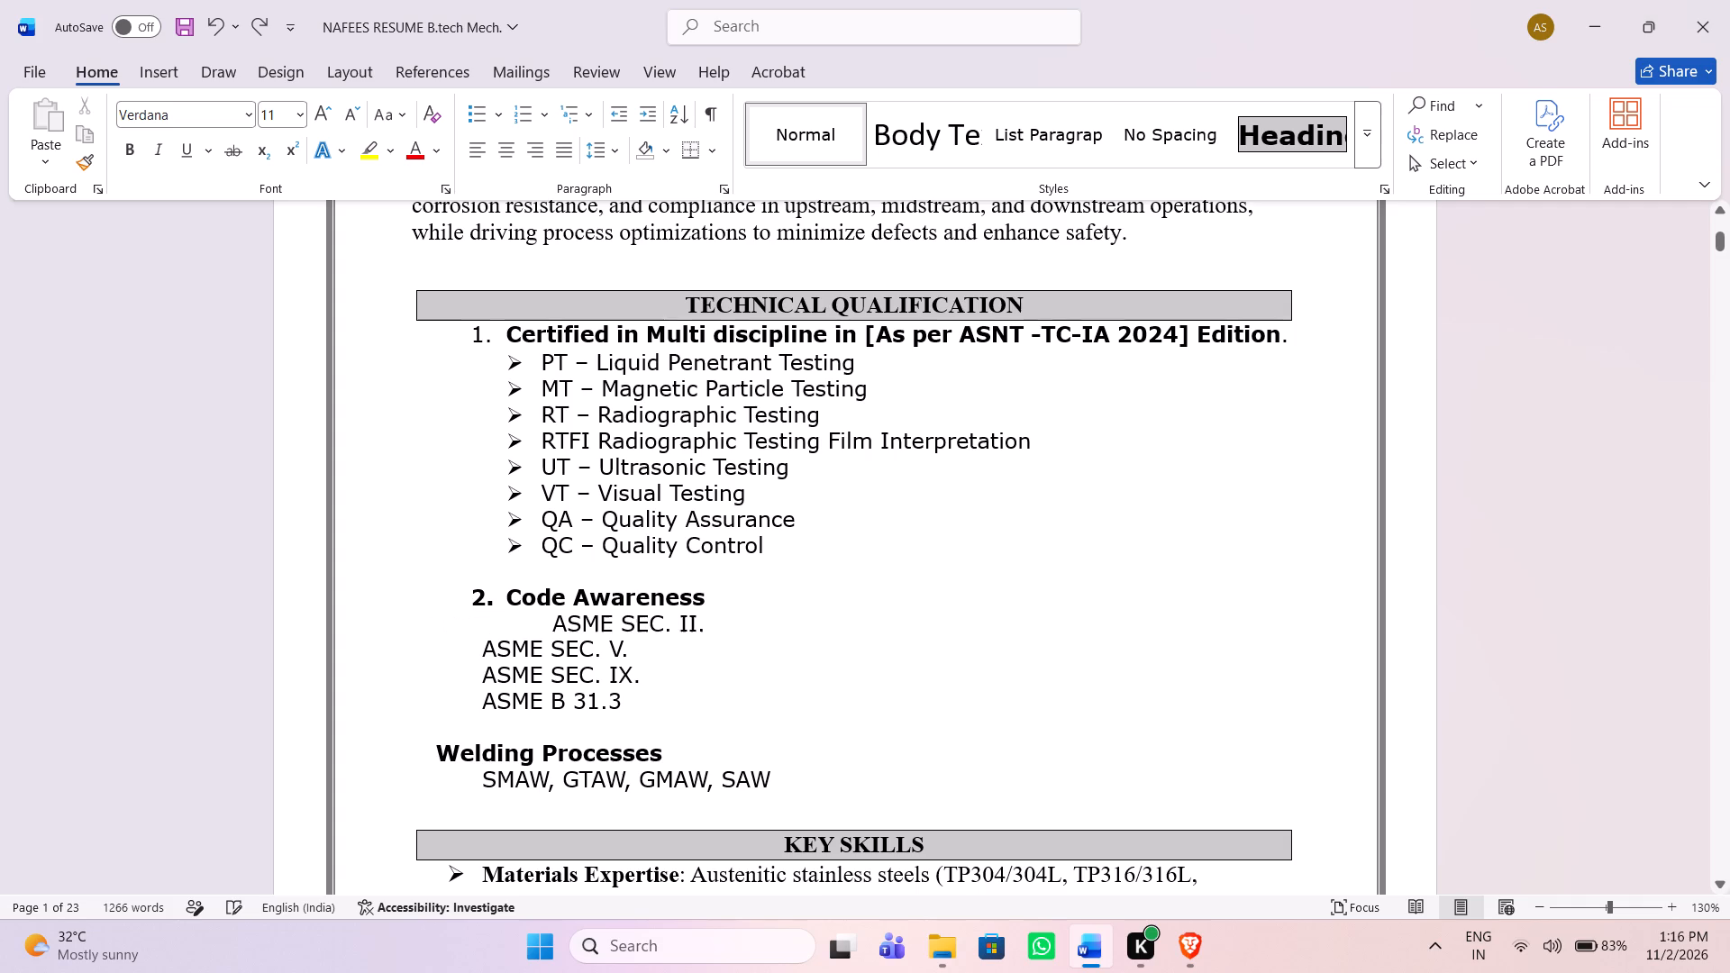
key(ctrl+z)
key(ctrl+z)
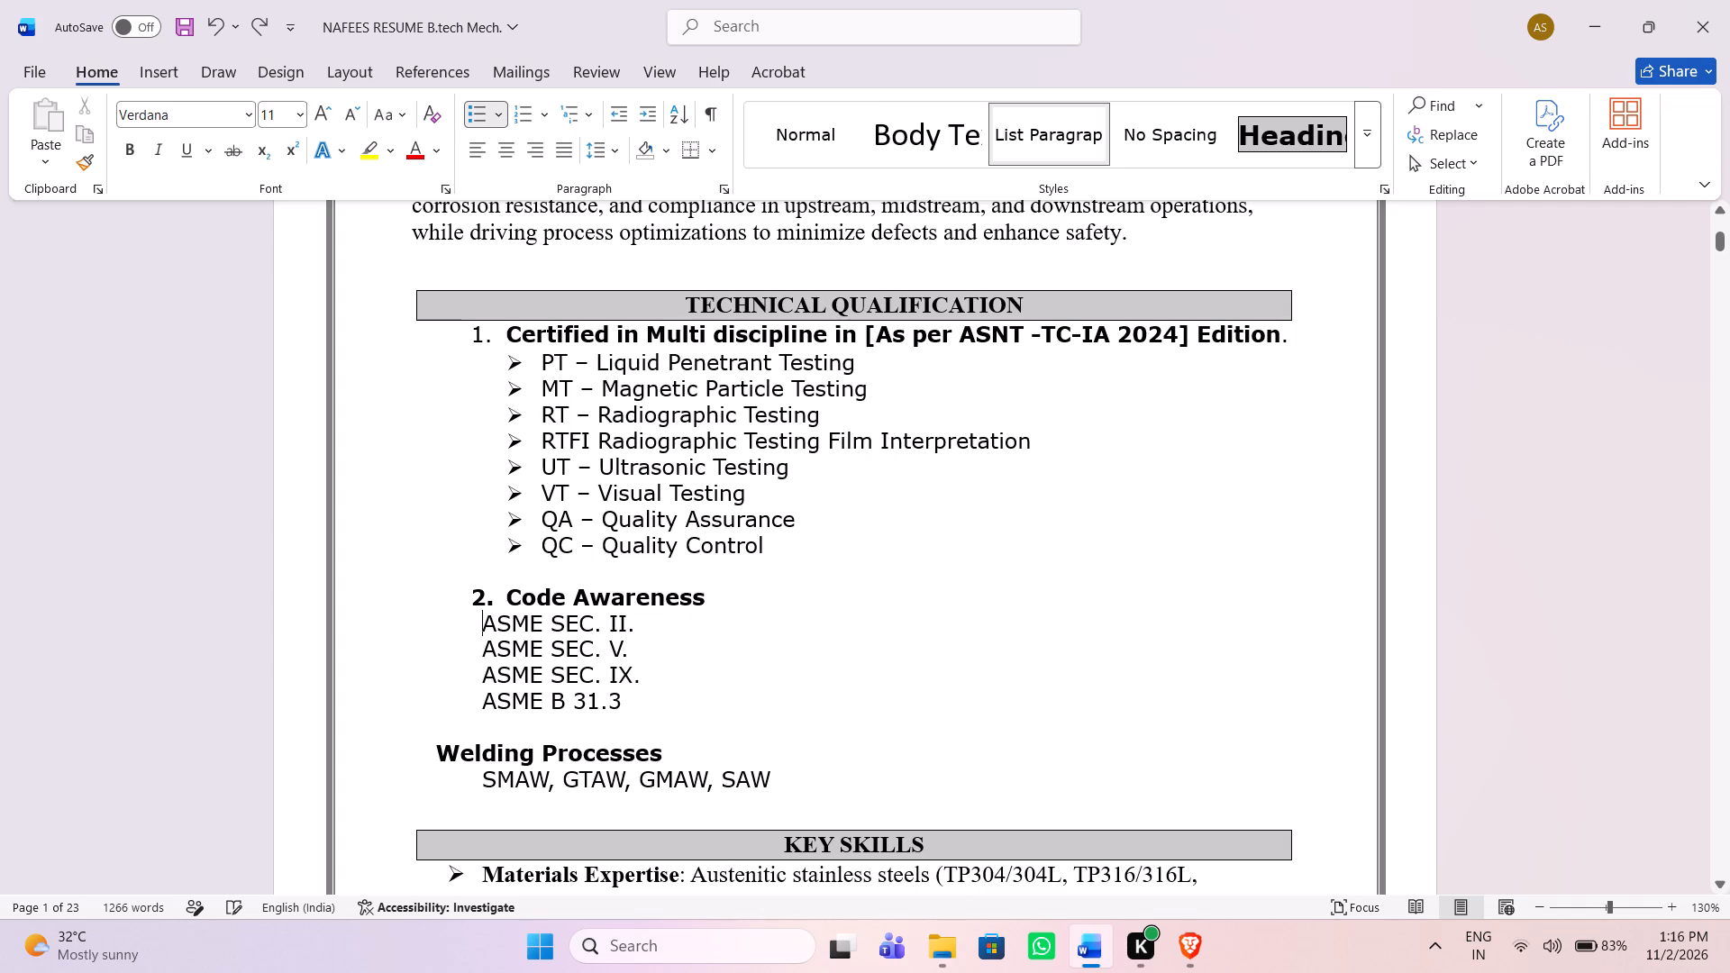
Apply the arrow bullet style to the "ASME SEC. II." line under Code Awareness.
click(496, 114)
click(497, 342)
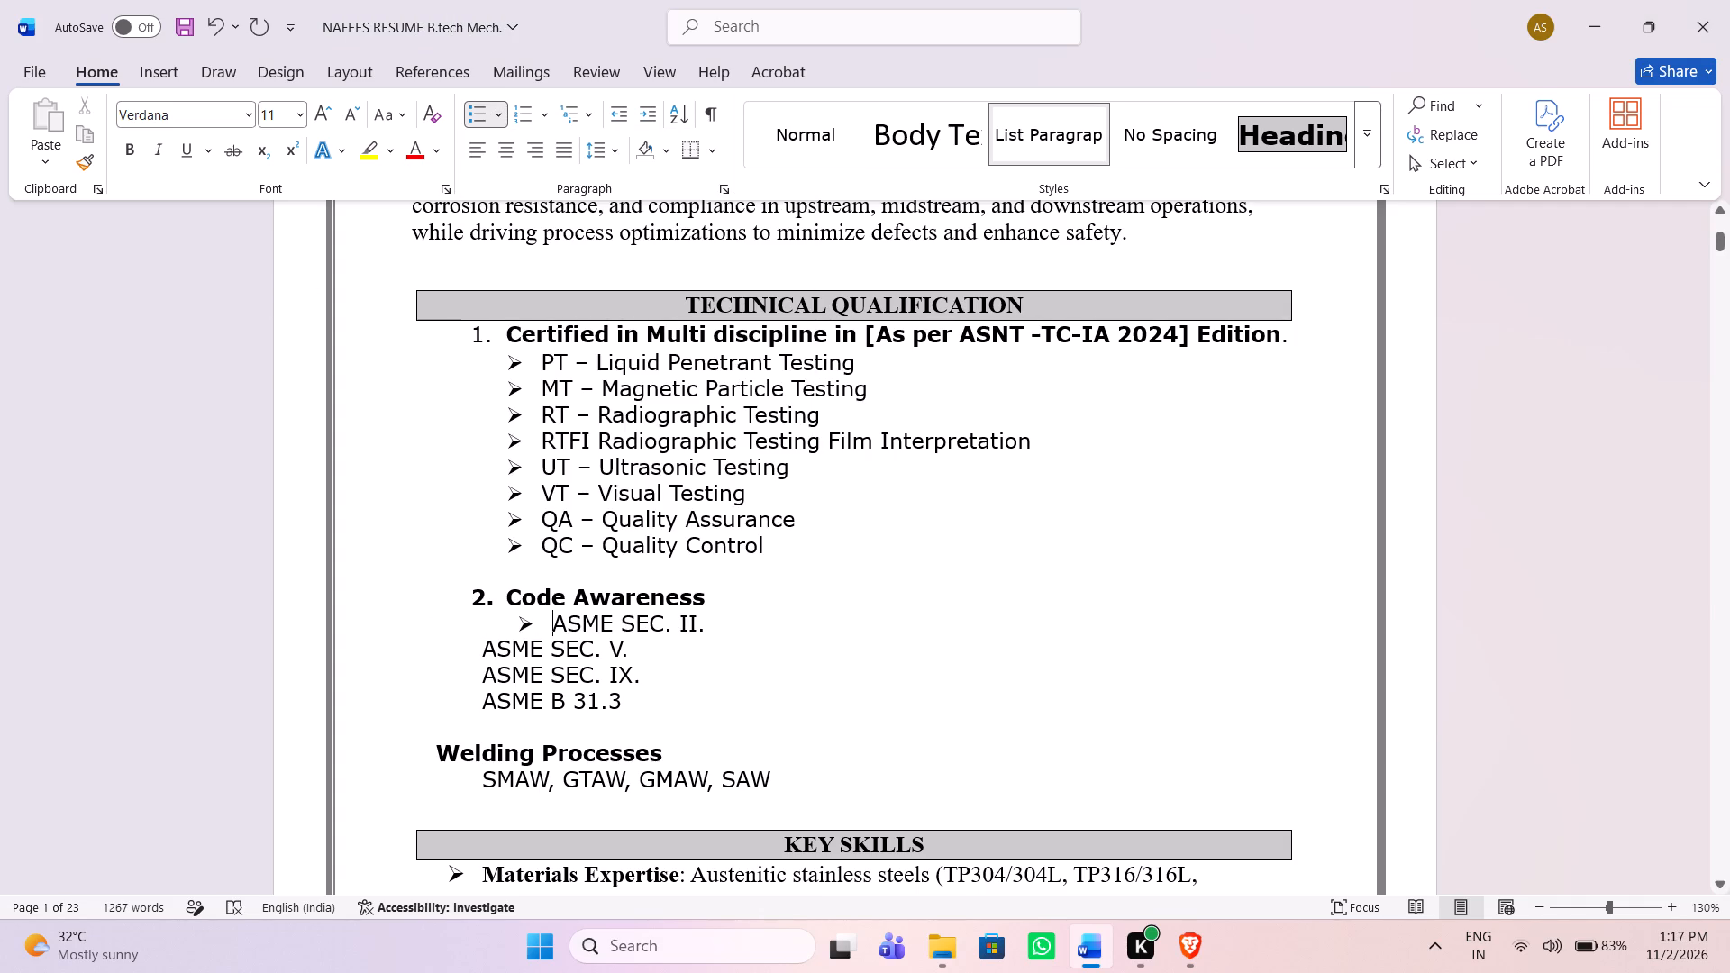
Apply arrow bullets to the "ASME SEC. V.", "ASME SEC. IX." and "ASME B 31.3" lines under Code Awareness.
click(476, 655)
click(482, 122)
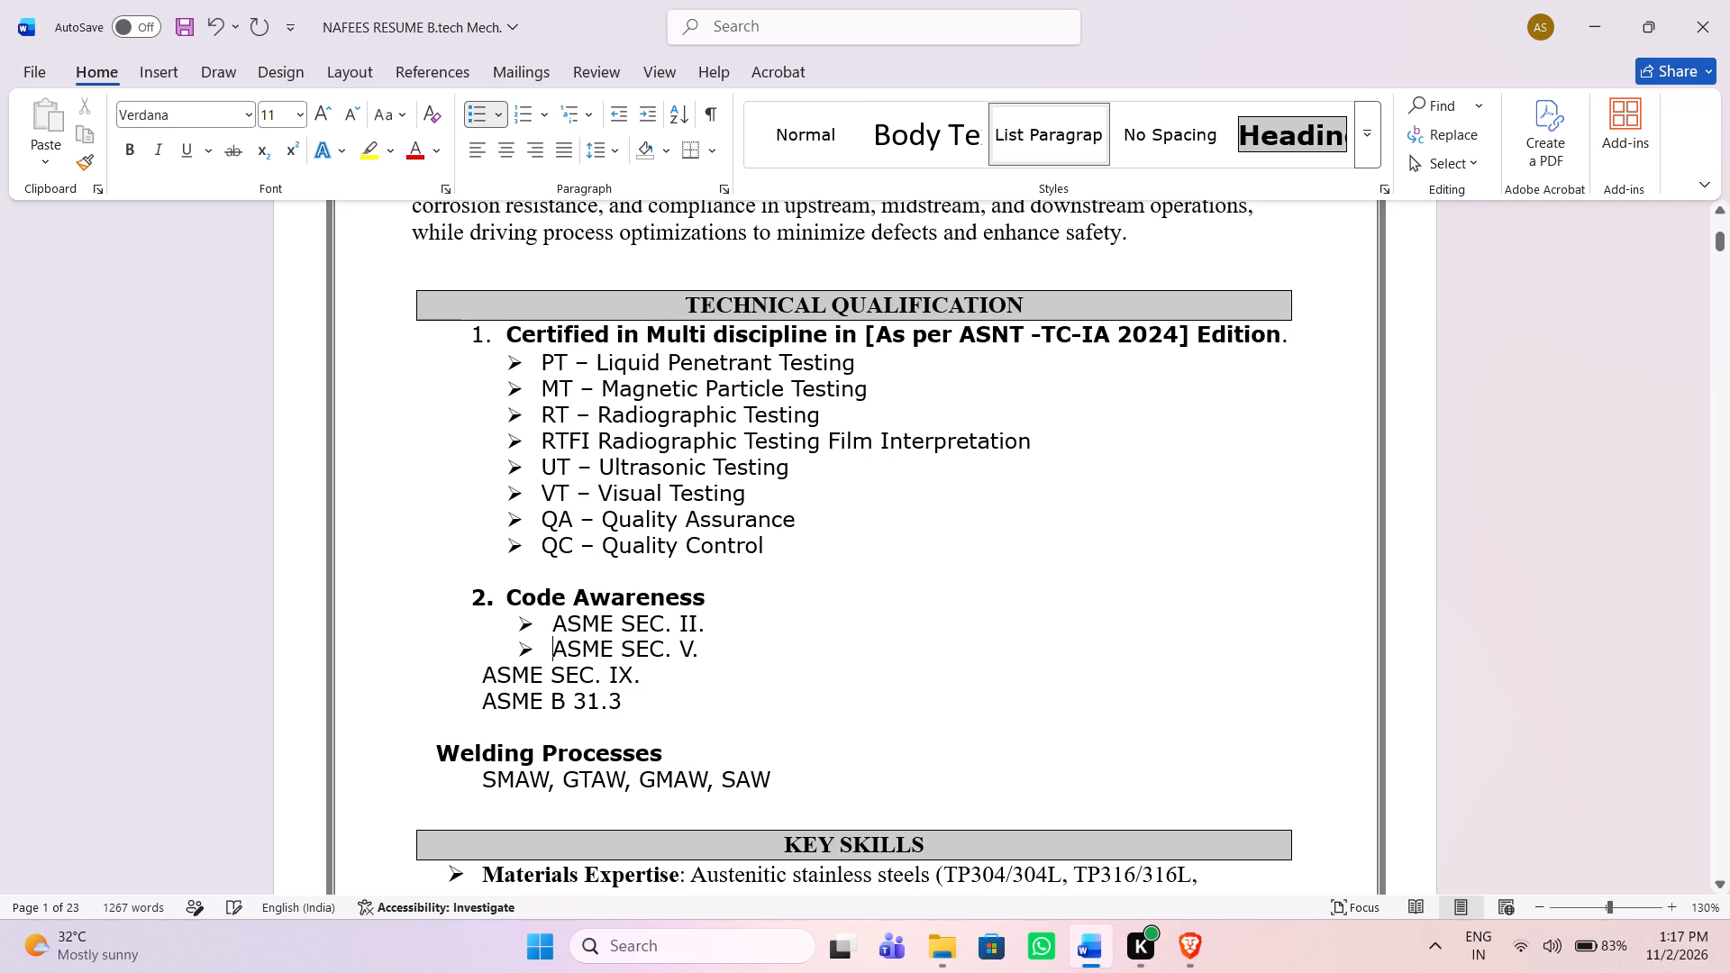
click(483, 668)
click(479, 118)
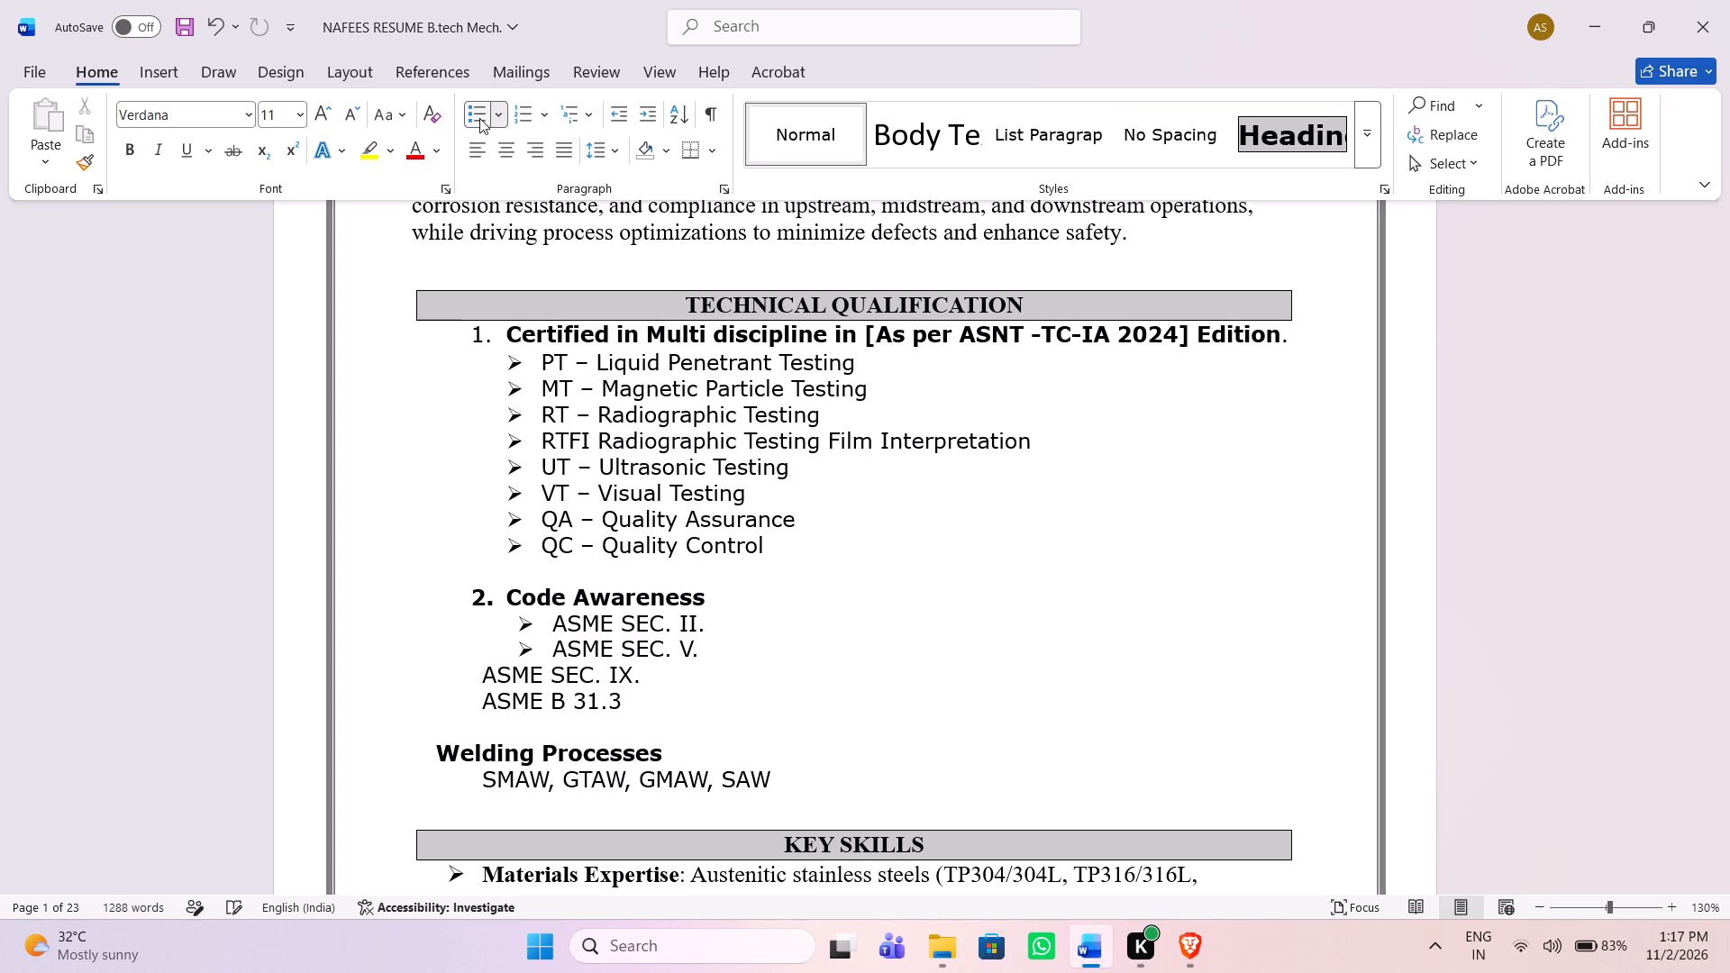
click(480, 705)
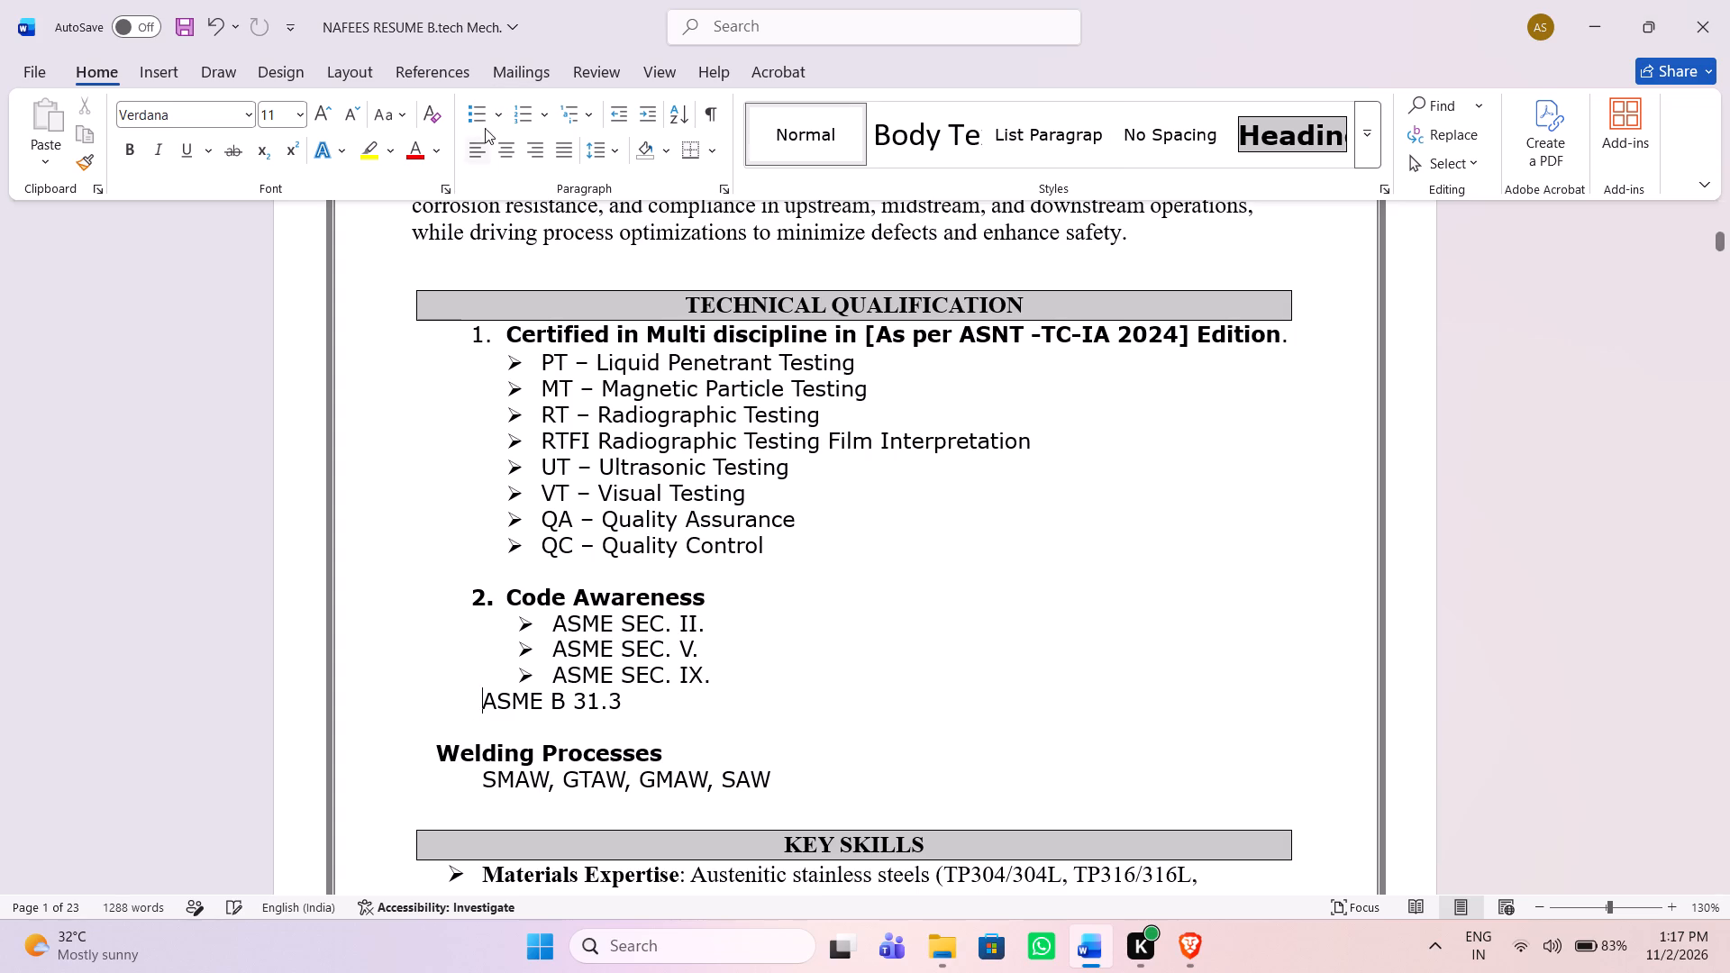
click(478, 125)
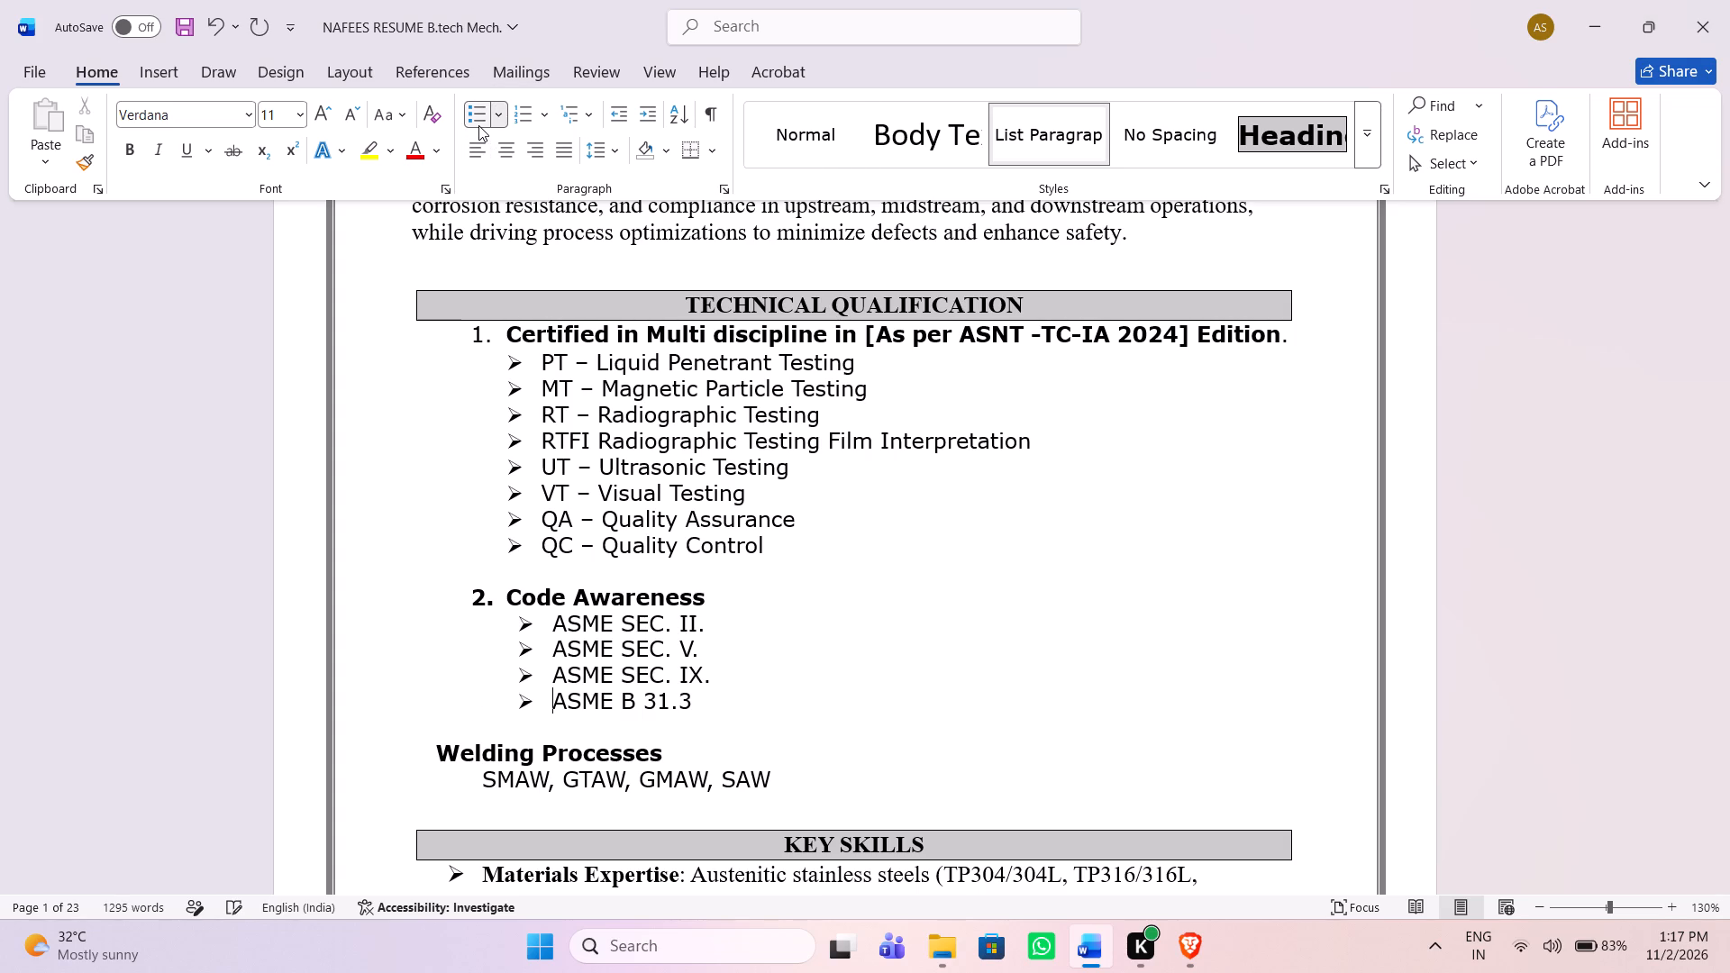
Number the "Welding Processes" heading as item 3 of the Technical Qualification list.
click(436, 743)
click(524, 117)
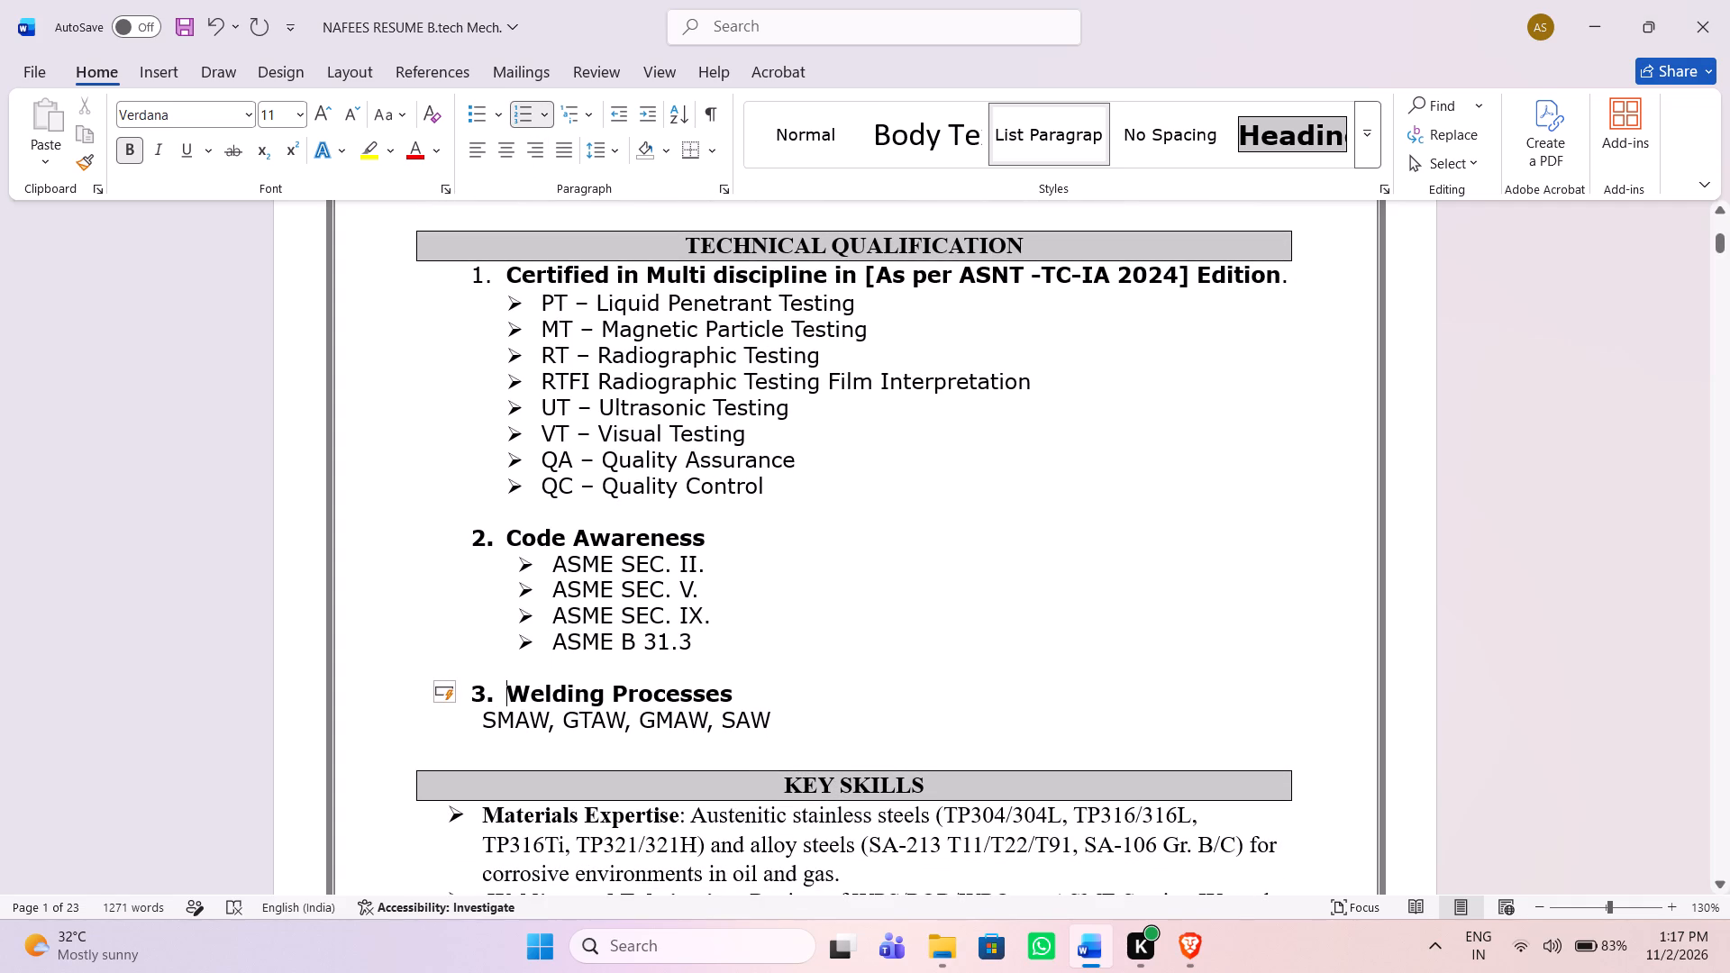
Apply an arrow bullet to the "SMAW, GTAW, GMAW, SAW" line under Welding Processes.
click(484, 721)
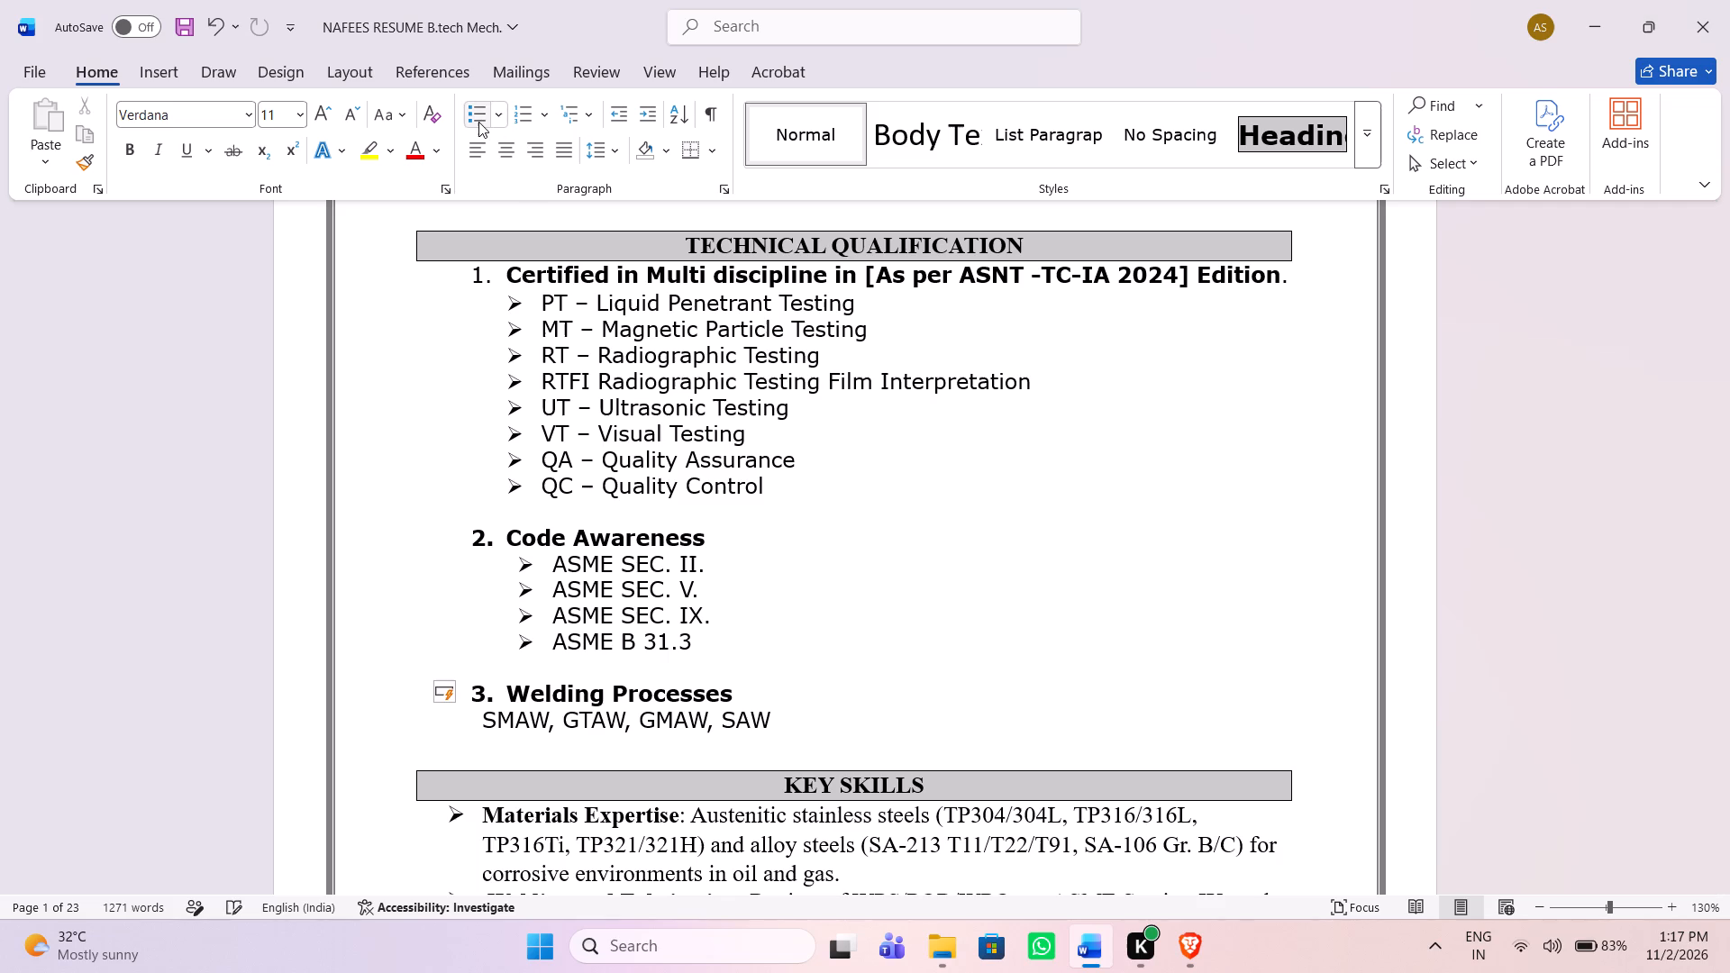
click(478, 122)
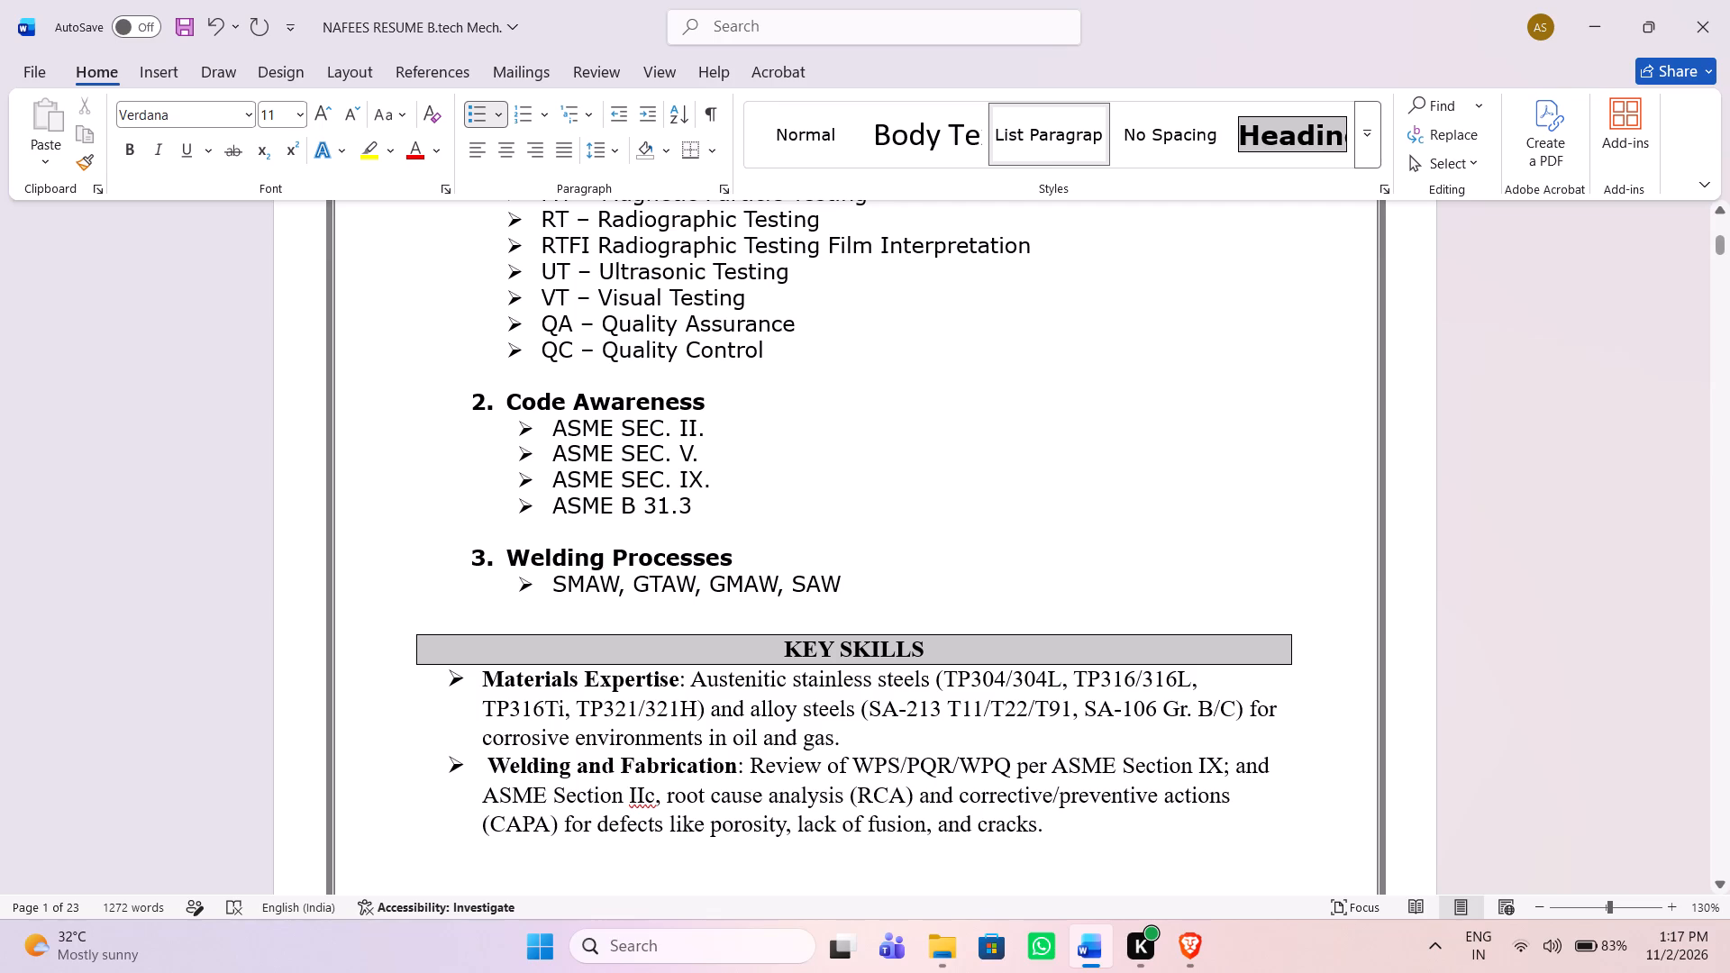
Remove the arrow bullet from the "ASME SEC. II." line and indent it to align with the Code Awareness heading text.
click(547, 430)
key(BackSpace)
key(BackSpace)
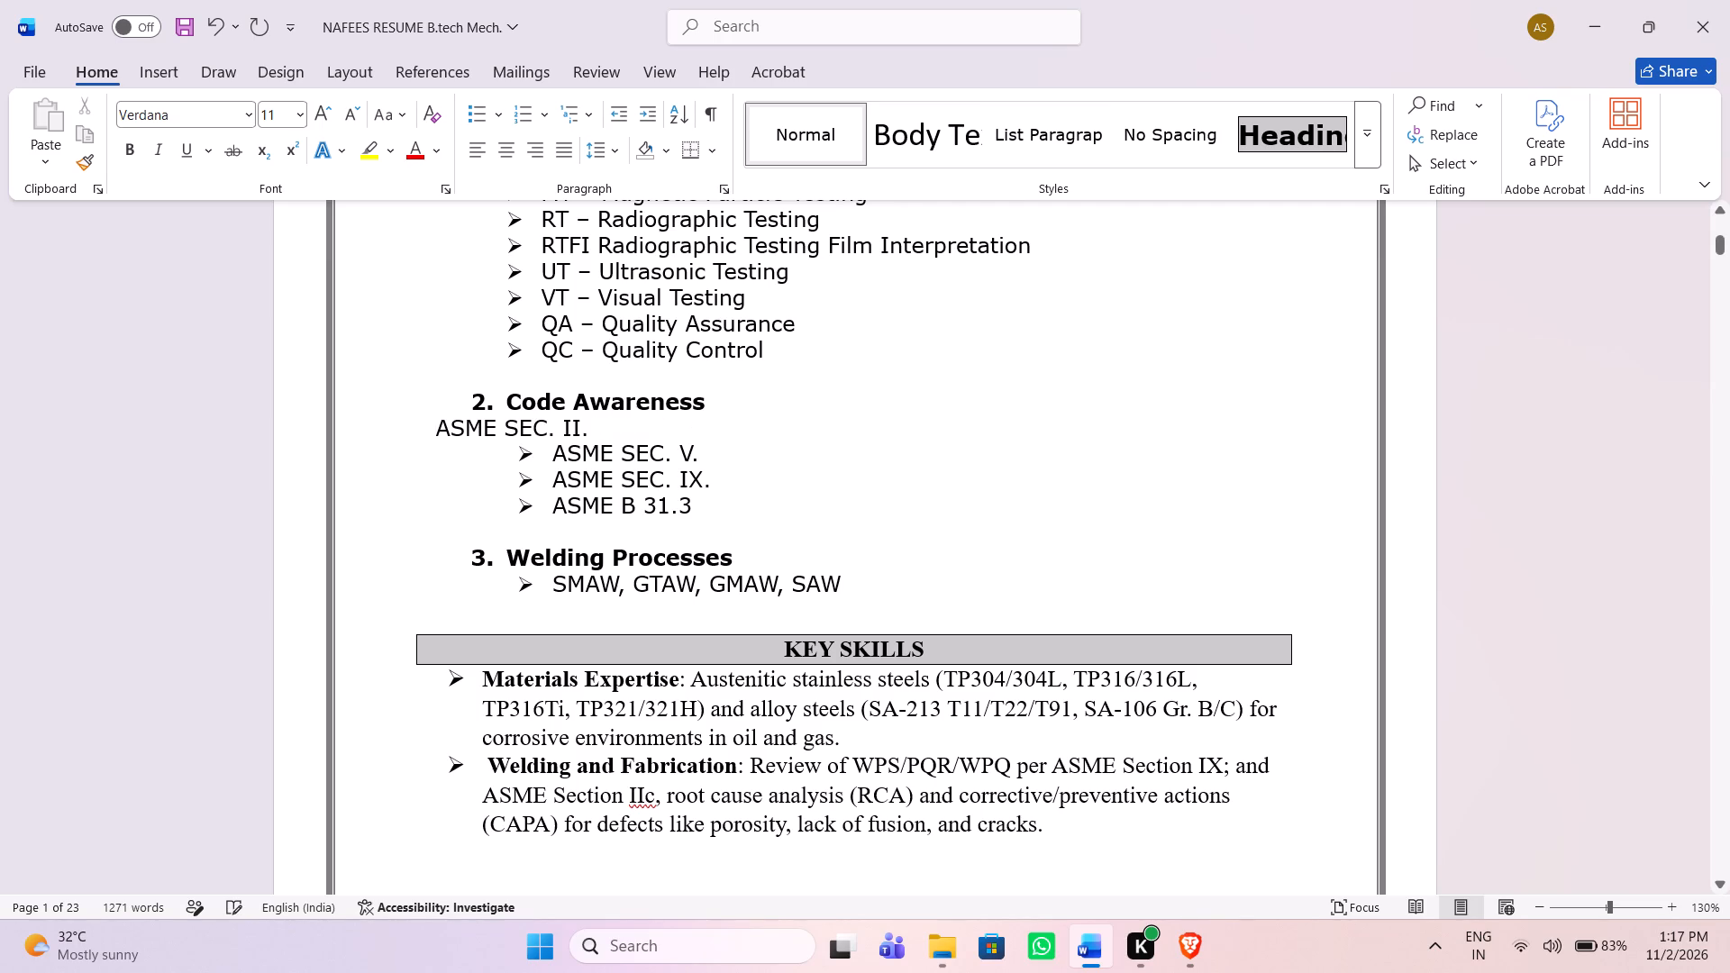
key(Tab)
key(Tab)
key(Tab)
key(Tab)
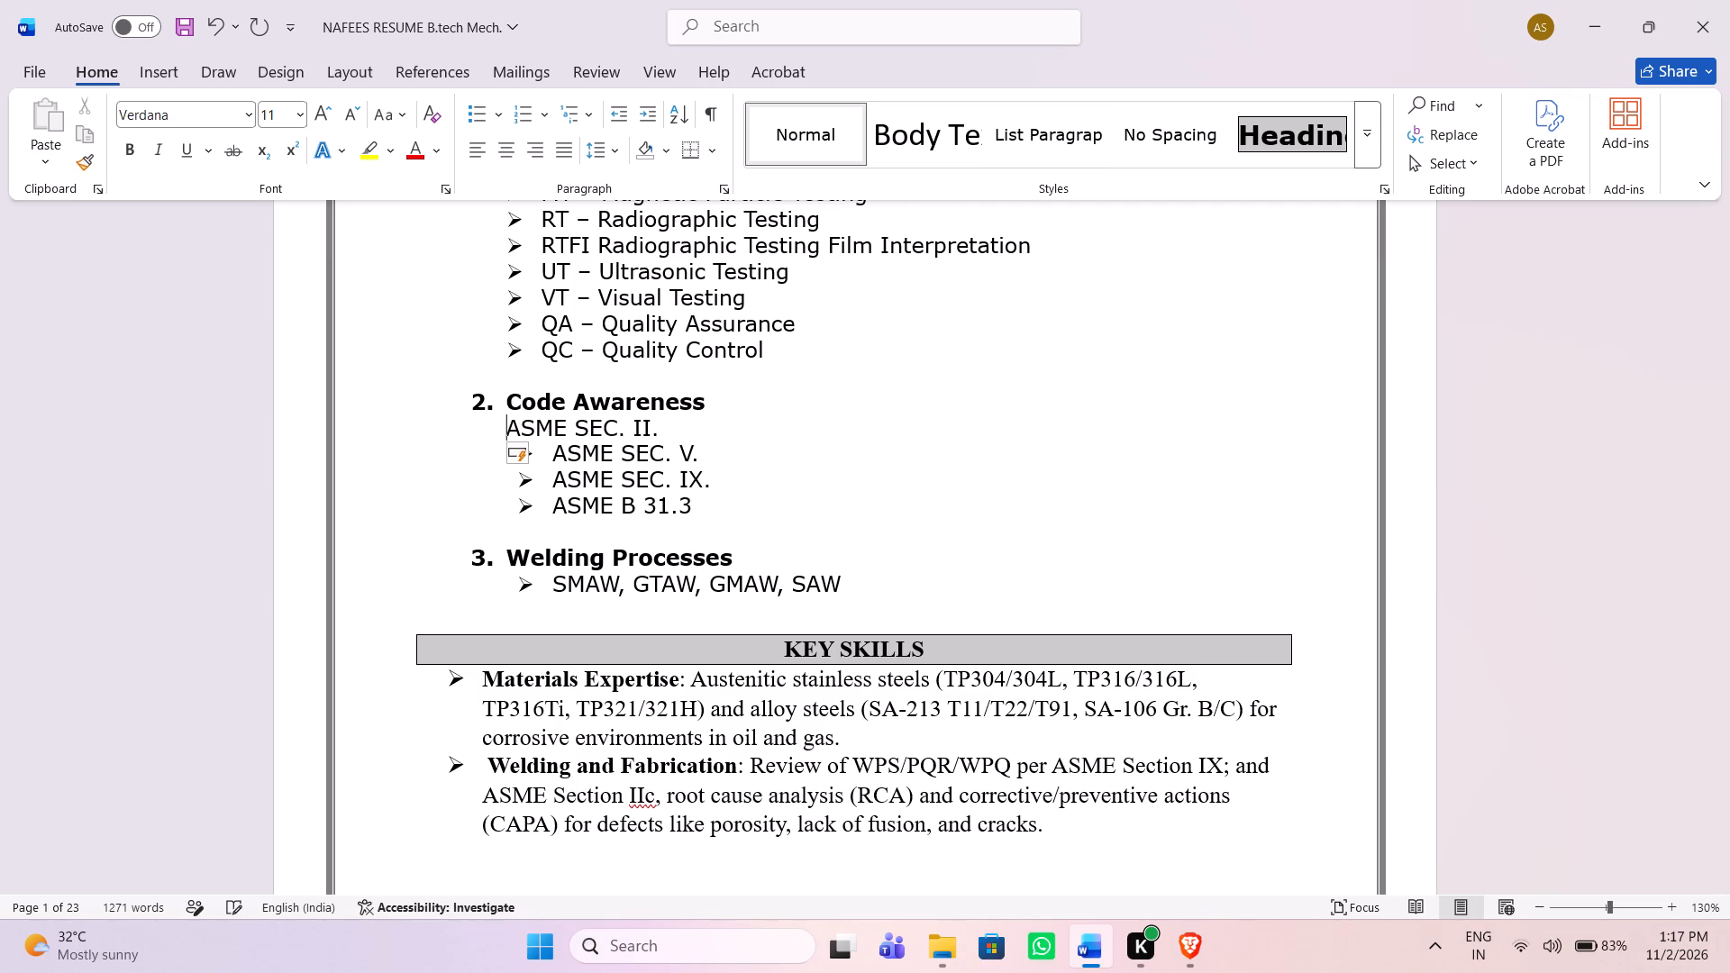
key(Tab)
key(BackSpace)
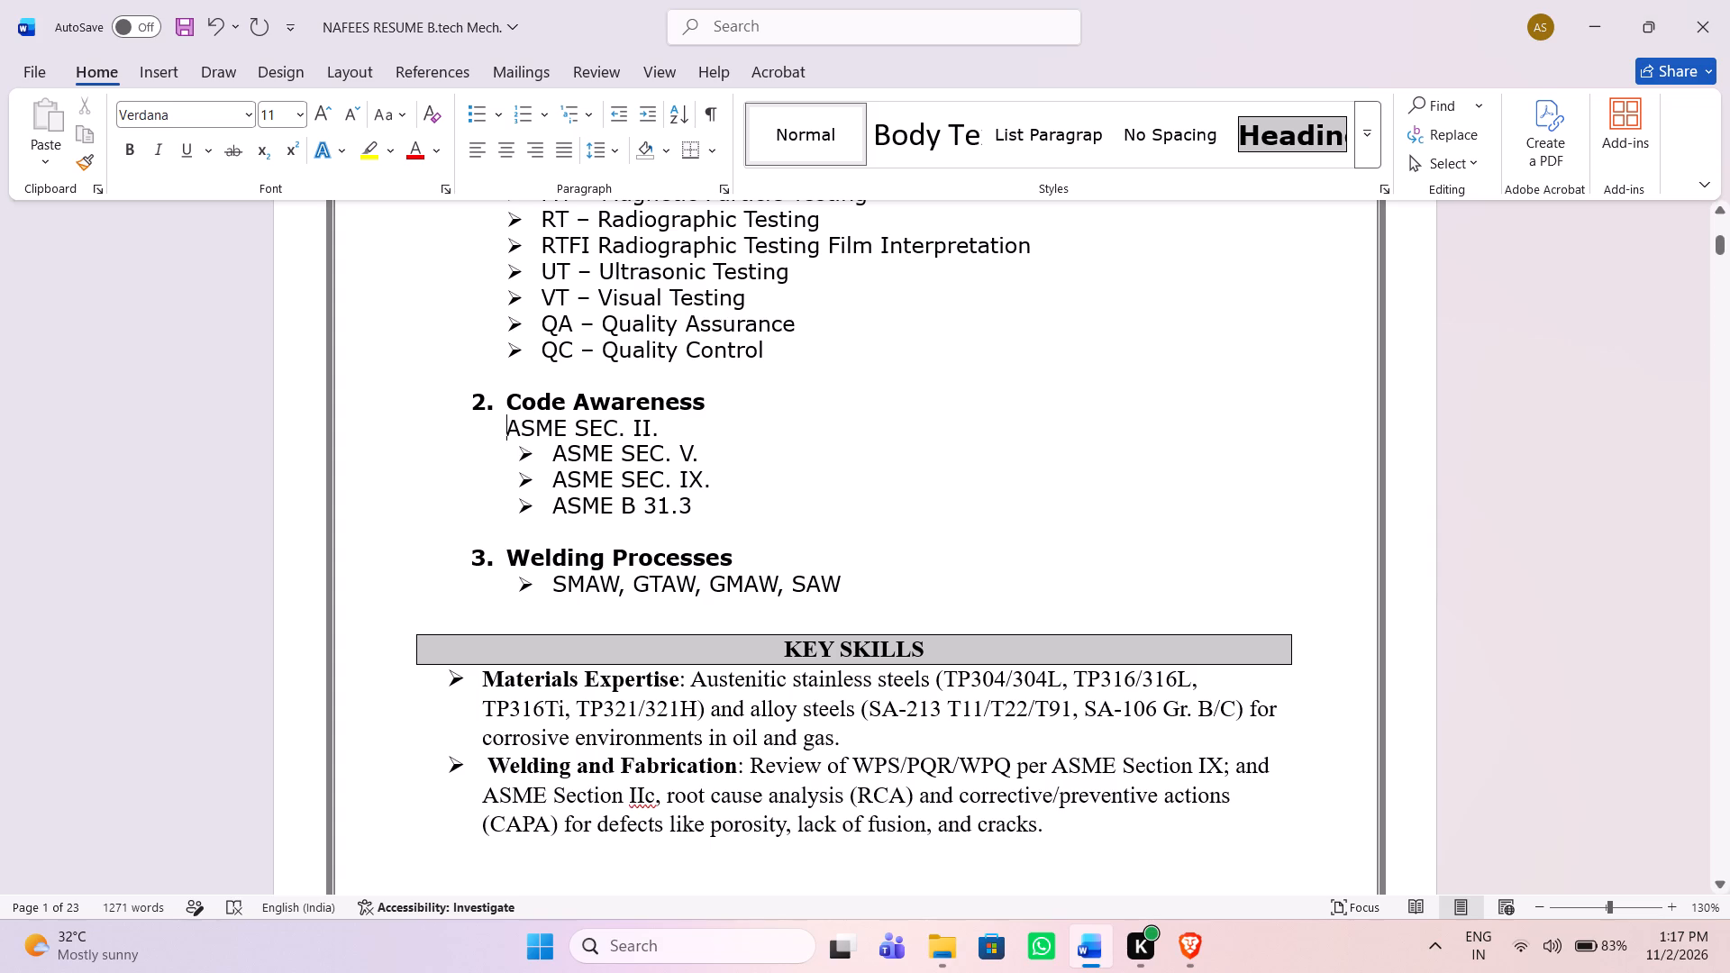
Remove the arrow bullet from the "ASME SEC. V." line and indent it to align with the line above.
click(545, 450)
key(BackSpace)
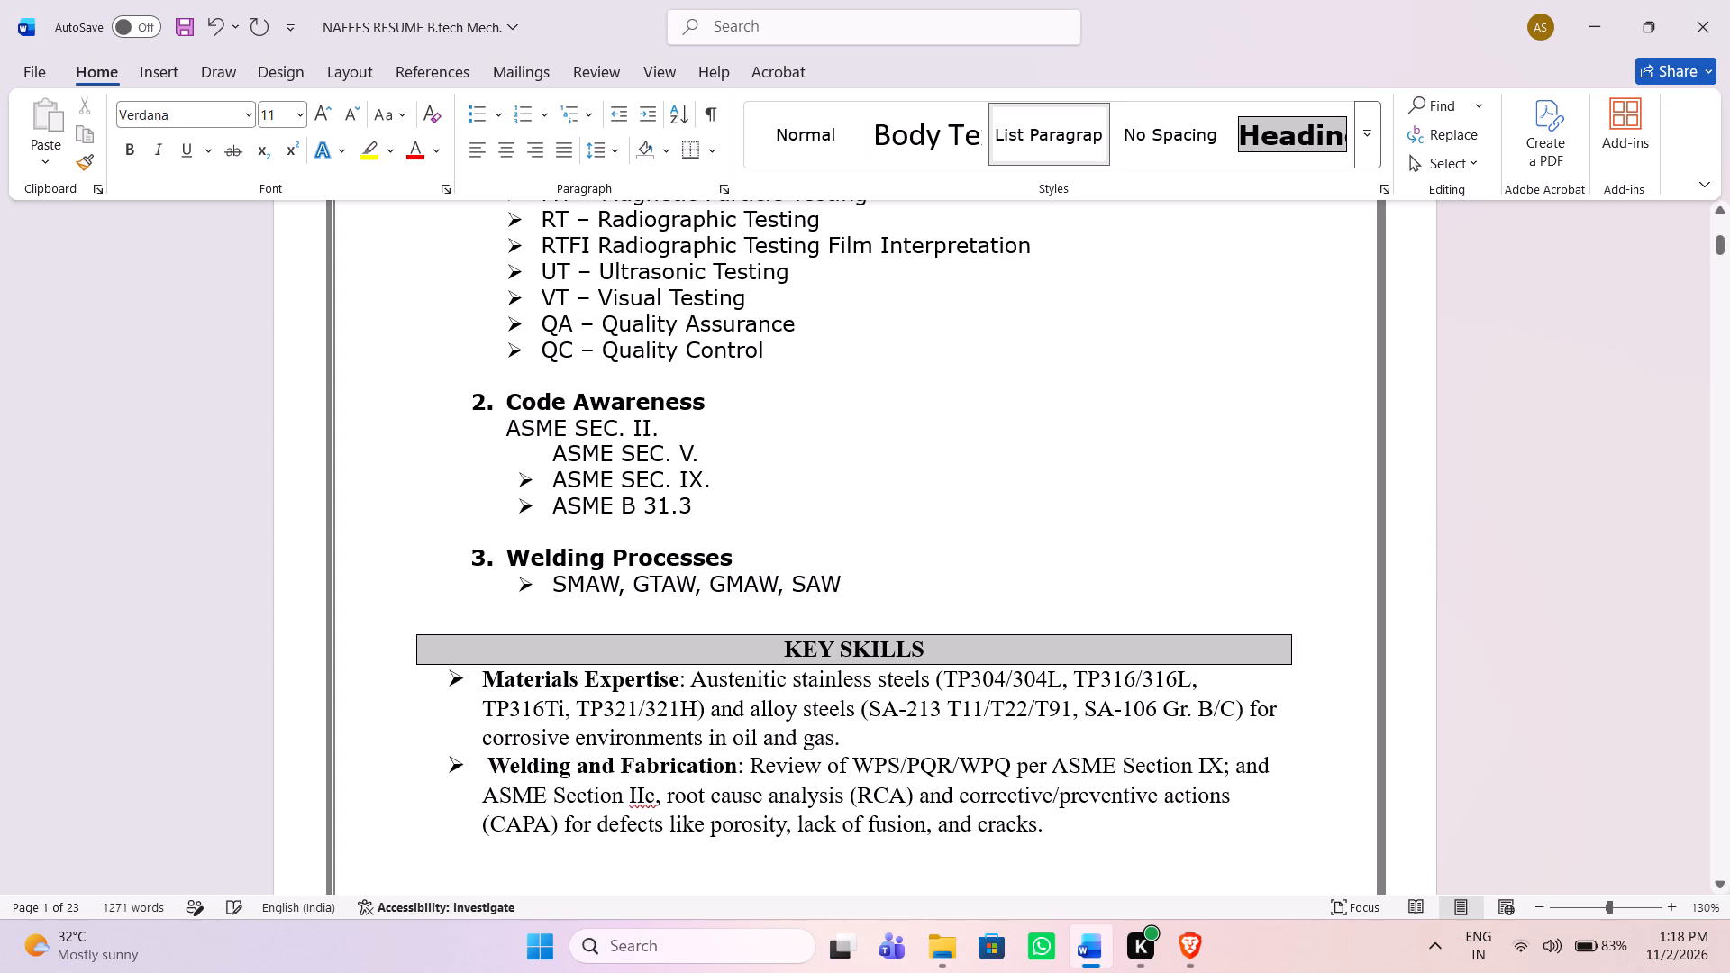
click(551, 455)
key(BackSpace)
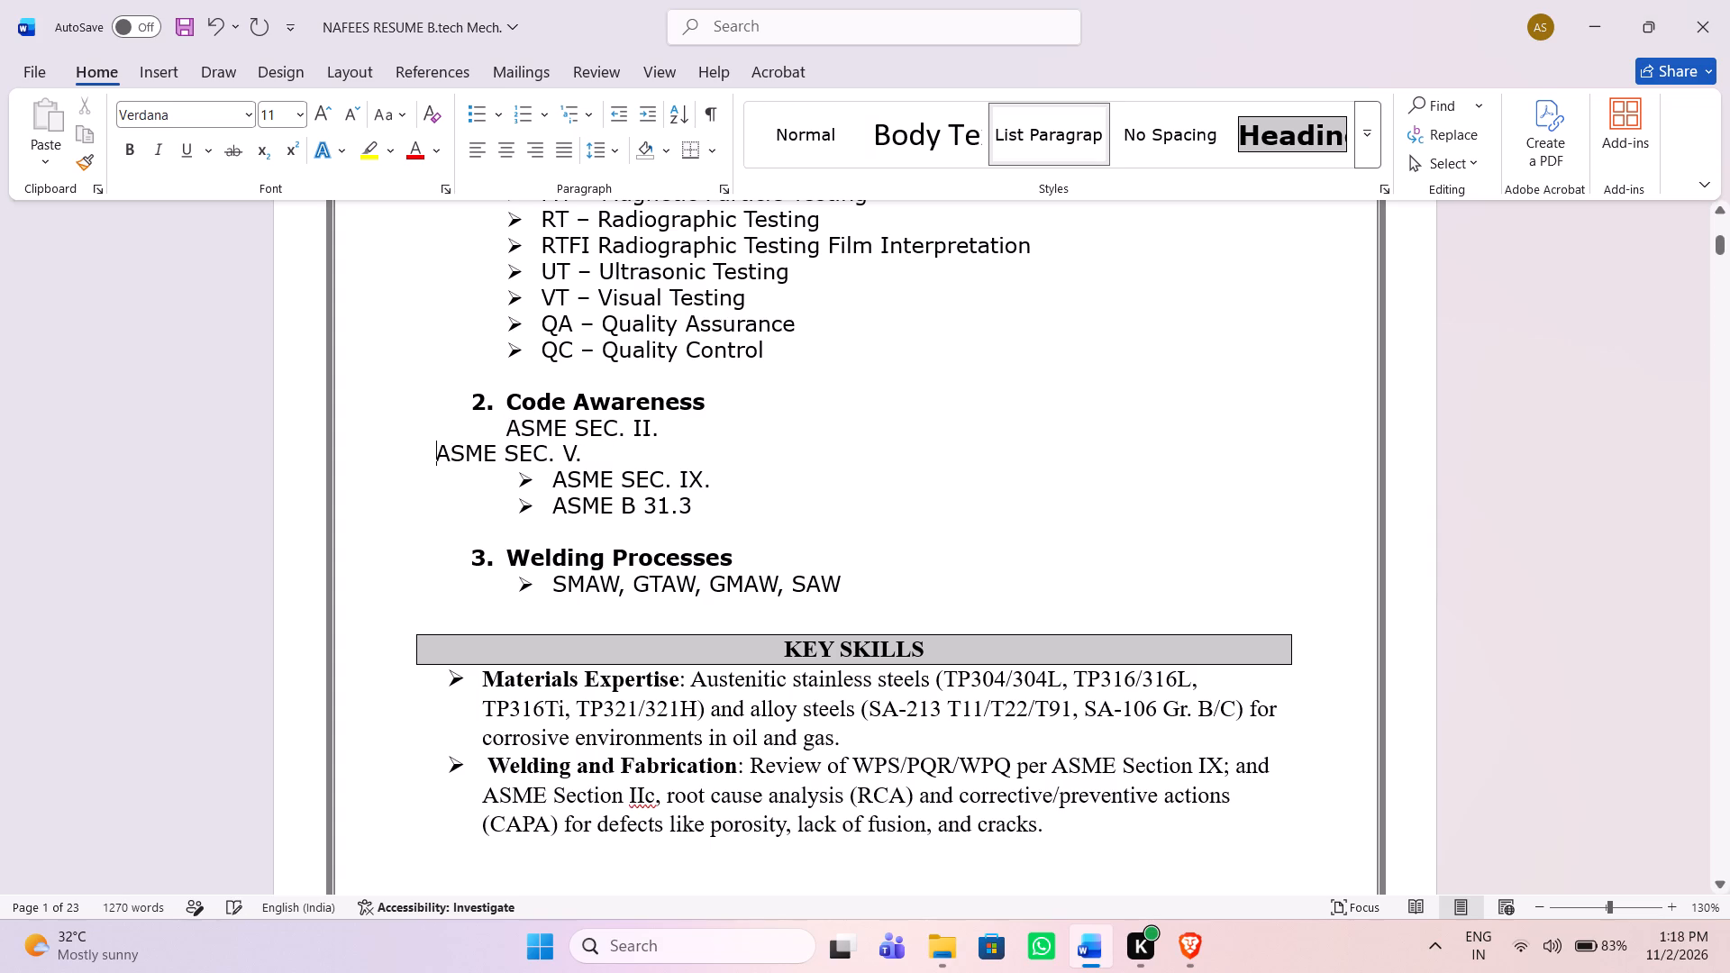
key(Tab)
key(Tab)
key(Tab)
key(Tab)
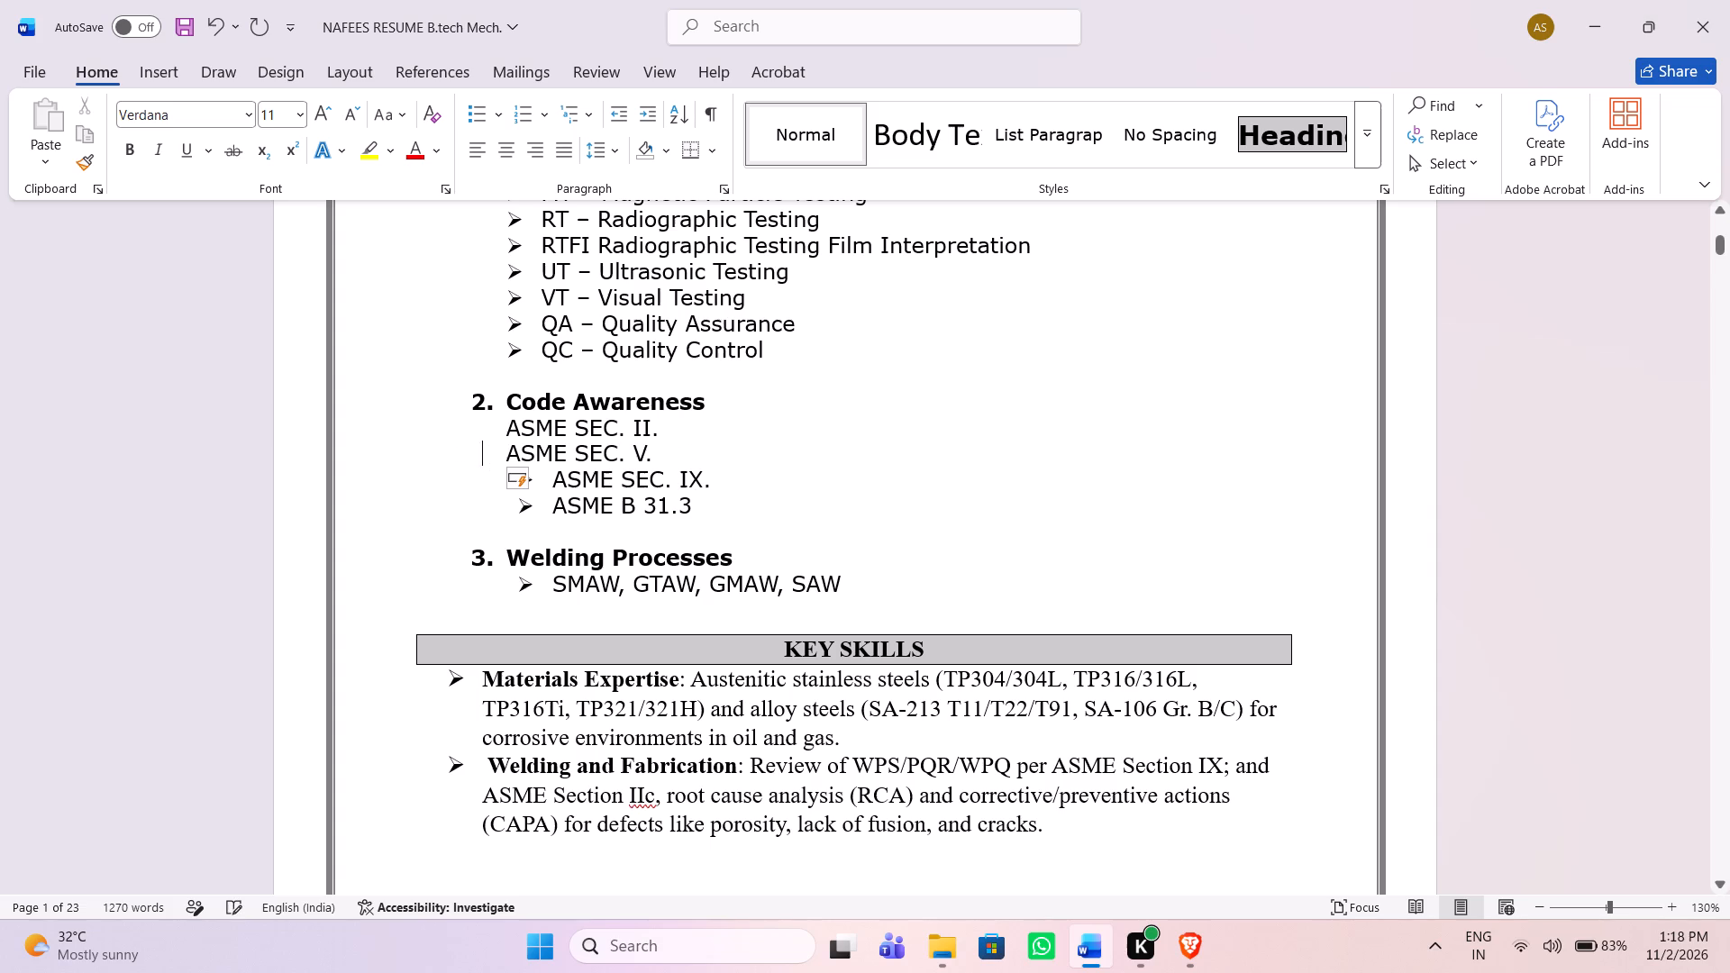
Remove the arrow bullet from the "ASME SEC. IX." line and indent it to align with the lines above.
click(555, 479)
key(BackSpace)
key(BackSpace)
key(BackSpace)
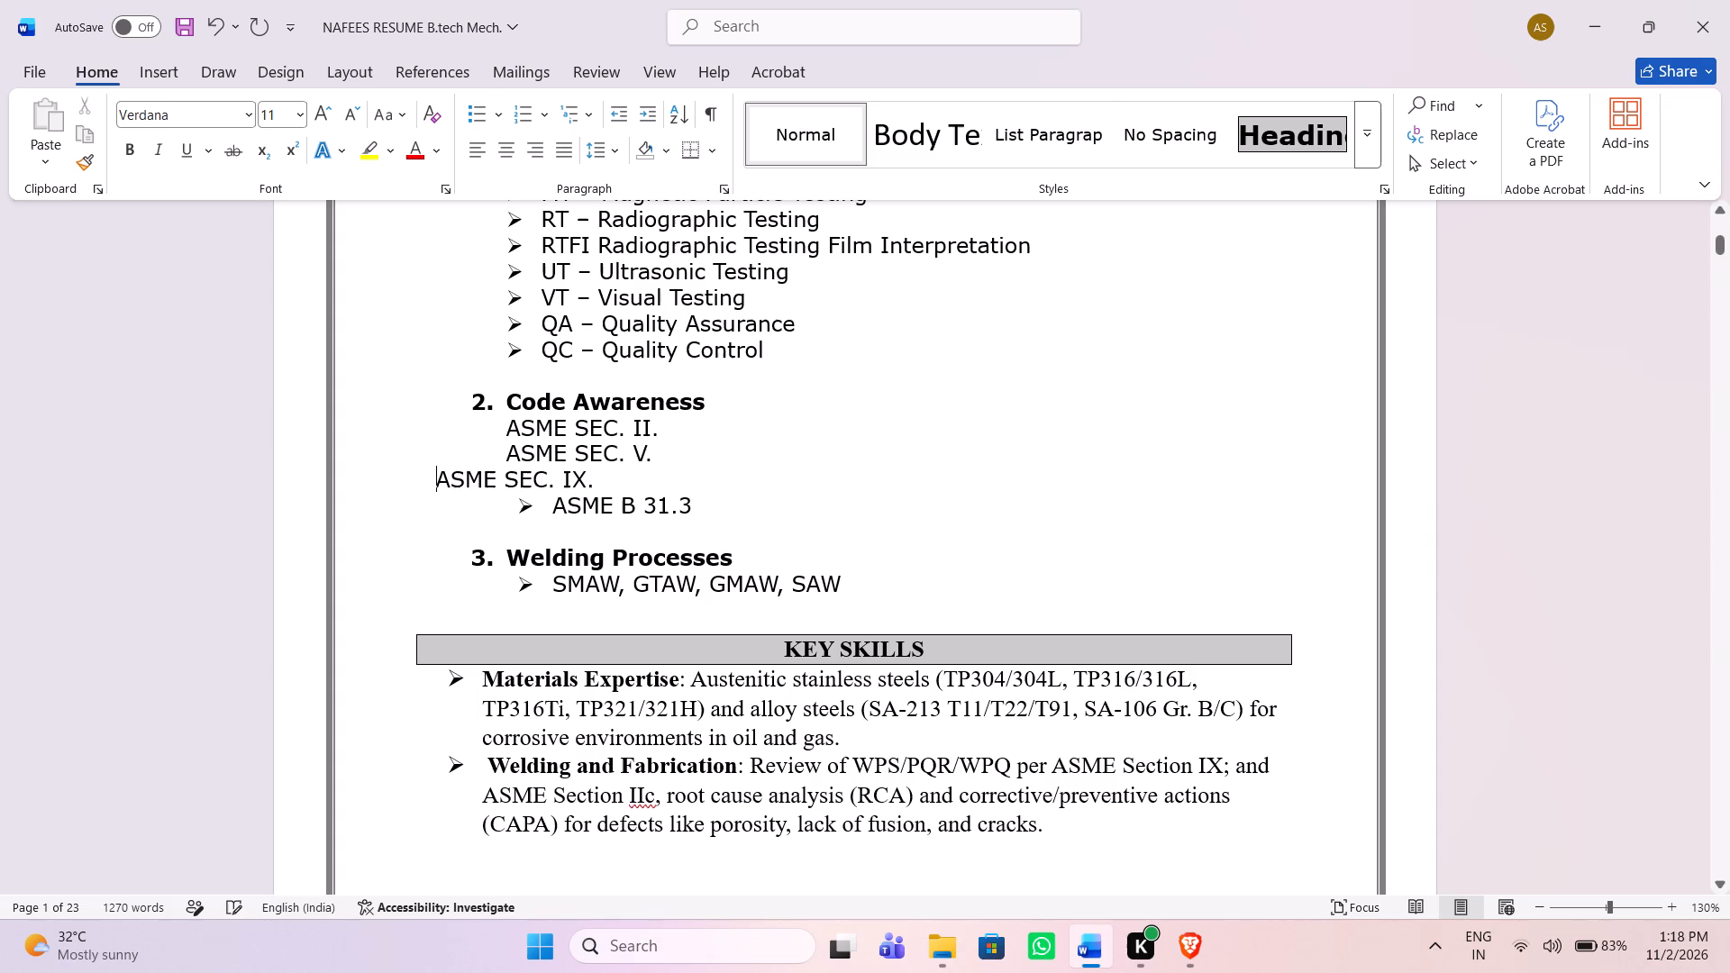
key(Tab)
key(Tab)
key(Tab)
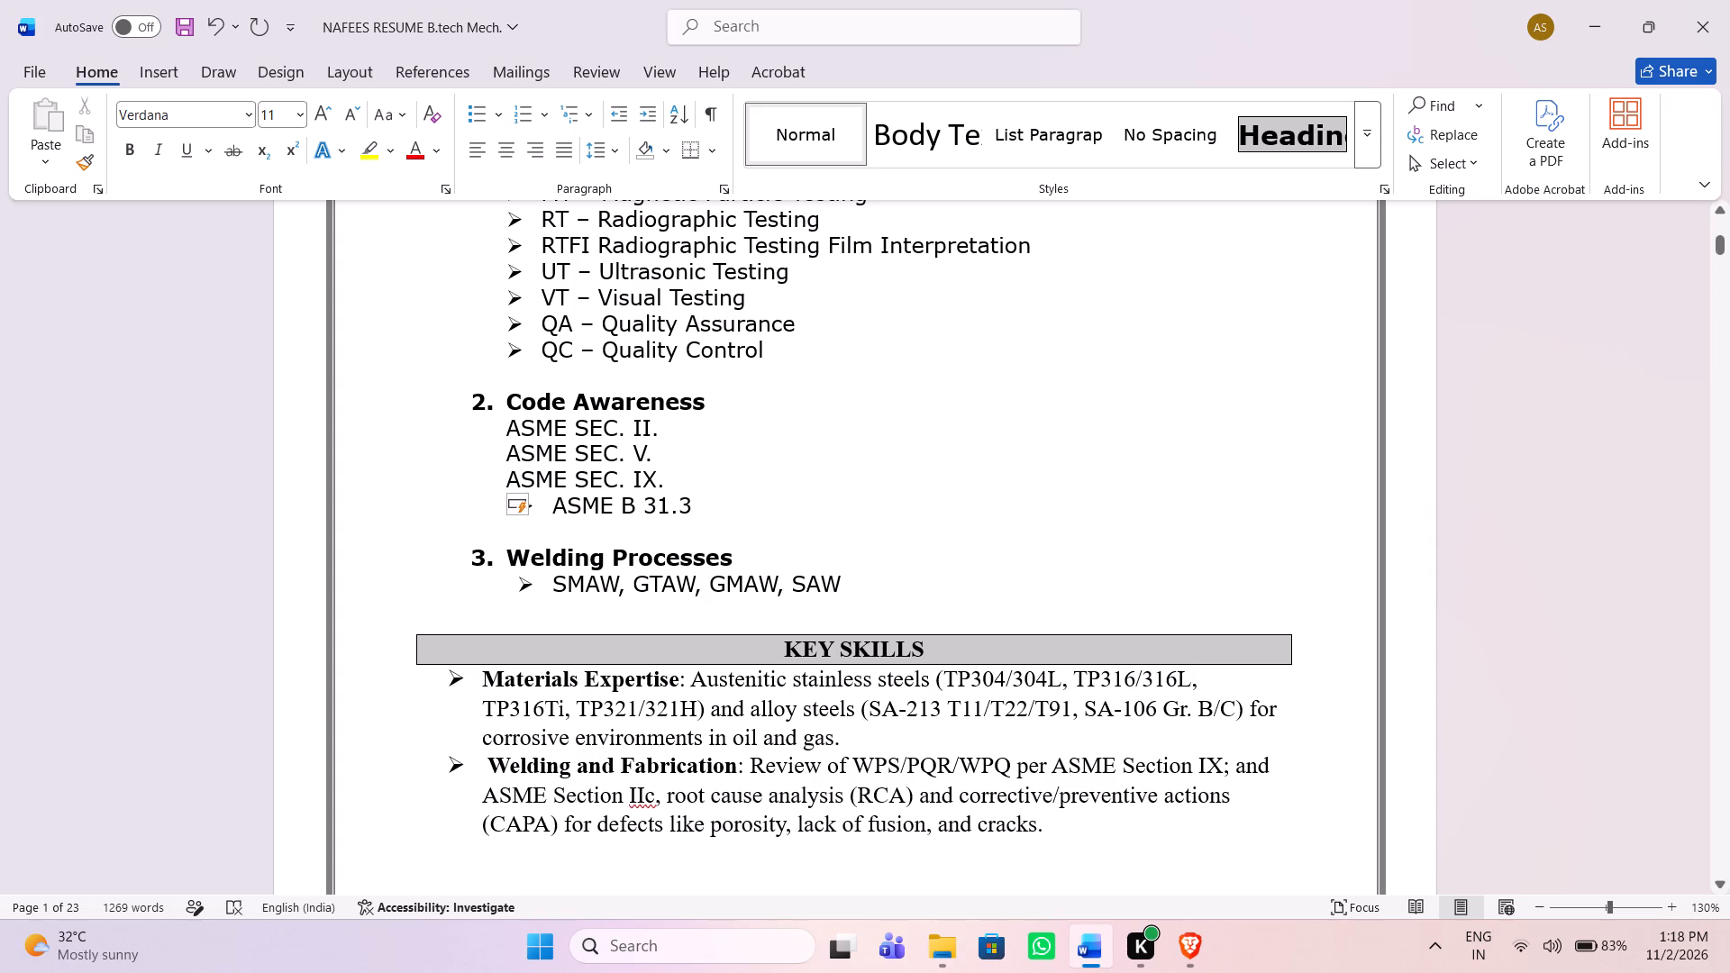
Remove the arrow bullet from the "ASME B 31.3" line and indent it to align with the other code entries.
click(553, 498)
key(BackSpace)
key(BackSpace)
key(Tab)
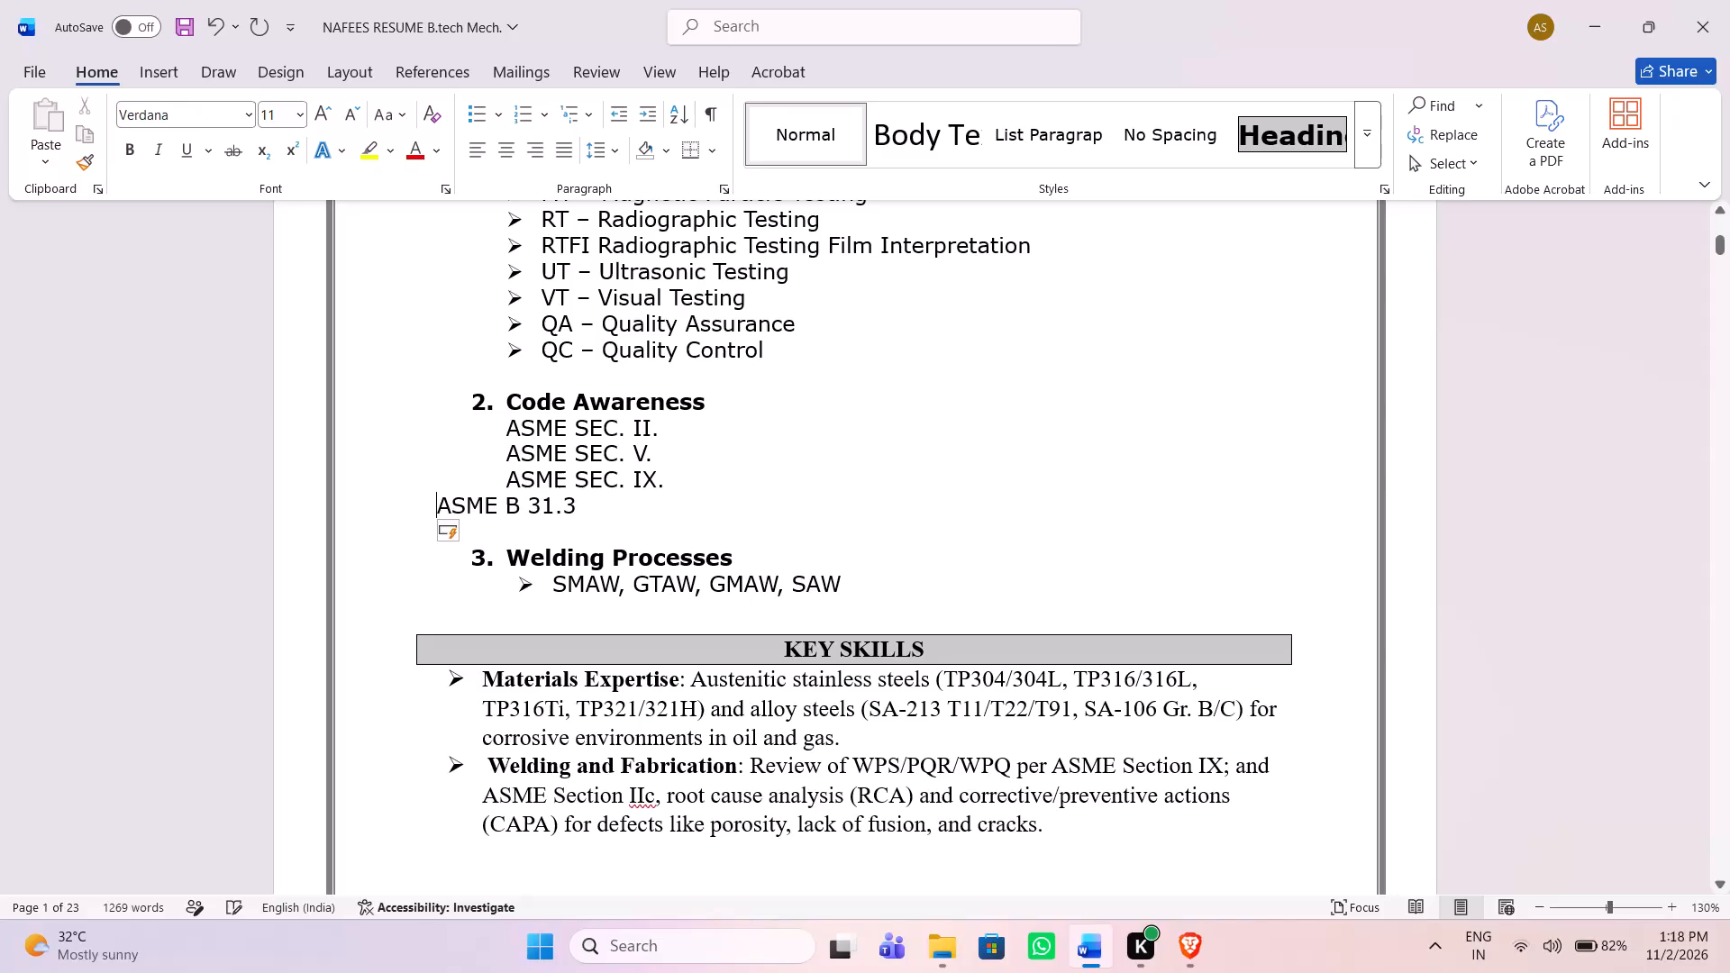
key(Tab)
key(Tab)
key(Tab)
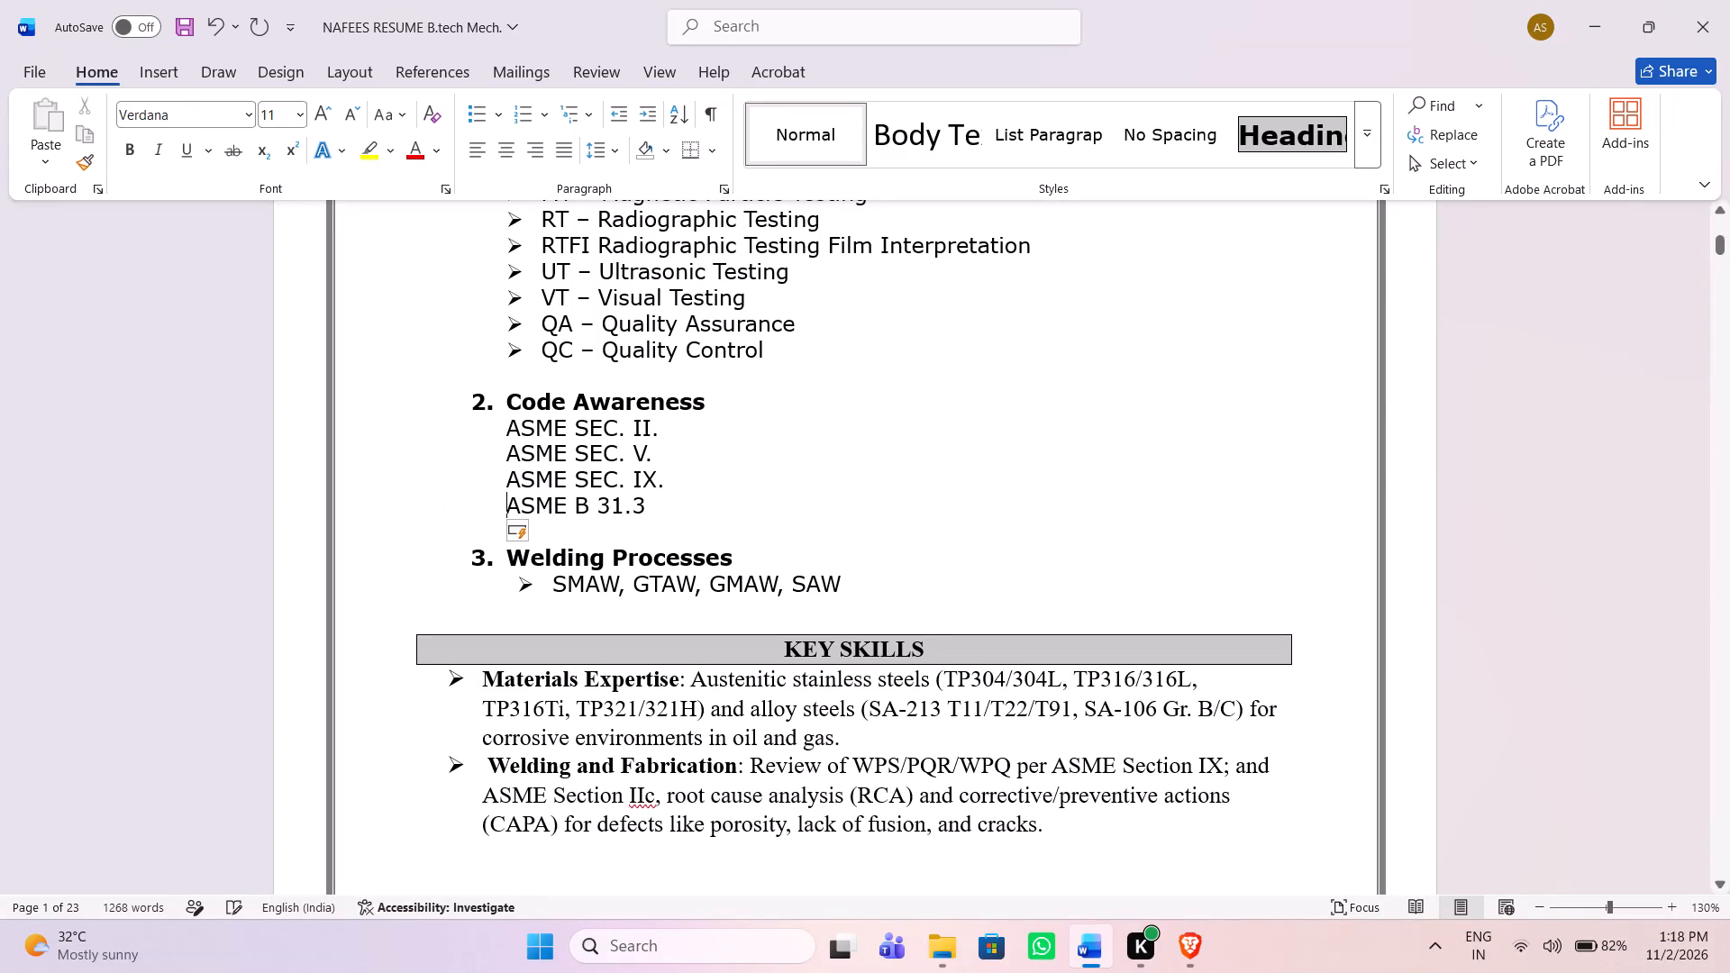
Remove the arrow bullet from the "SMAW, GTAW, GMAW, SAW" line and indent it to align with the Welding Processes heading text.
click(555, 593)
key(BackSpace)
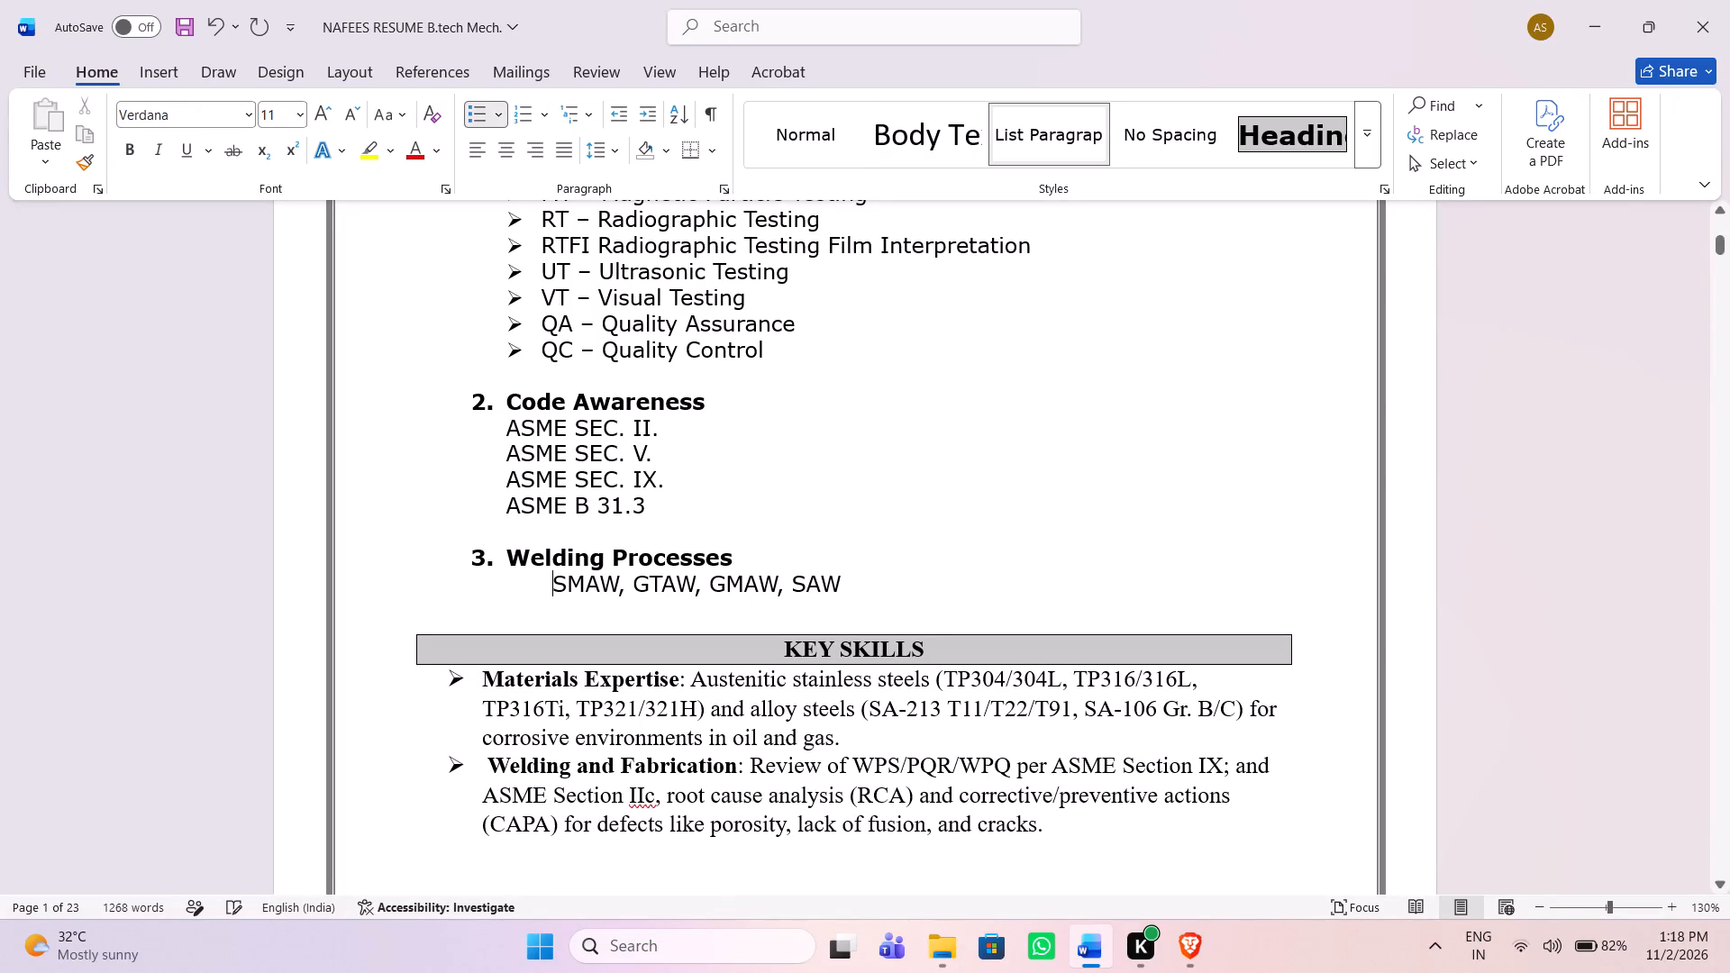
key(BackSpace)
key(Tab)
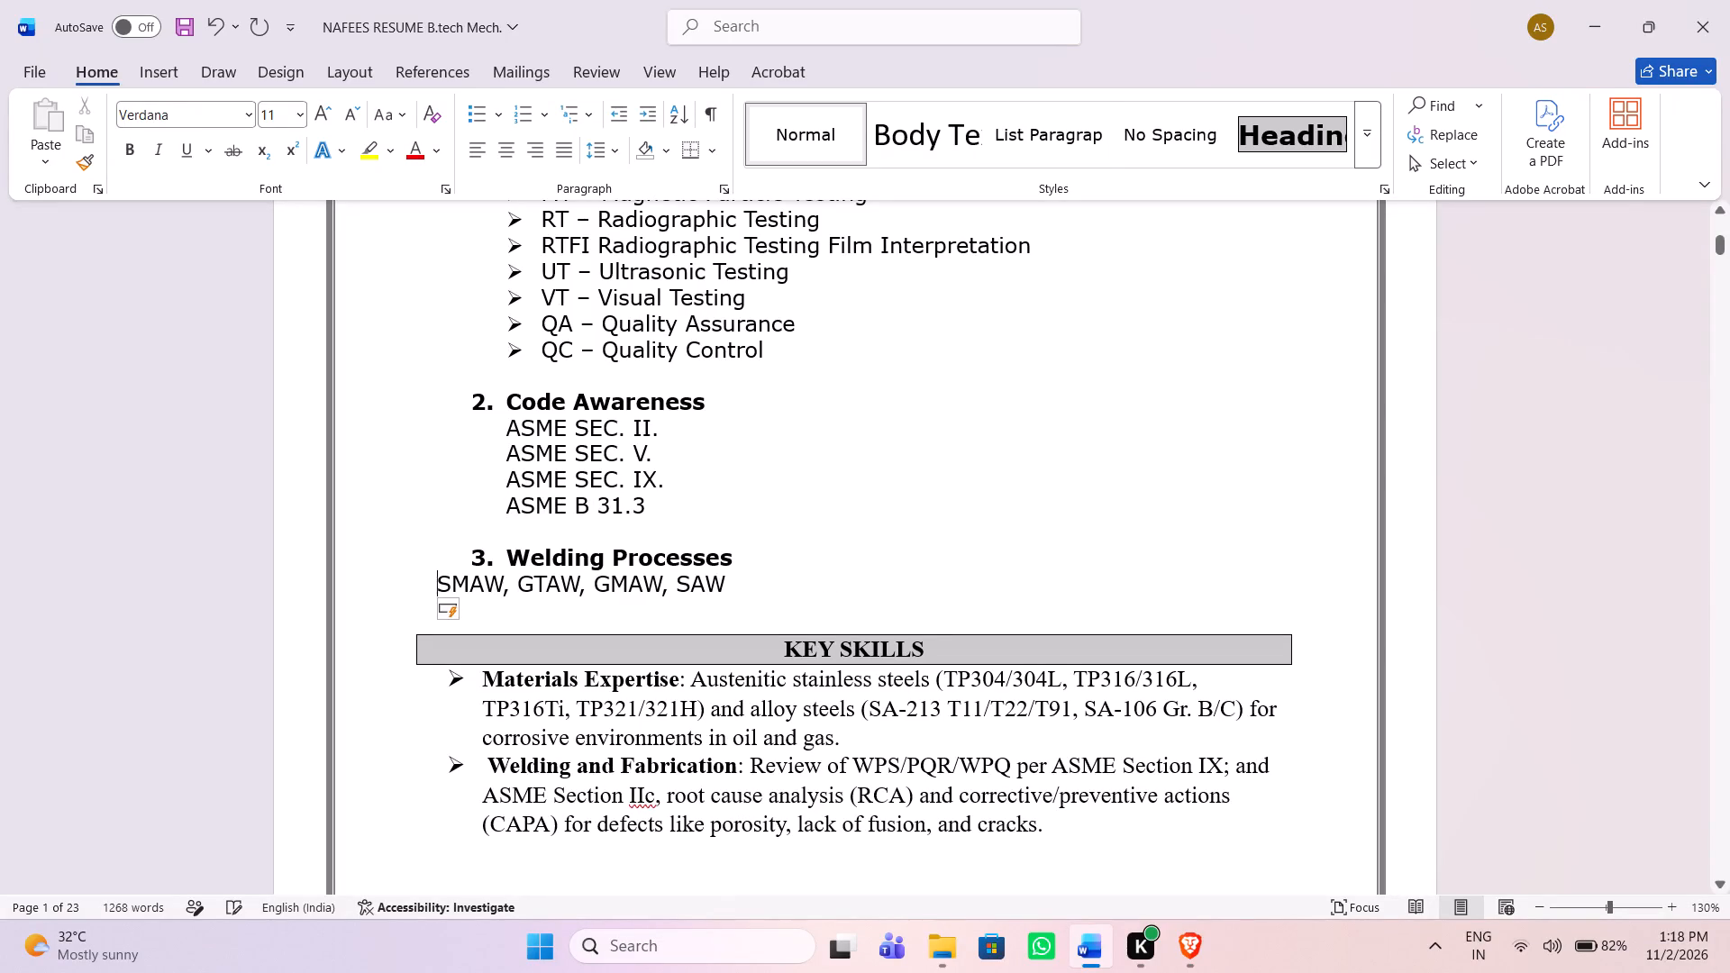
key(Tab)
key(Tab)
key(Tab)
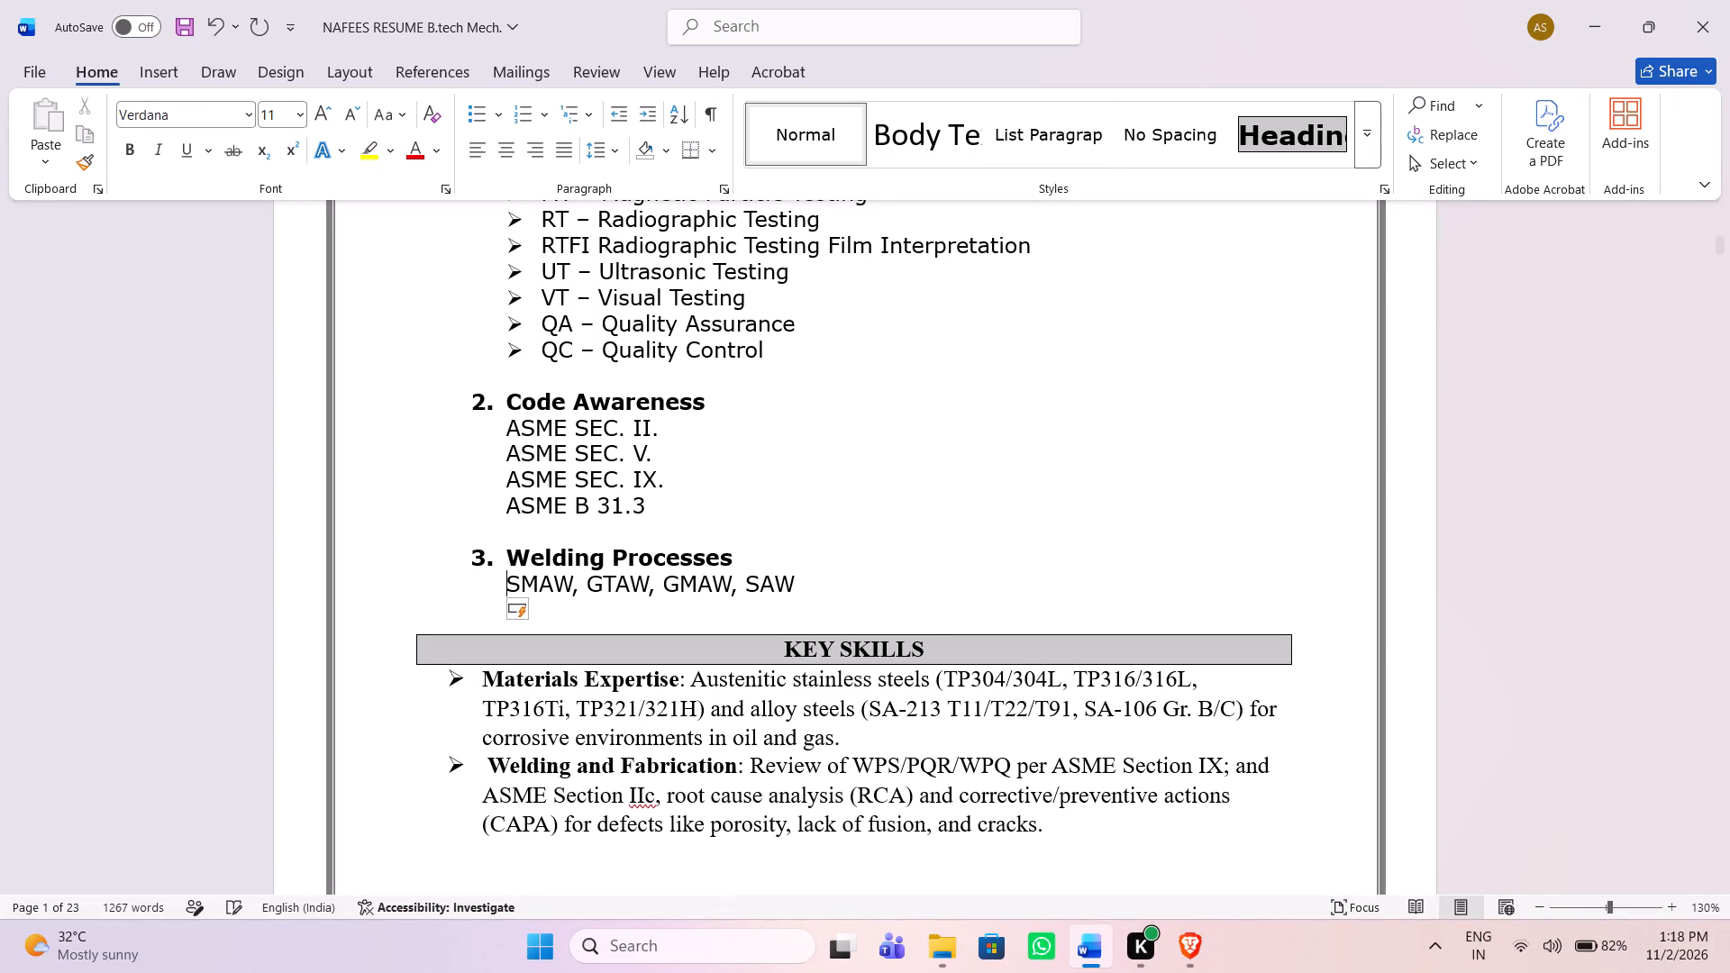
Add a colon at the end of the "Code Awareness" and "Welding Processes" headings.
click(712, 405)
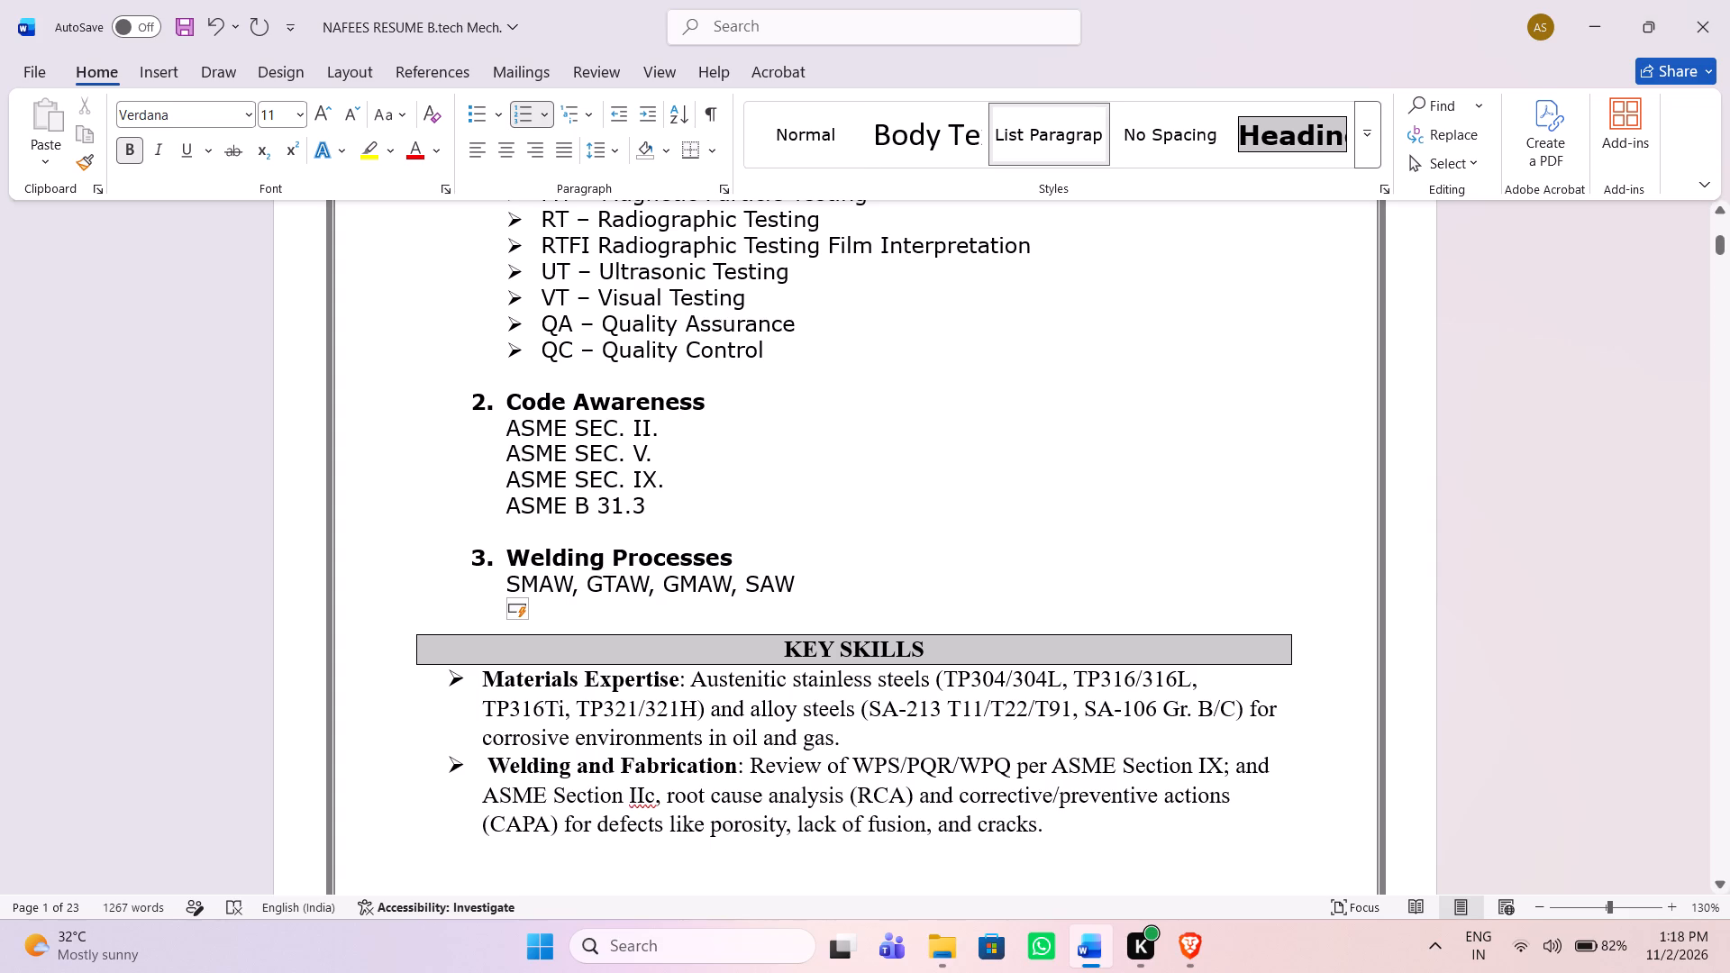
key(shift+colon)
double_click(718, 575)
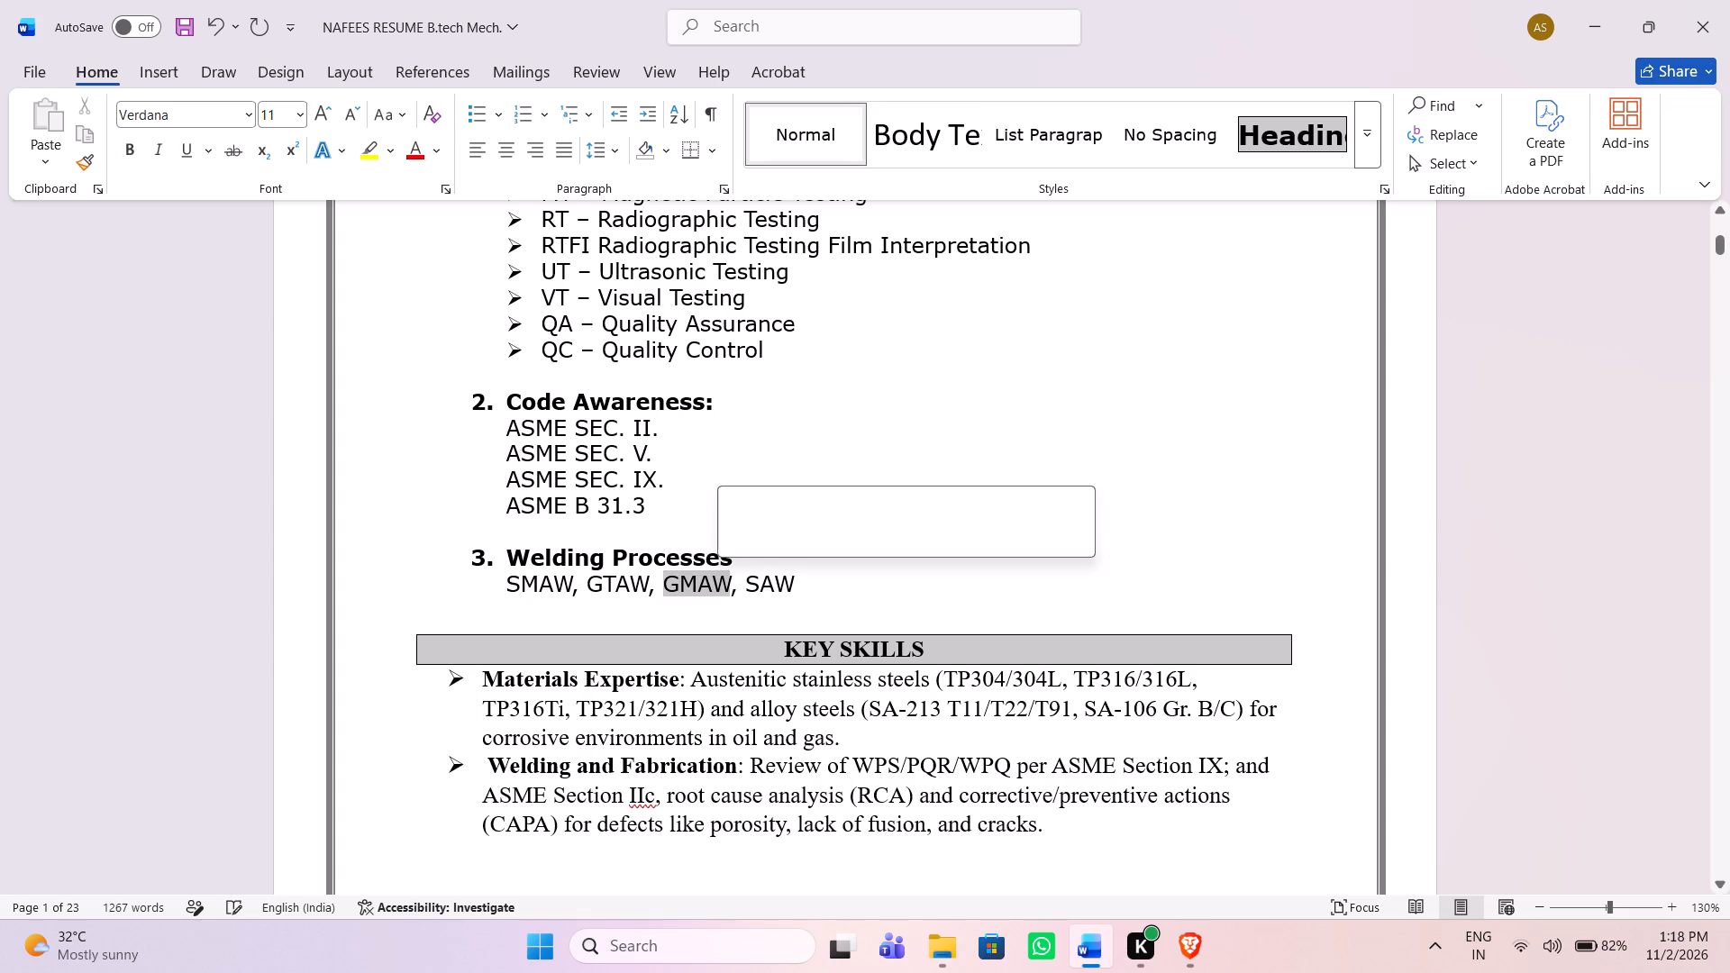
click(744, 551)
click(702, 563)
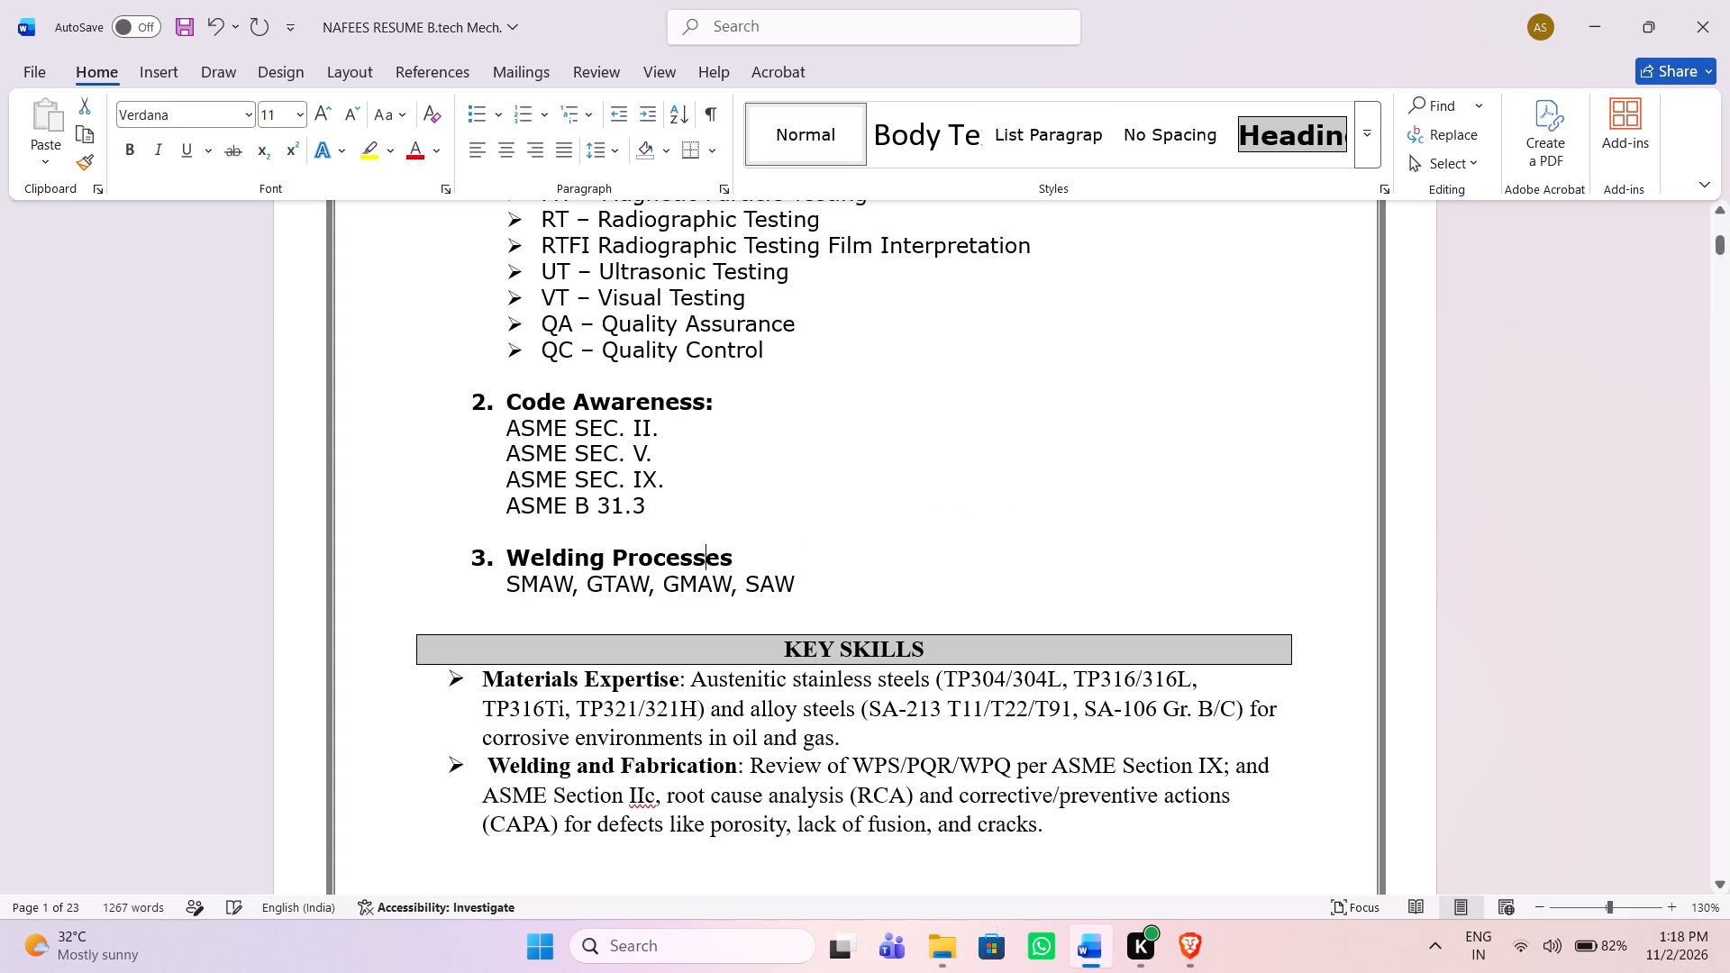
click(736, 560)
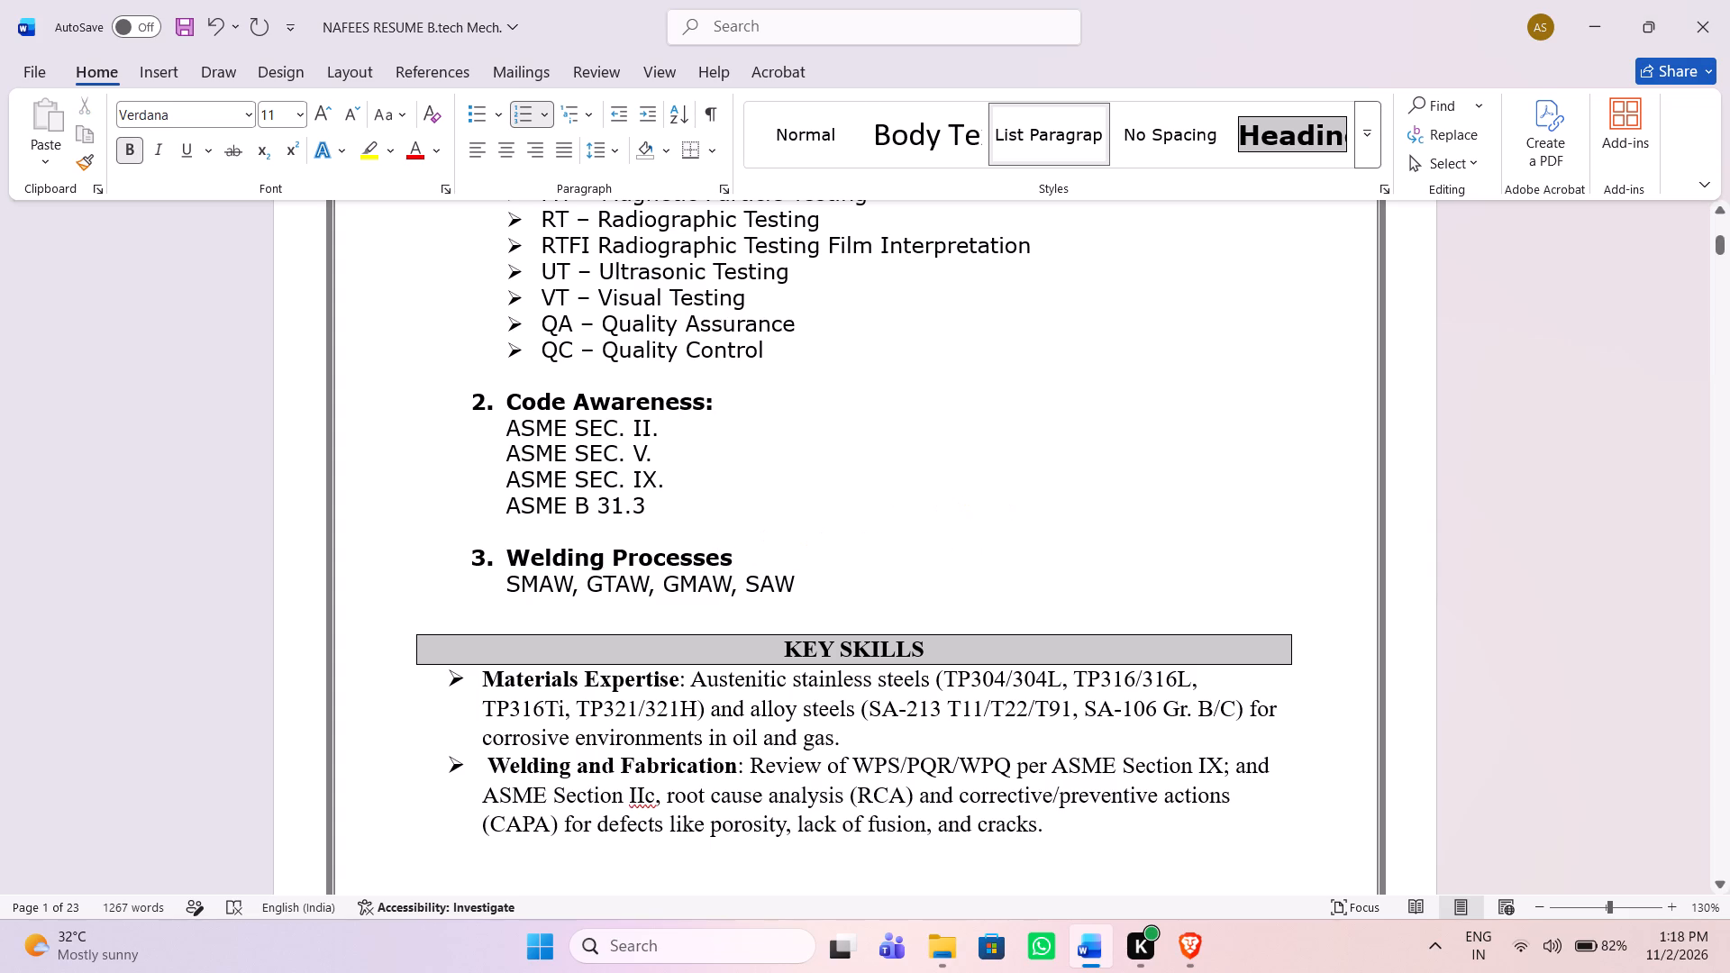
key(shift+colon)
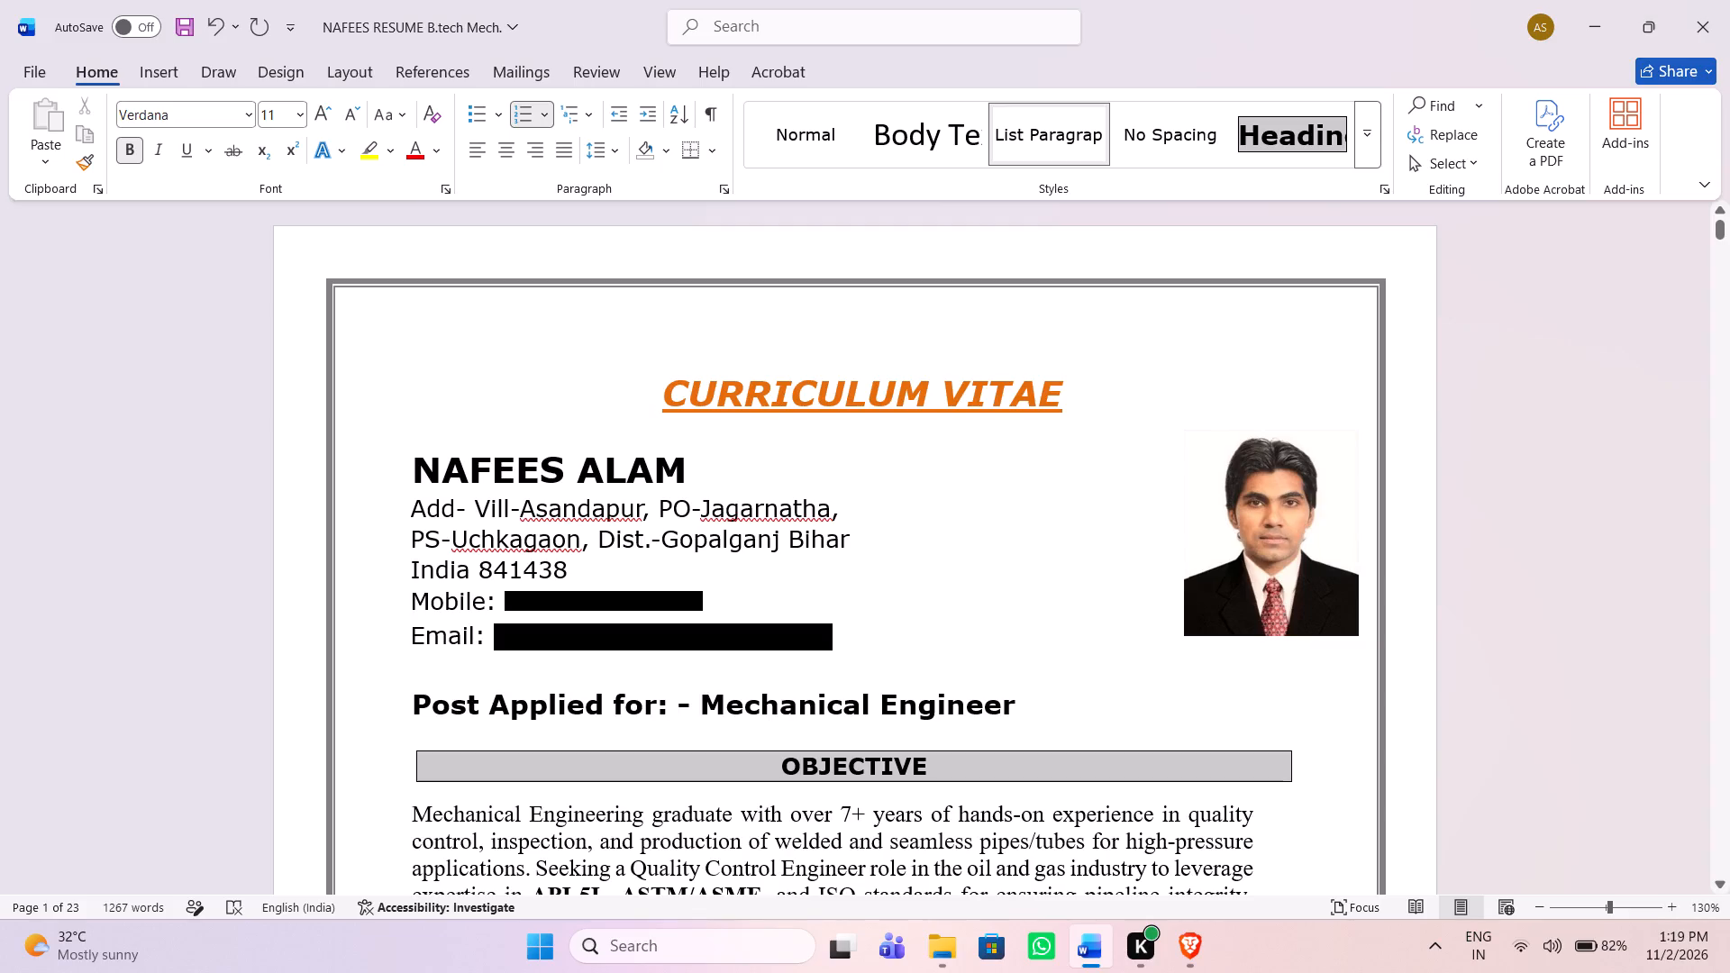
Replace "Mechanical" with "QC" in the Post Applied for line so it reads "QC Engineer".
key(BackSpace)
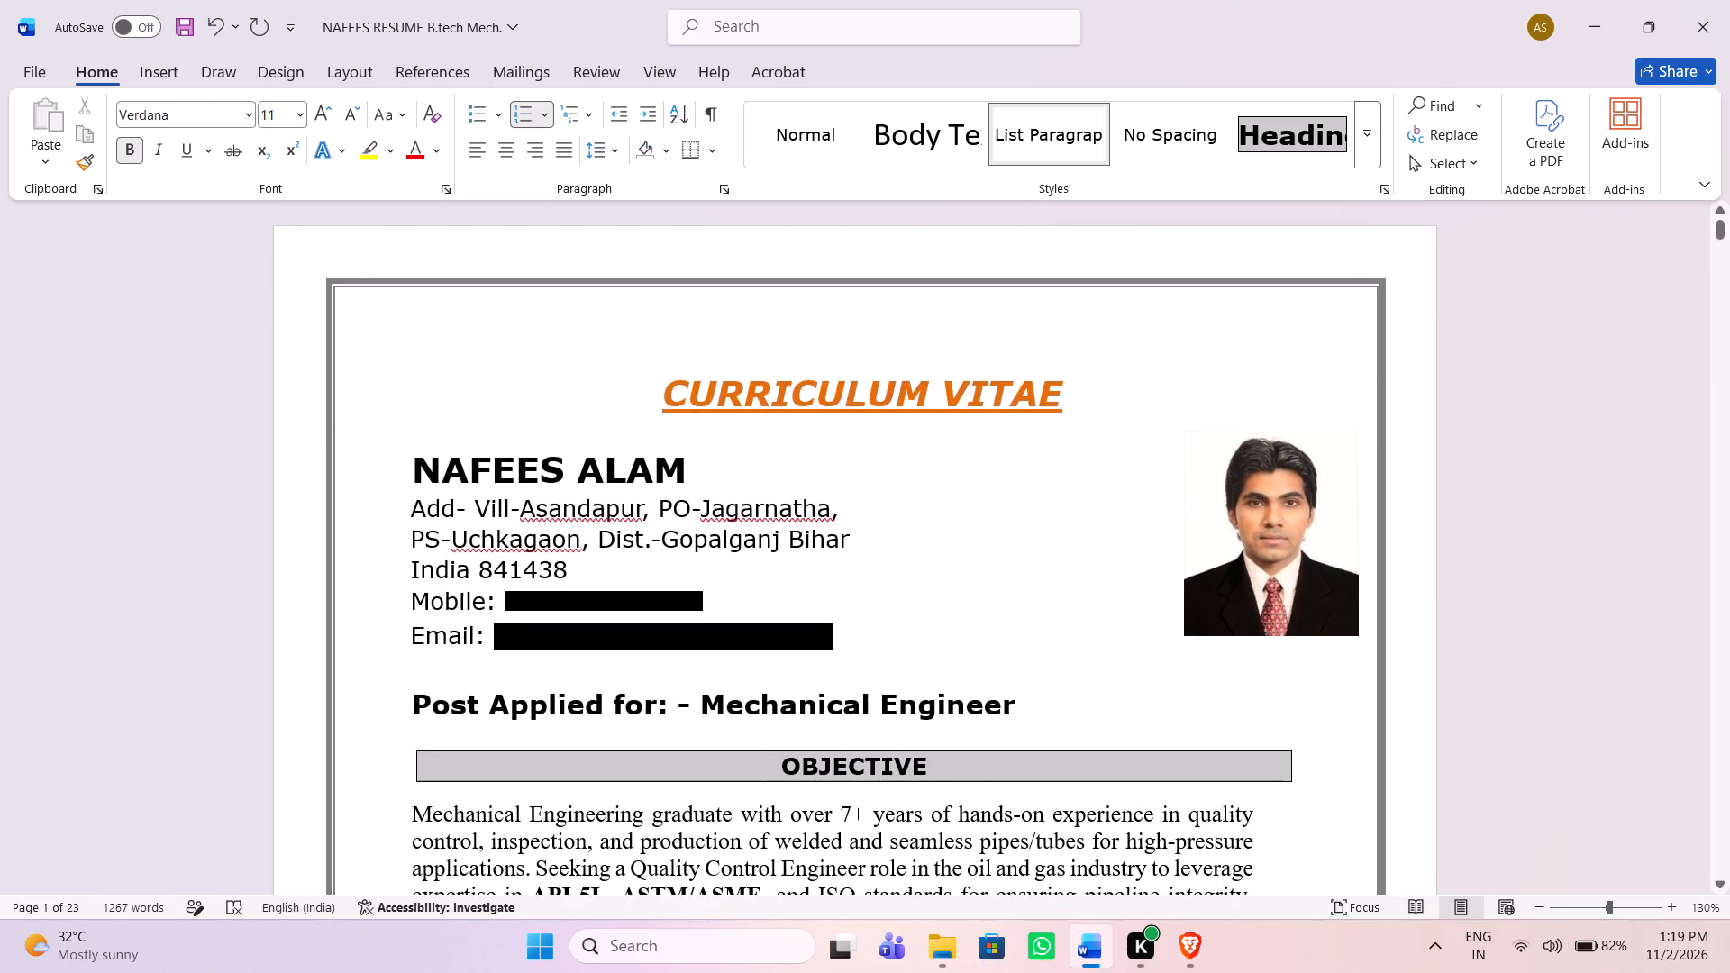
click(878, 714)
key(BackSpace)
key(BackSpace)
key(BackSpace)
key(BackSpace)
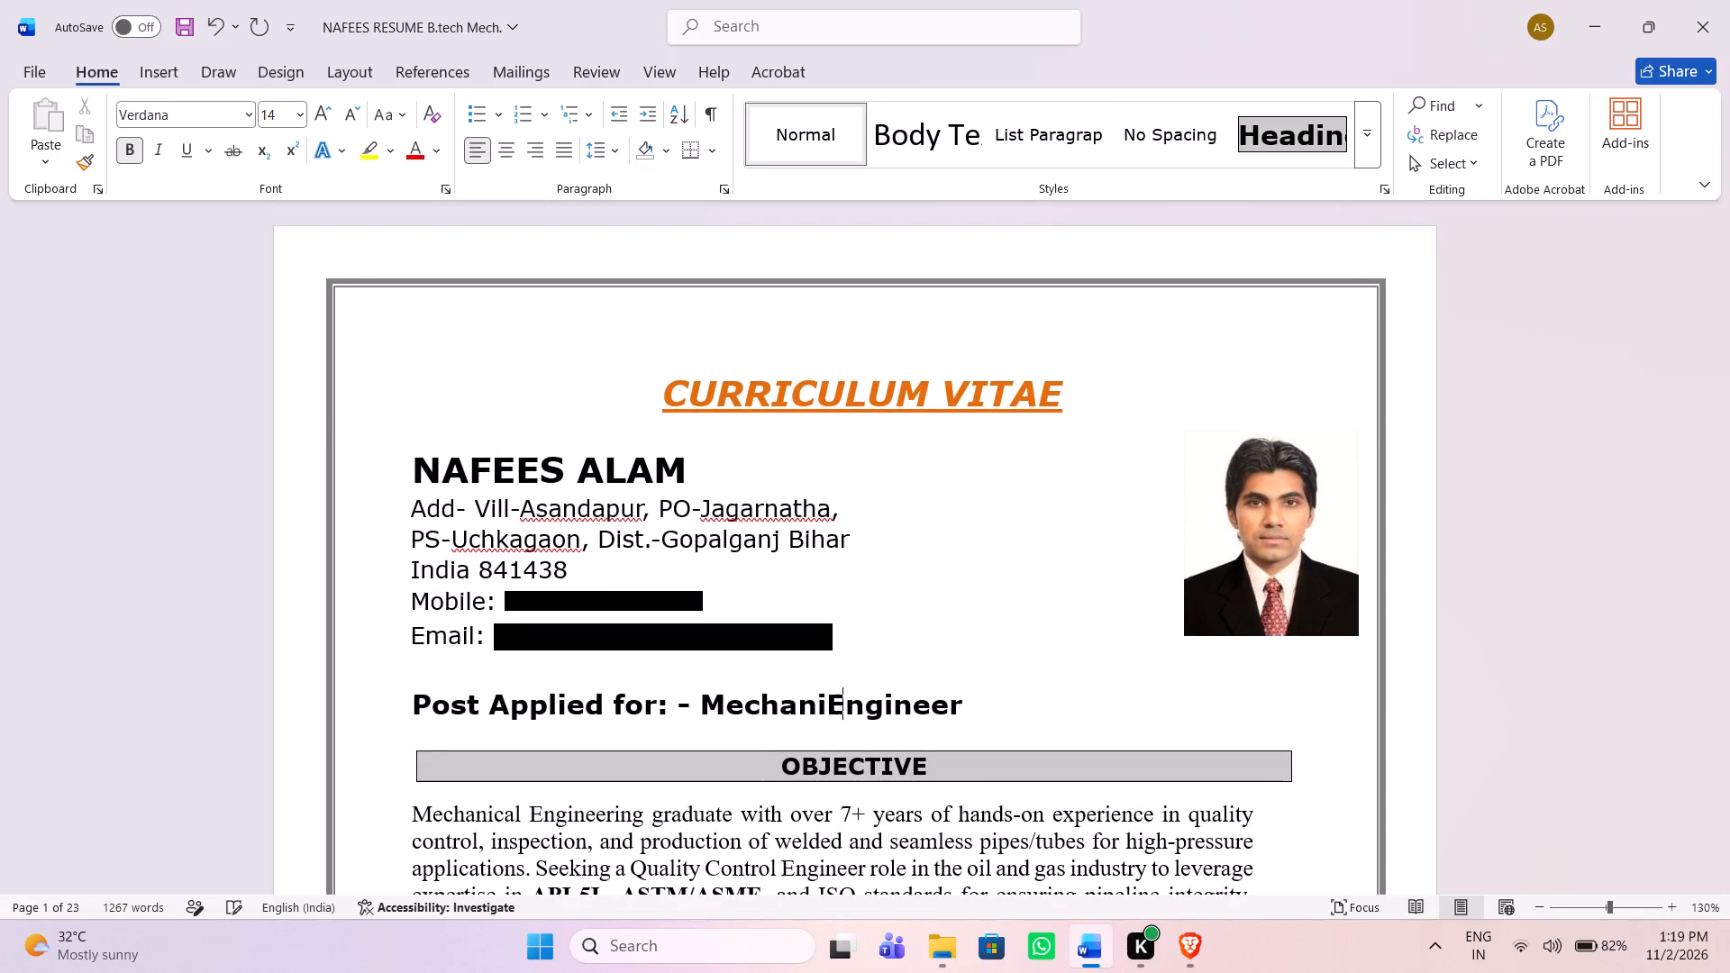
key(BackSpace)
key(BackSpace)
key(BackSpace)
key(BackSpace)
key(BackSpace)
key(BackSpace)
key(BackSpace)
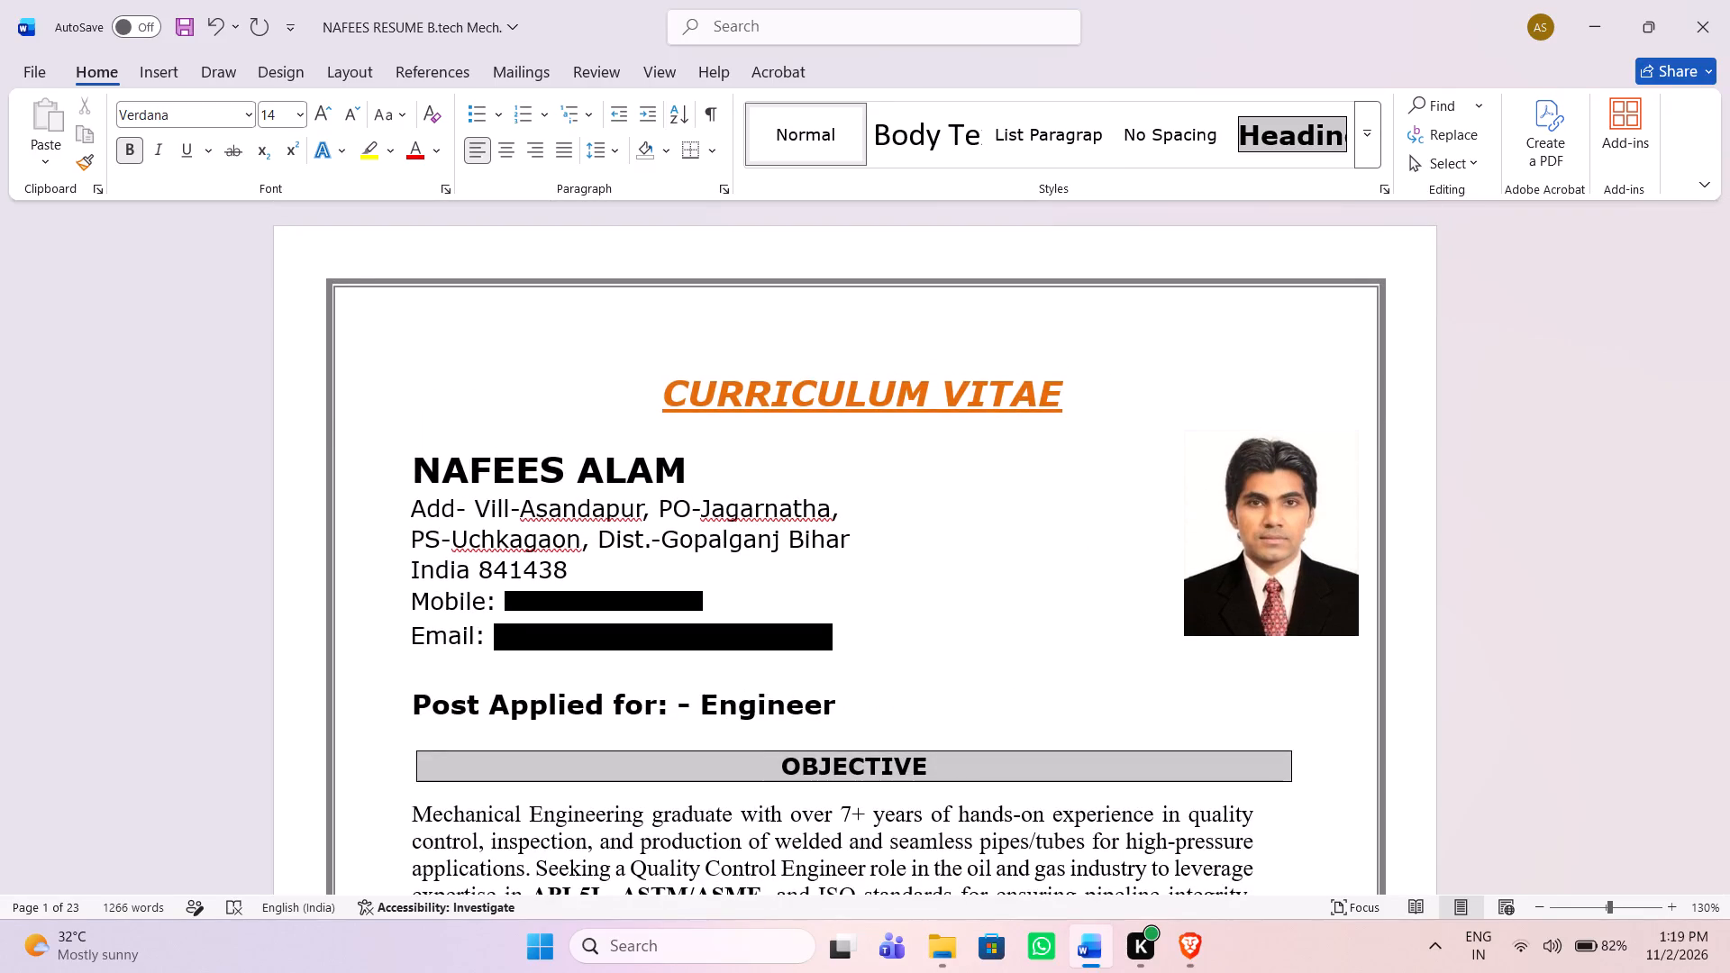
key(shift+q)
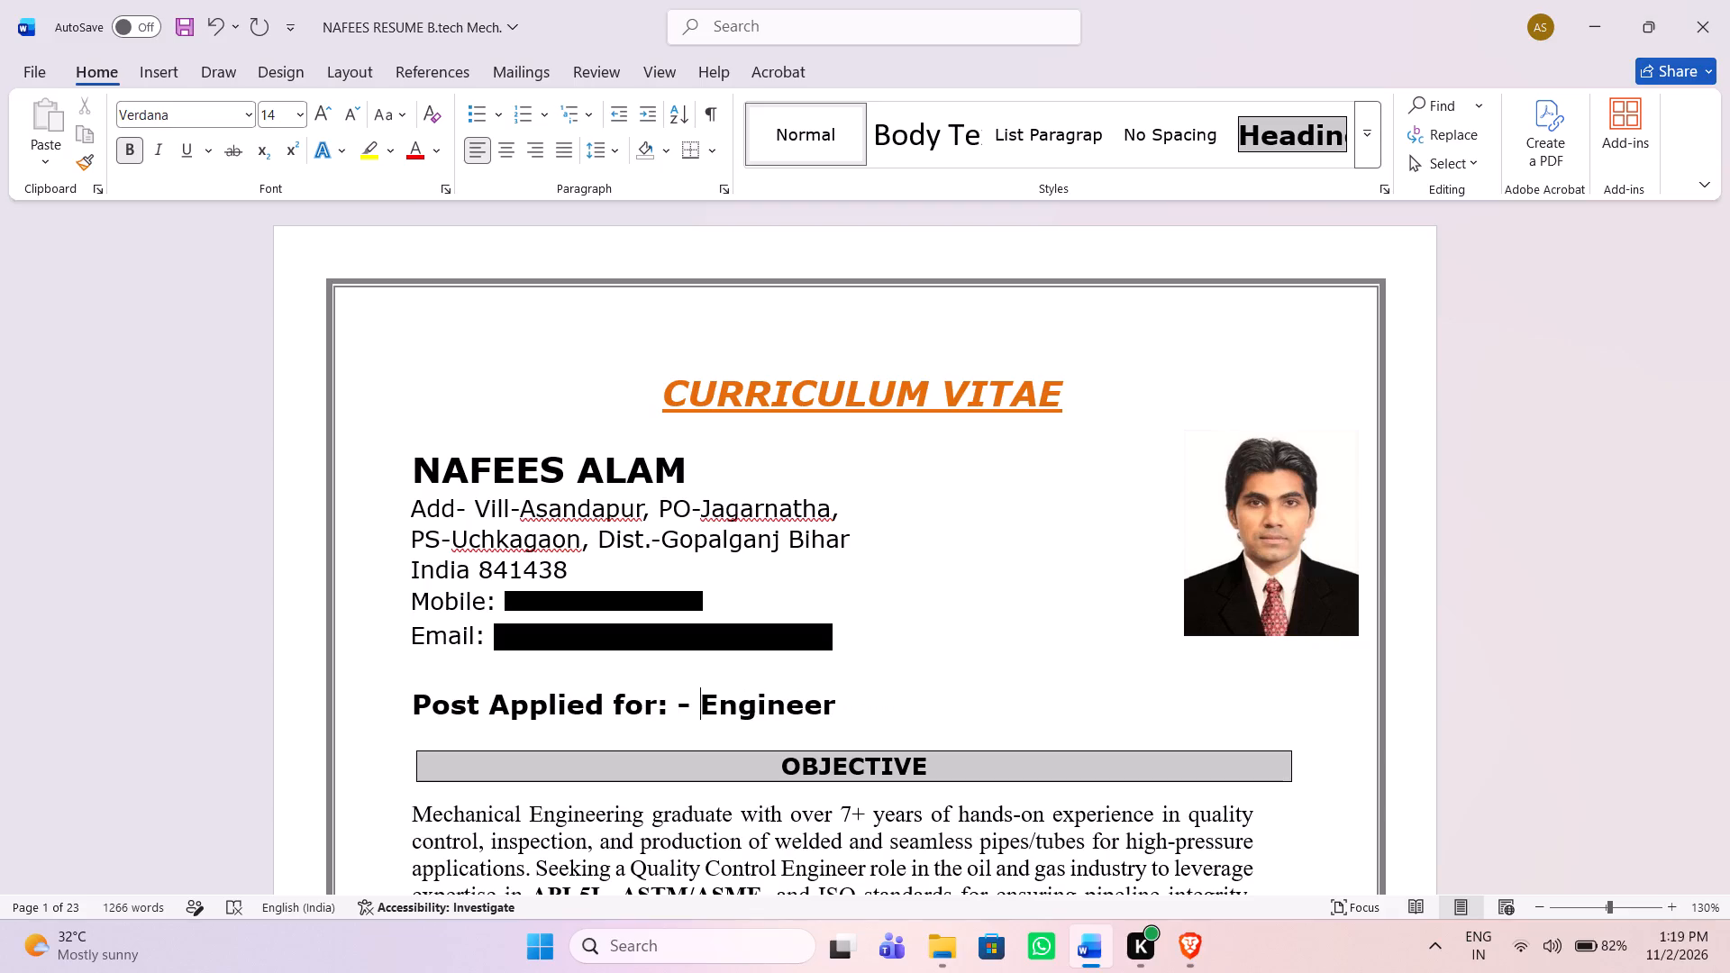
key(shift+c)
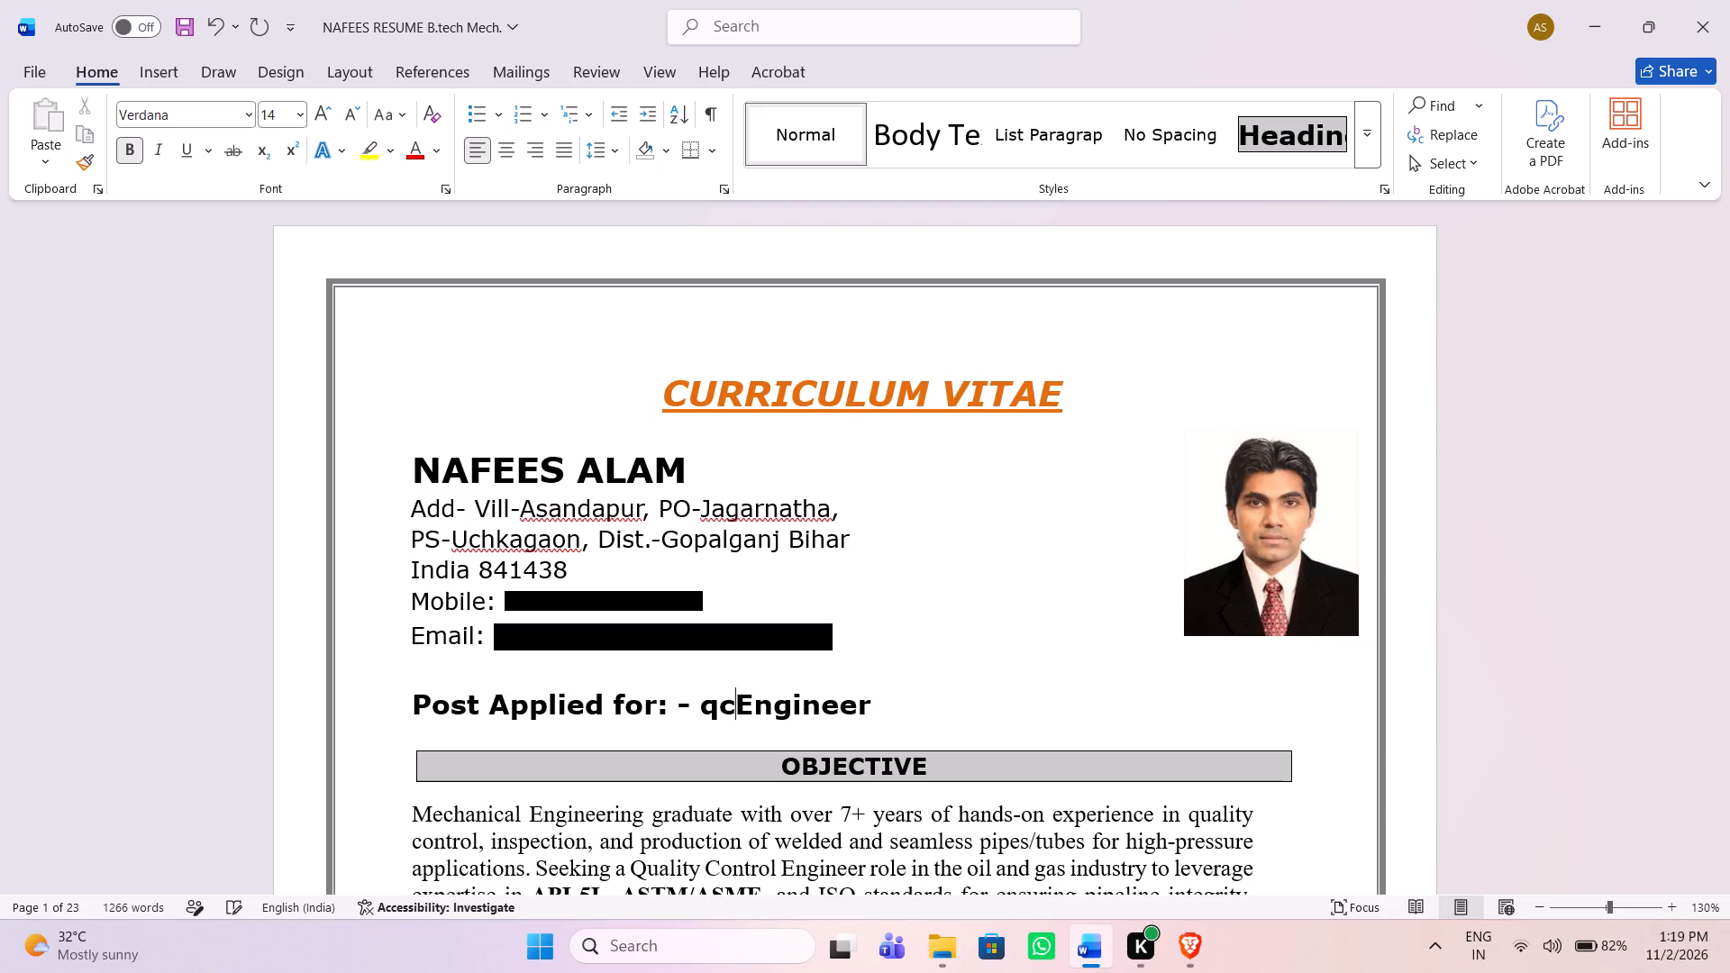
key(BackSpace)
key(BackSpace)
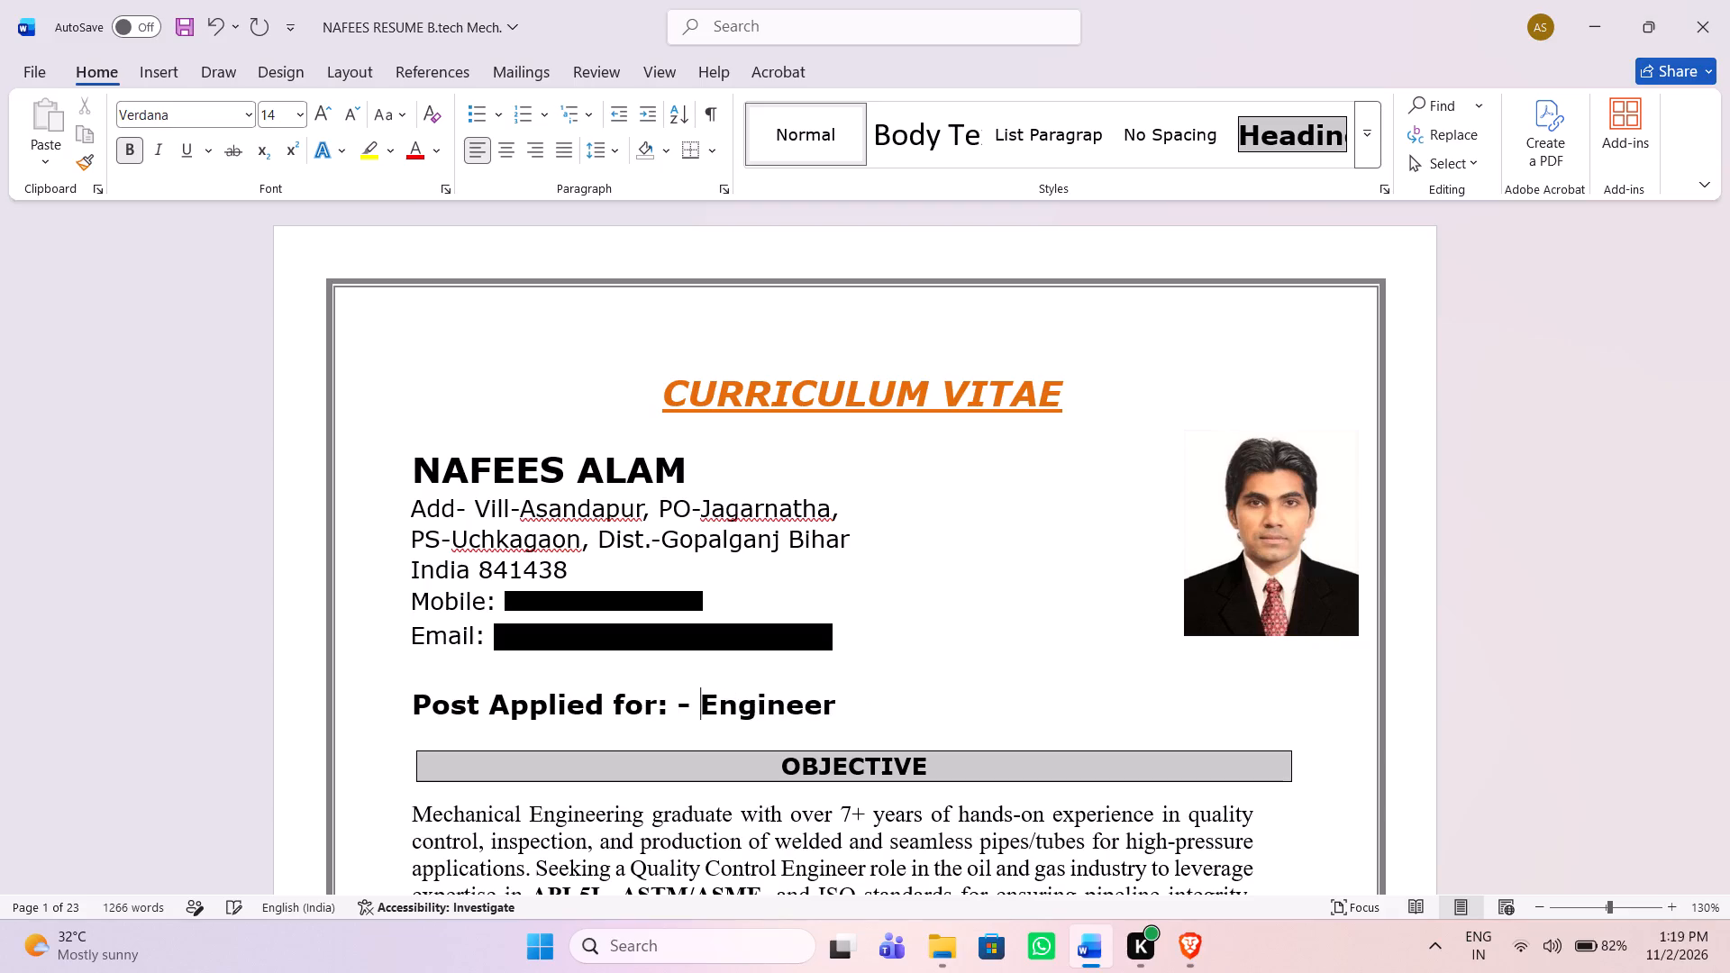
key(q)
key(c)
key(space)
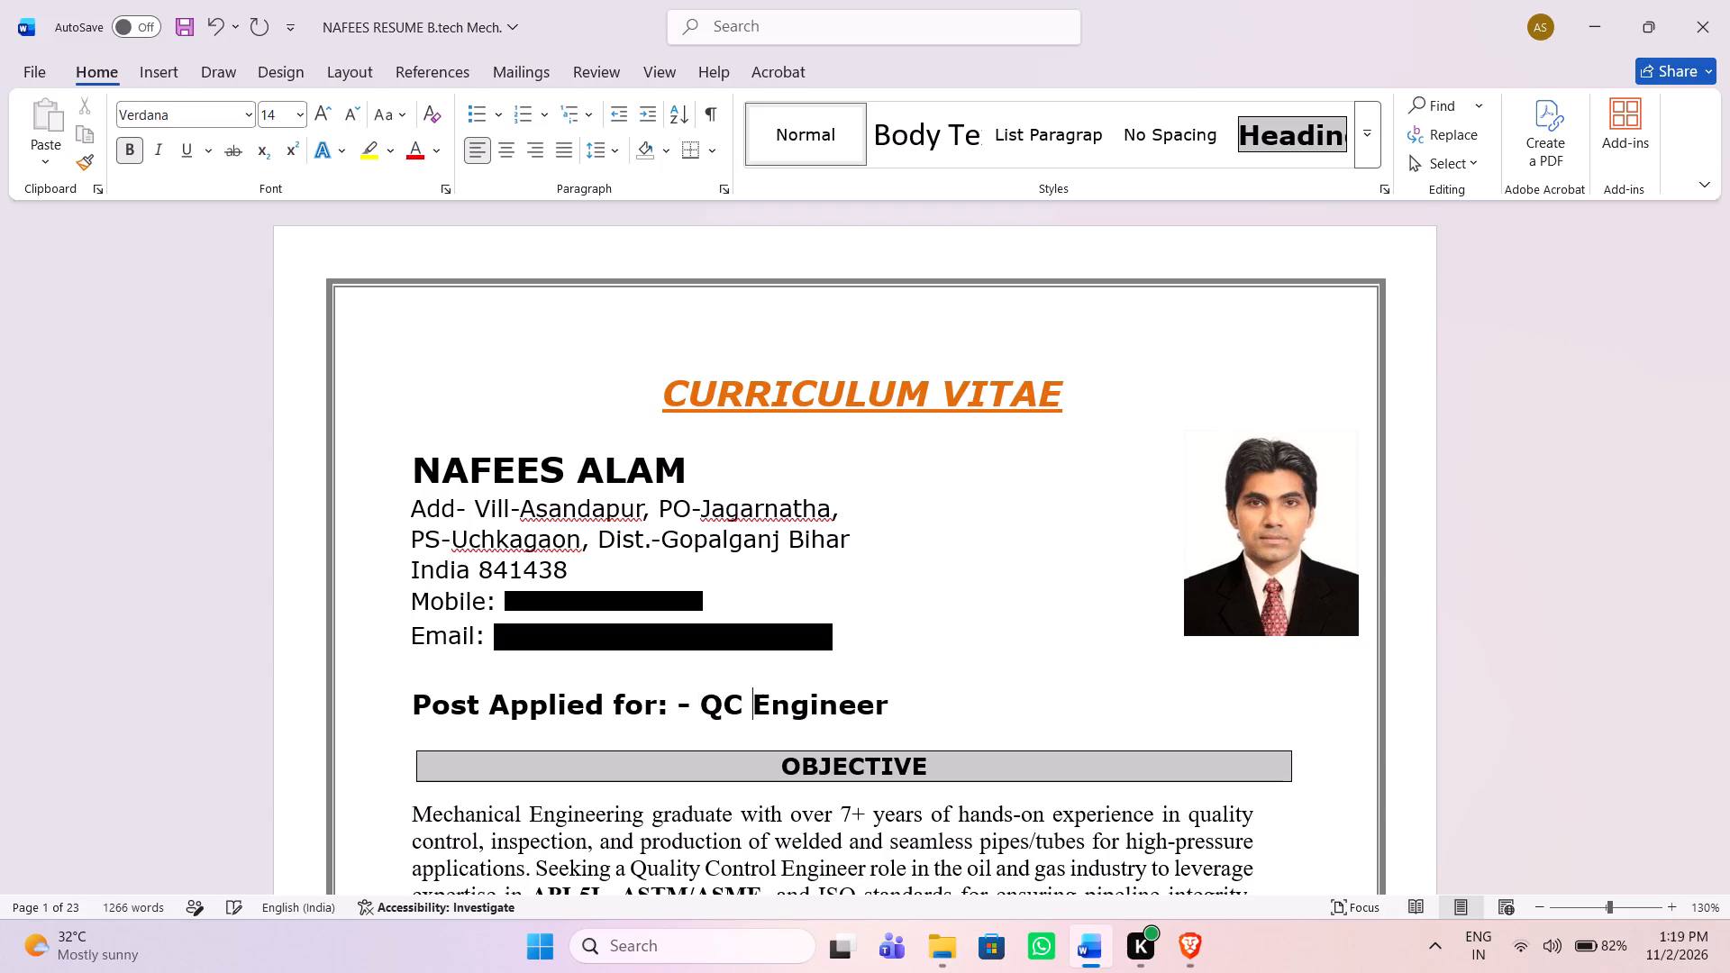
Append "/Piping Engineer" after "QC Engineer" in the Post Applied for line.
key(Right)
key(Right)
key(Right)
key(Right)
key(Right)
key(Right)
key(Right)
key(Left)
key(Left)
key(Left)
key(Right)
key(Right)
key(Right)
key(Right)
key(slash)
key(p)
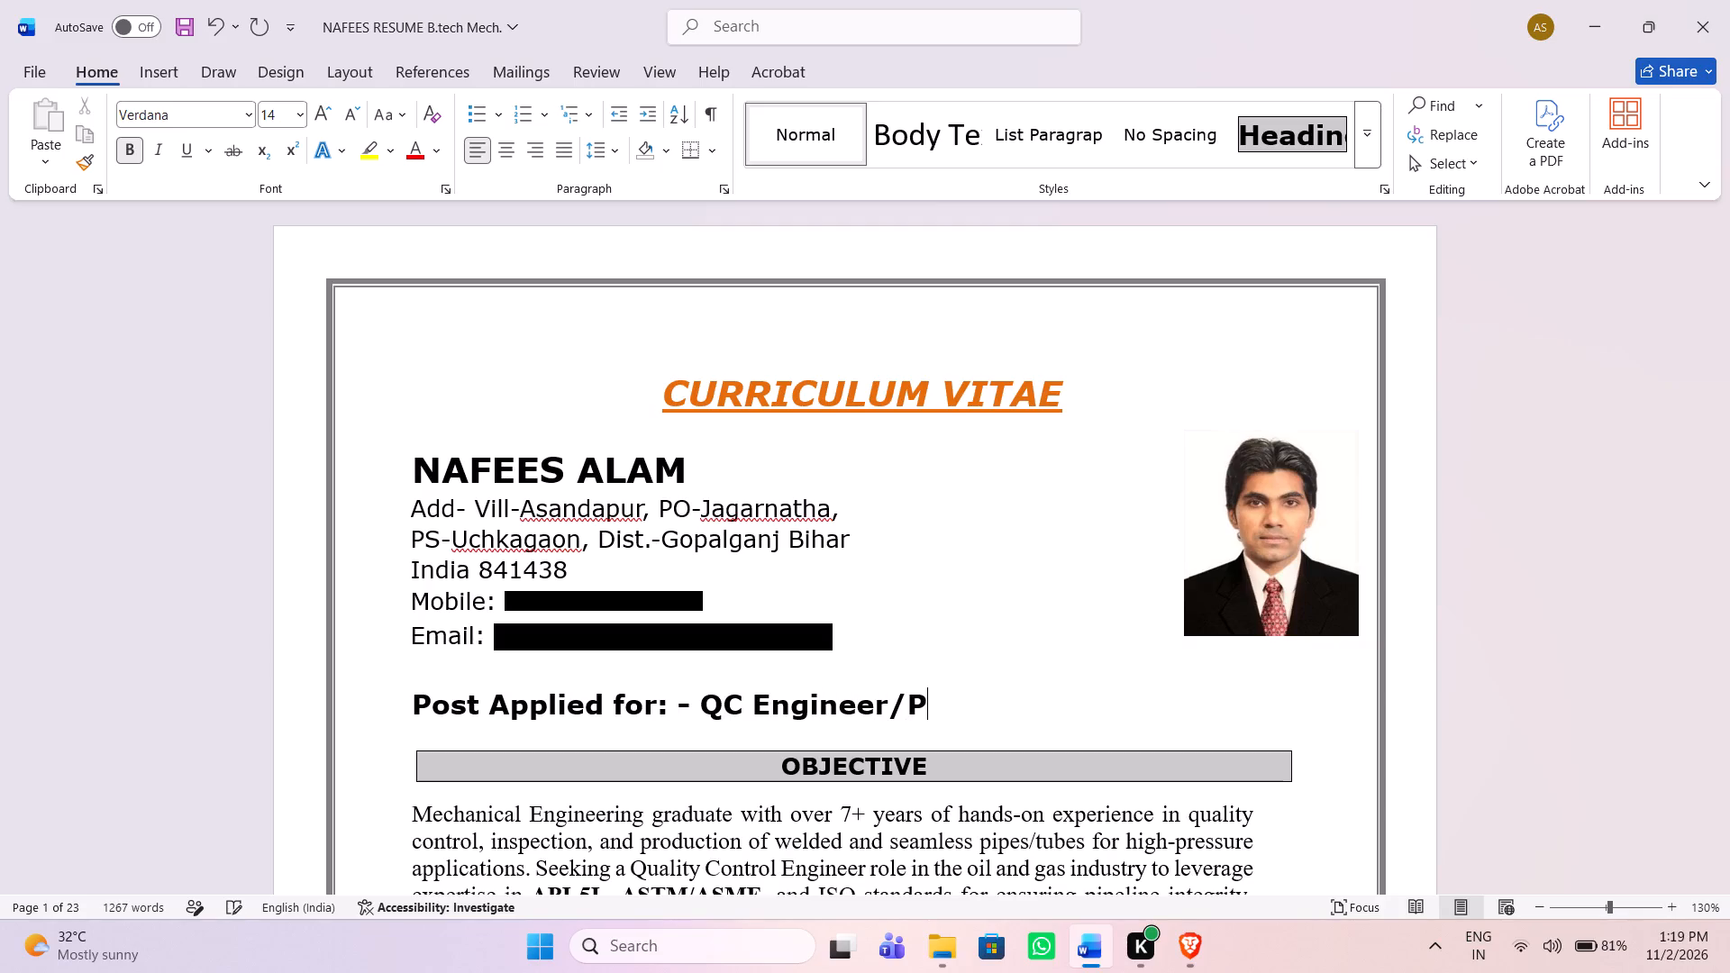
text(ip)
text(ing)
key(space)
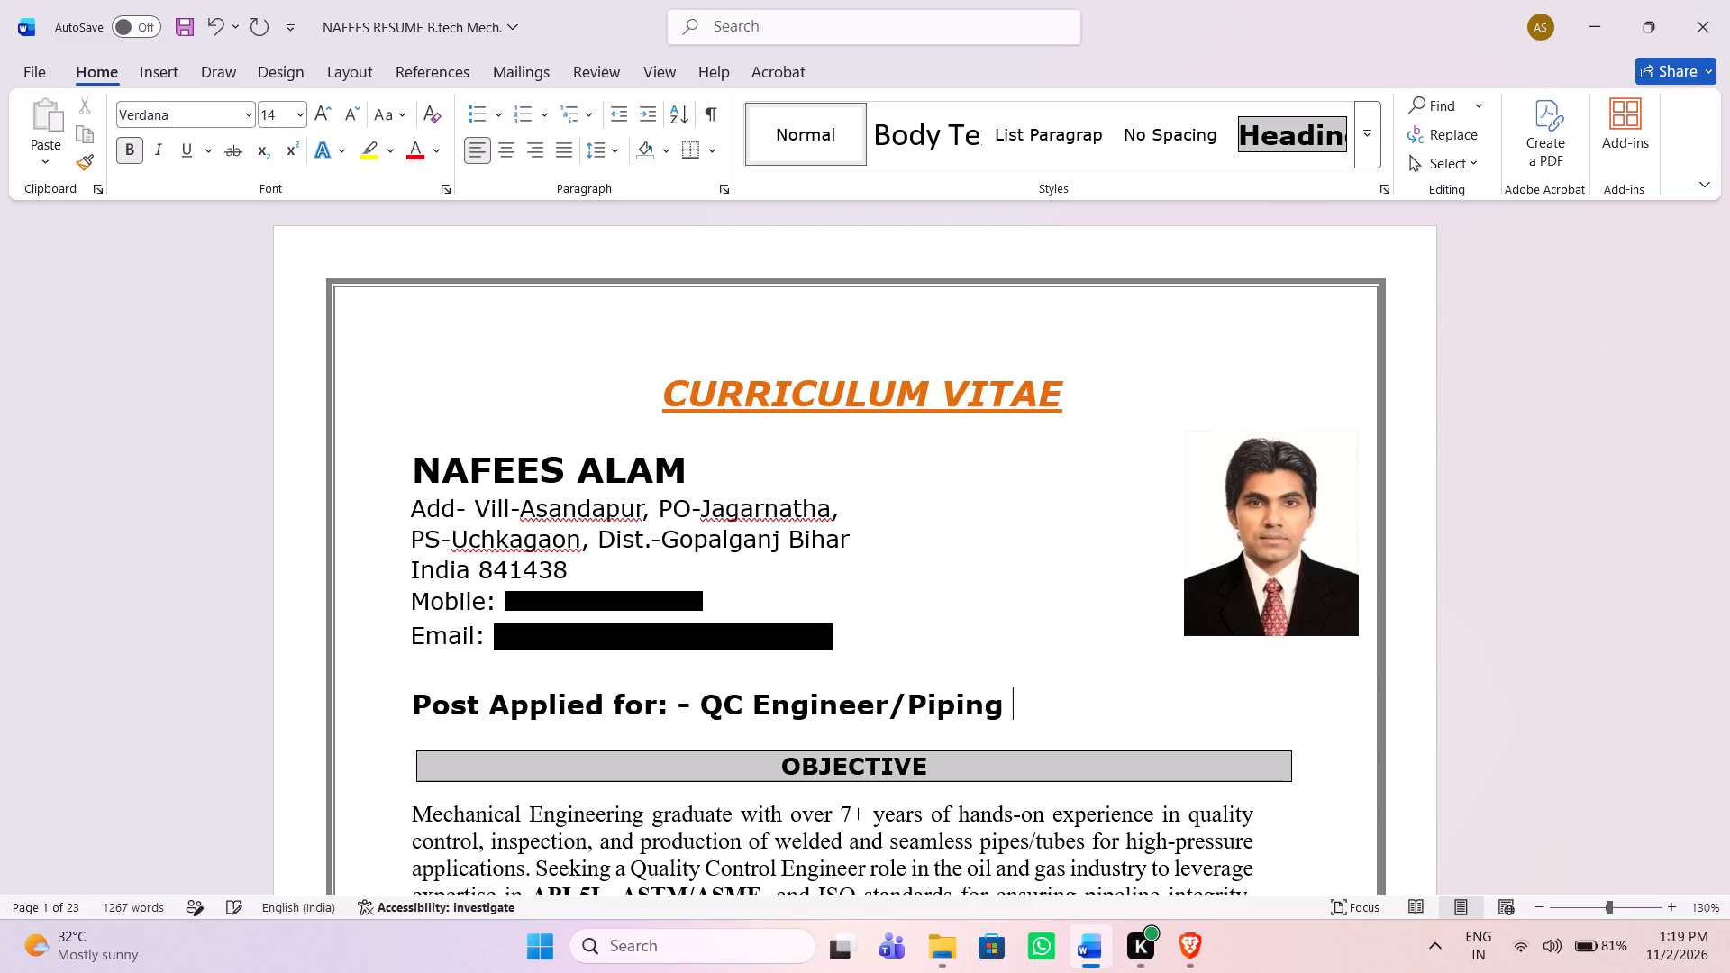
key(shift+w)
key(BackSpace)
key(shift+e)
key(n)
text(gineer)
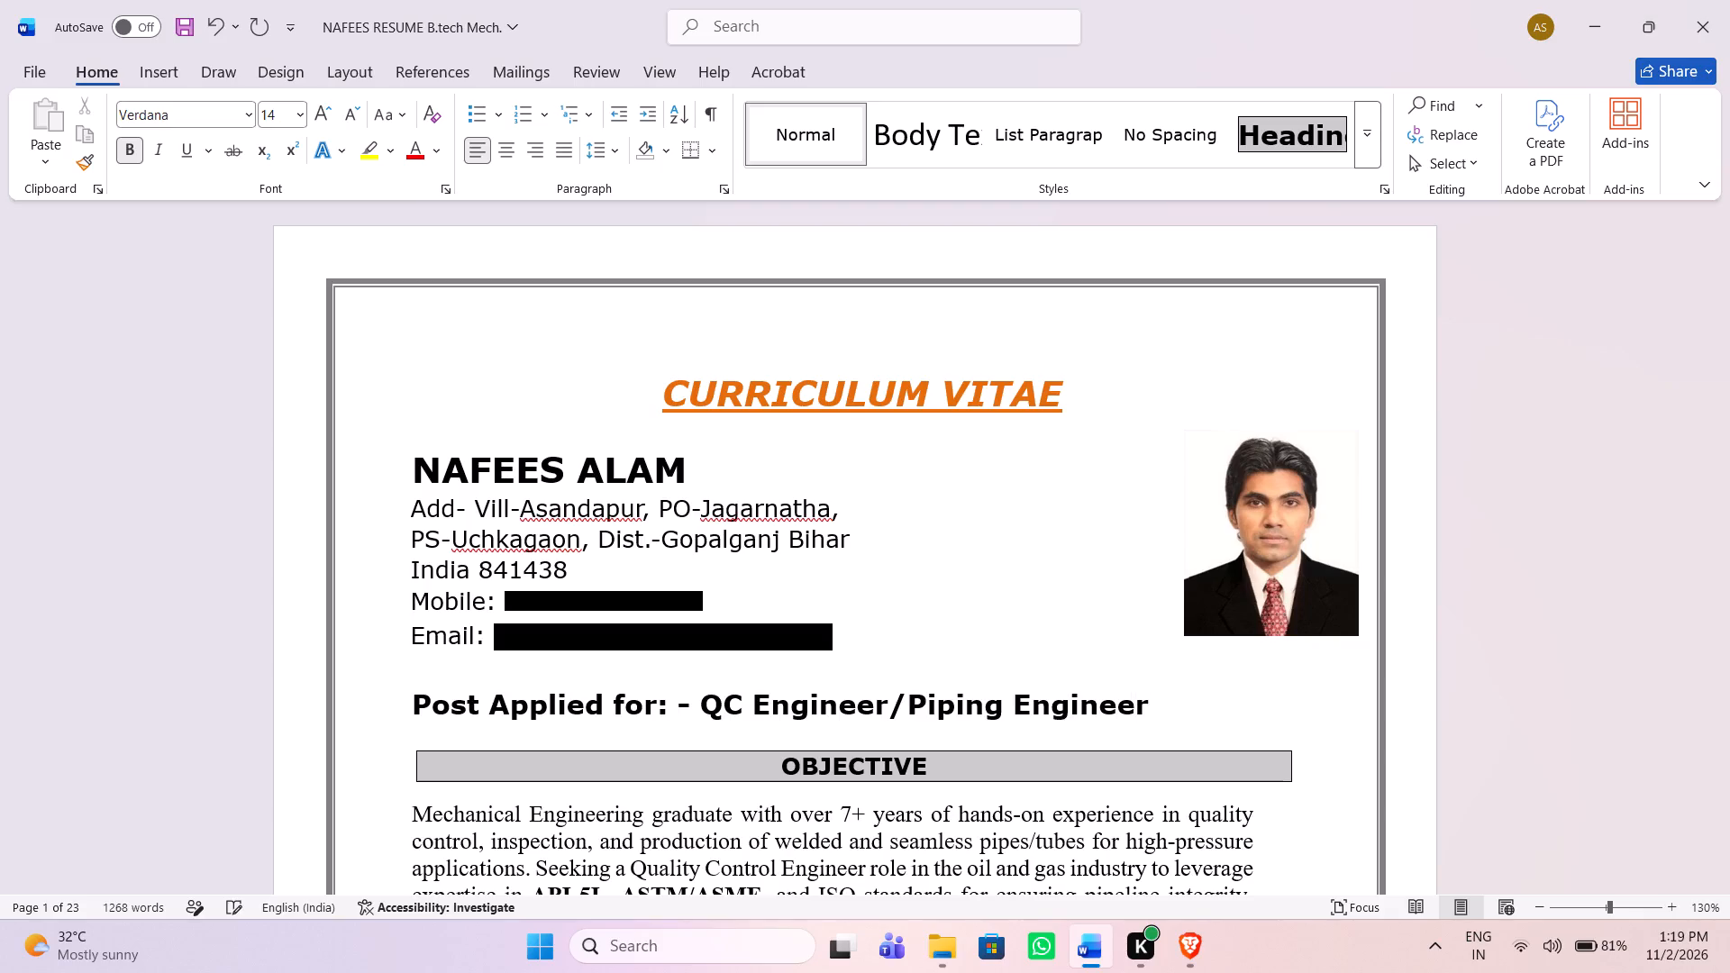
Append "/Welding Inspector" to the end of the Post Applied for line.
key(slash)
text(We)
text(ldi)
text(ng)
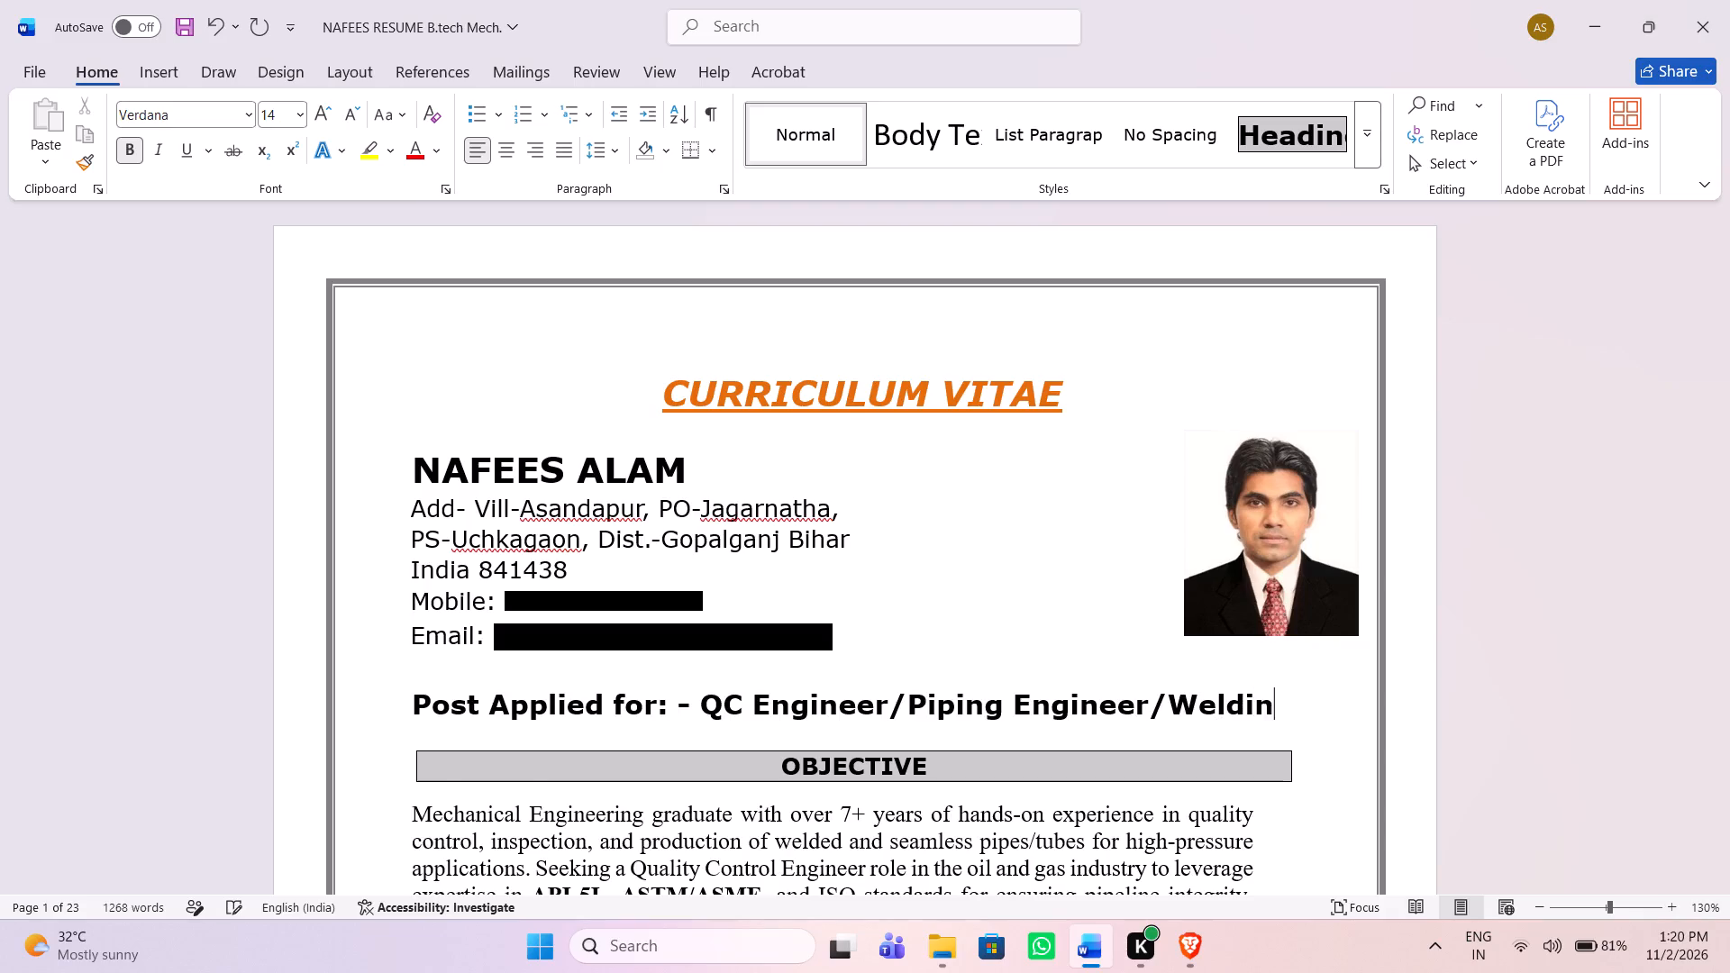
key(space)
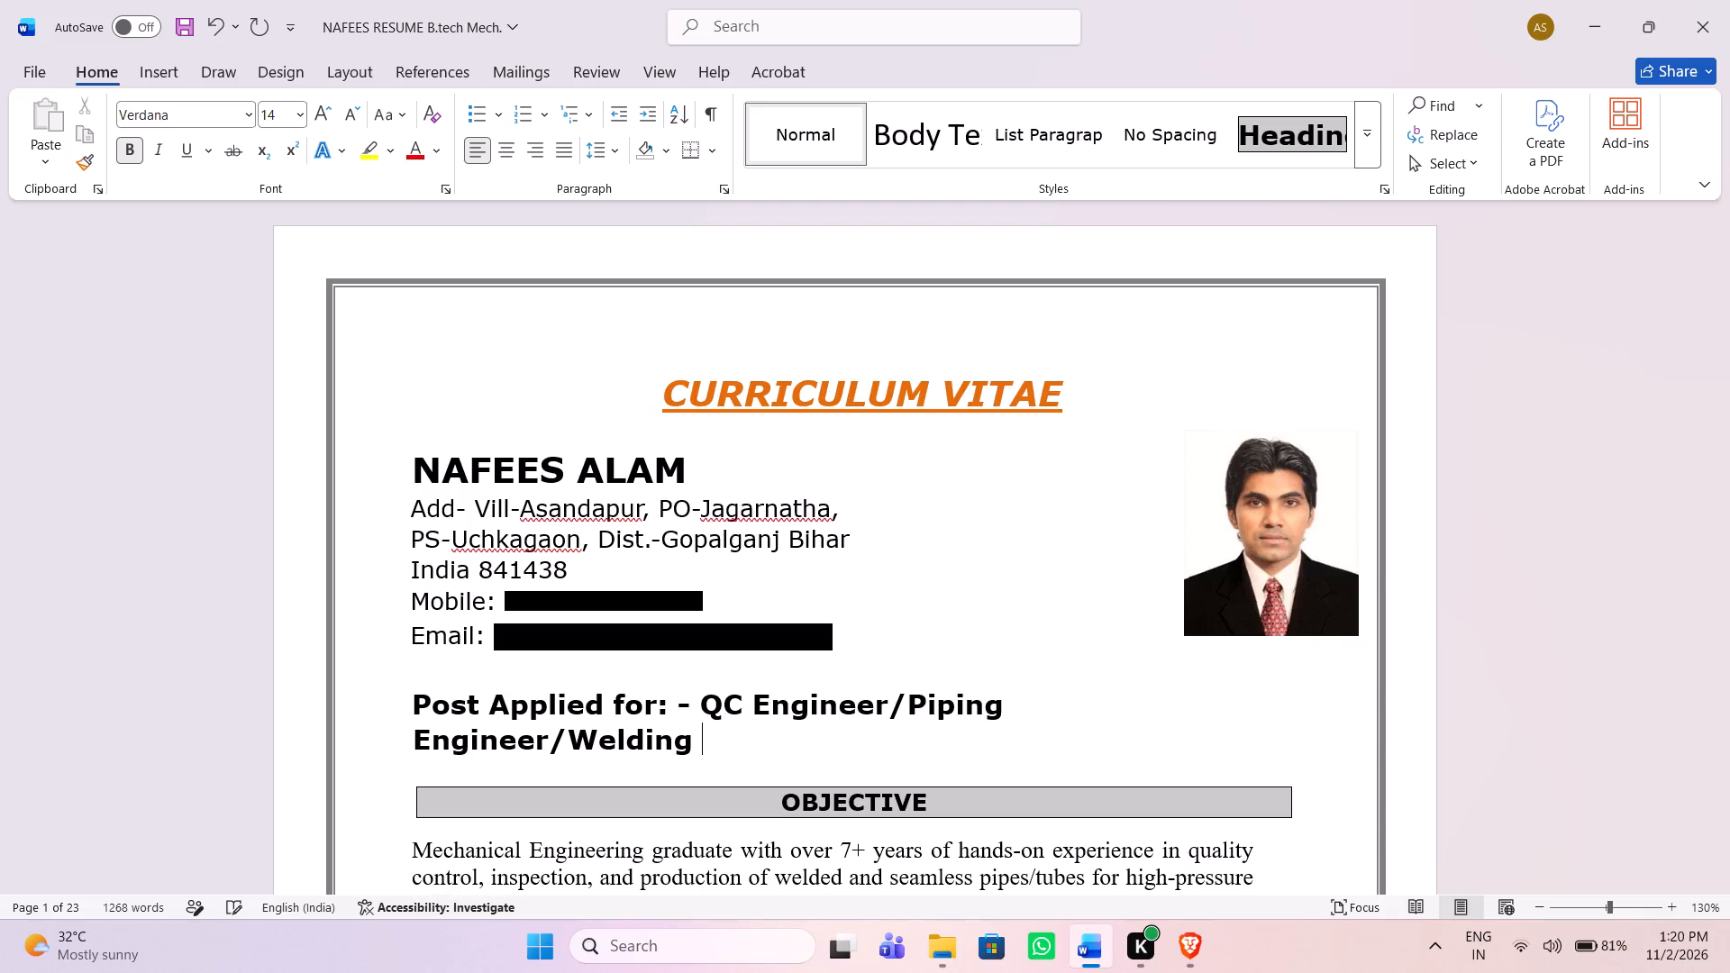
text(Is)
key(BackSpace)
text(nspector)
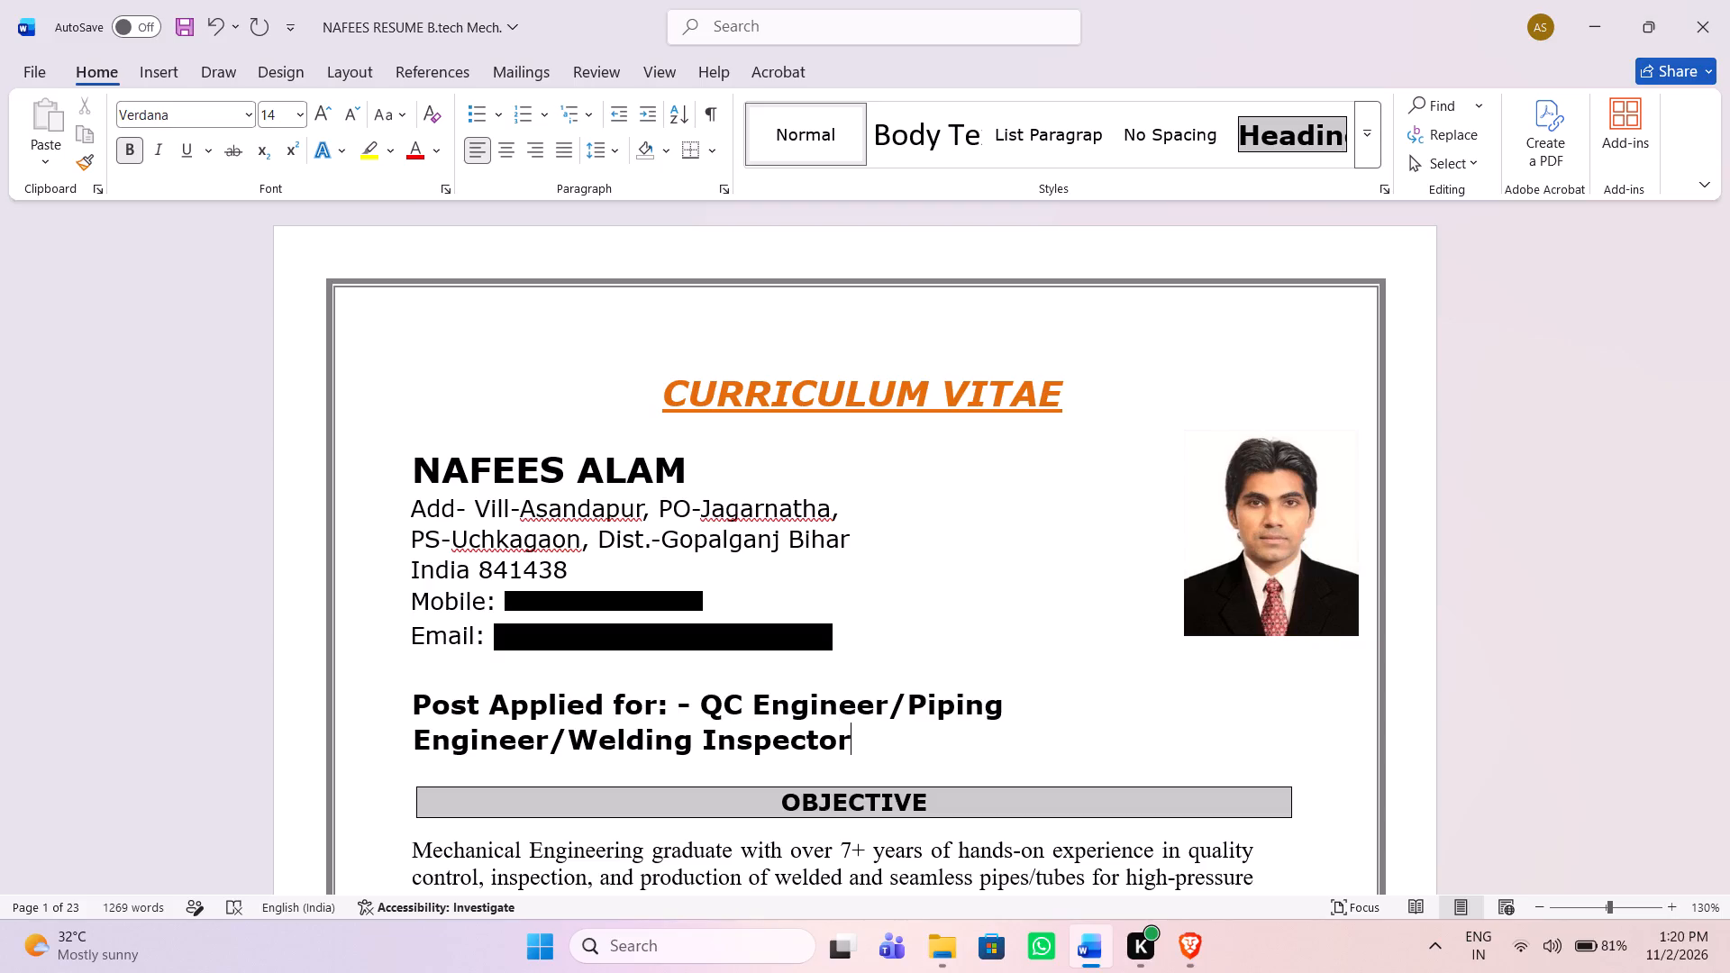
Remove bold from "QC Engineer/Piping Engineer/Welding Inspector" and reduce its font size to 12.
drag(862, 747, 756, 716)
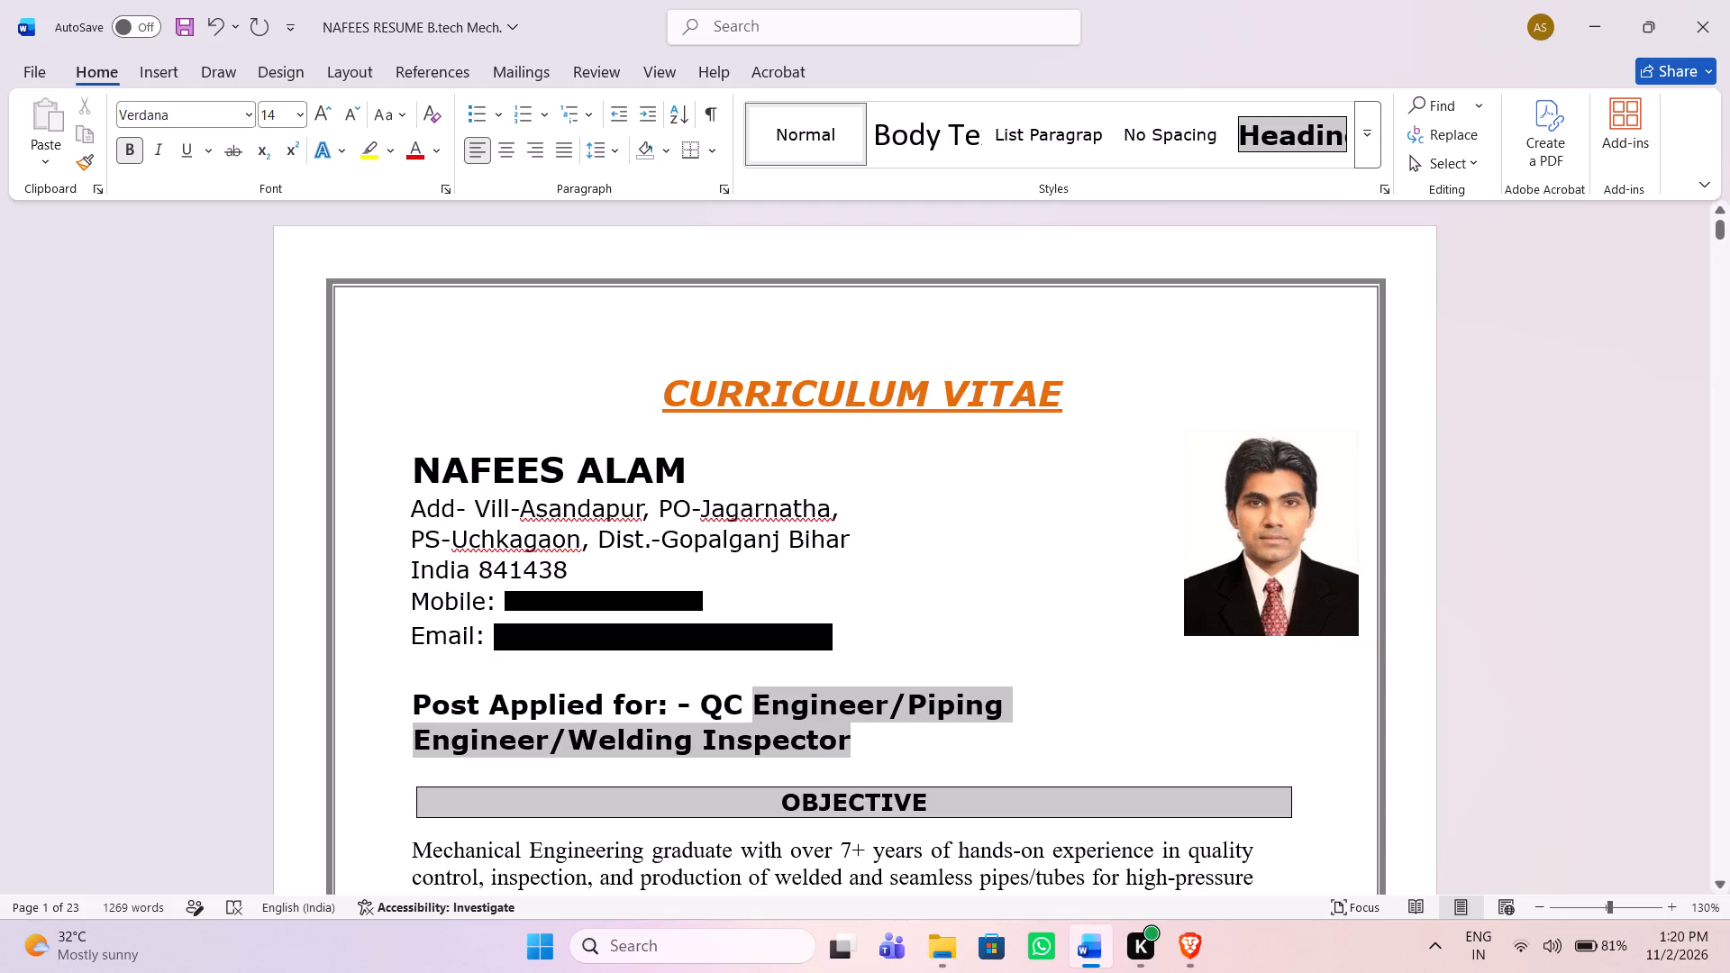
drag(756, 716, 726, 712)
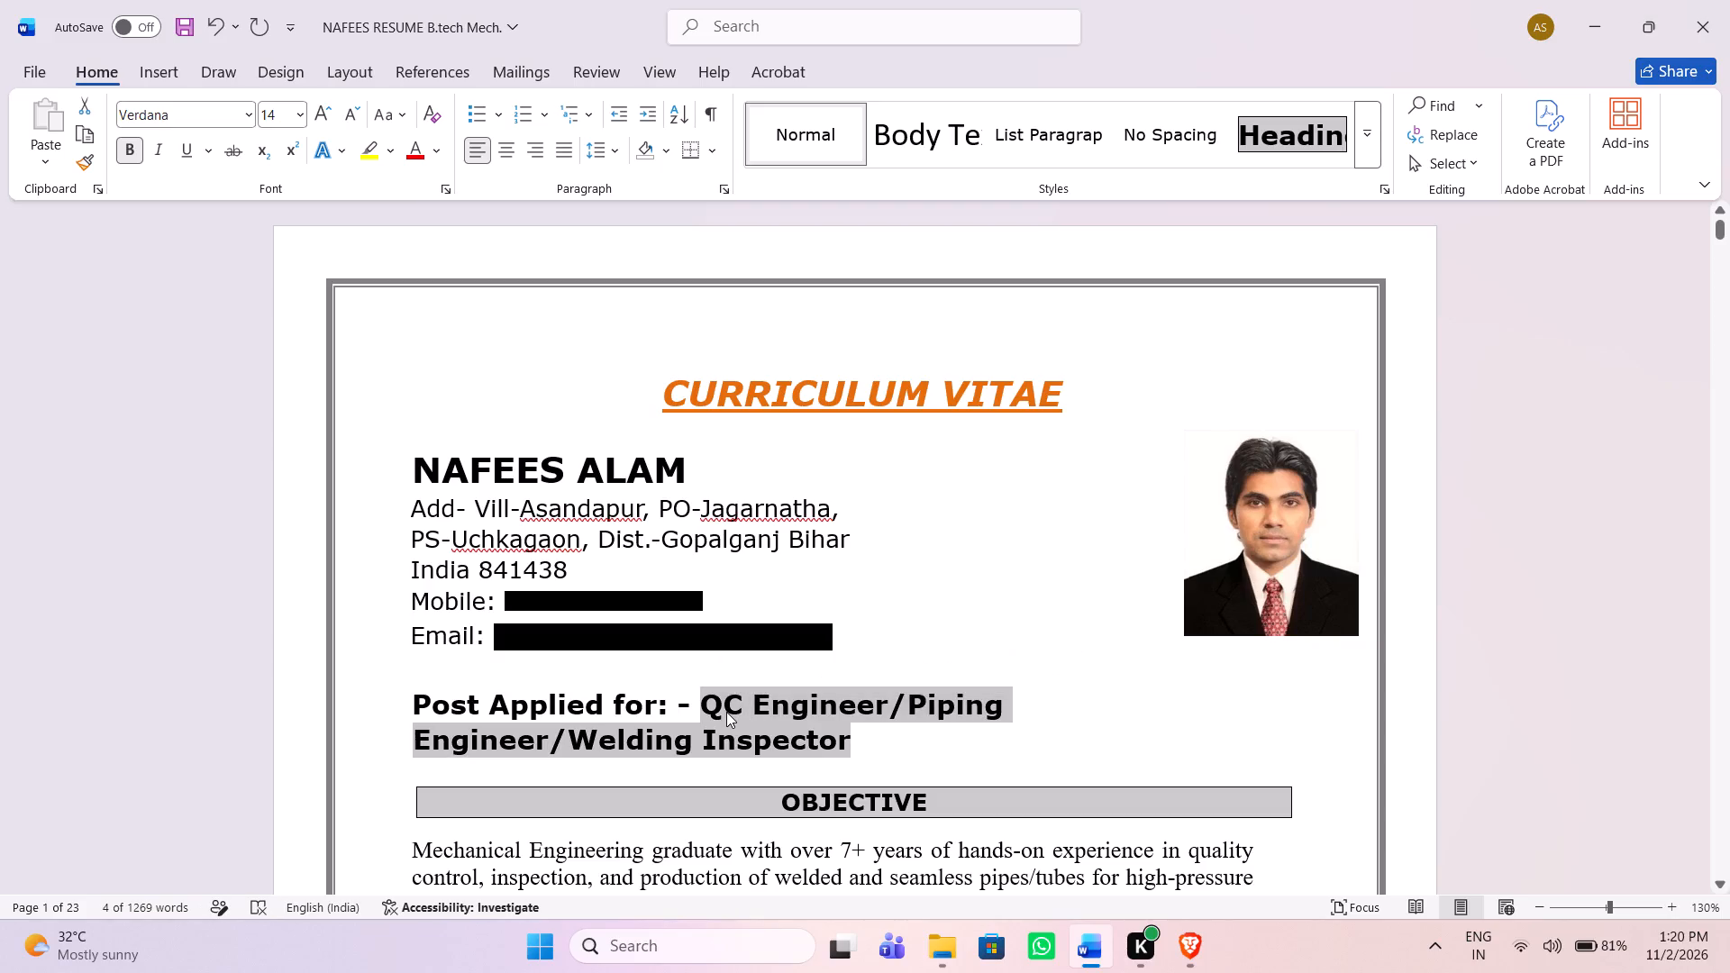
key(ctrl+b)
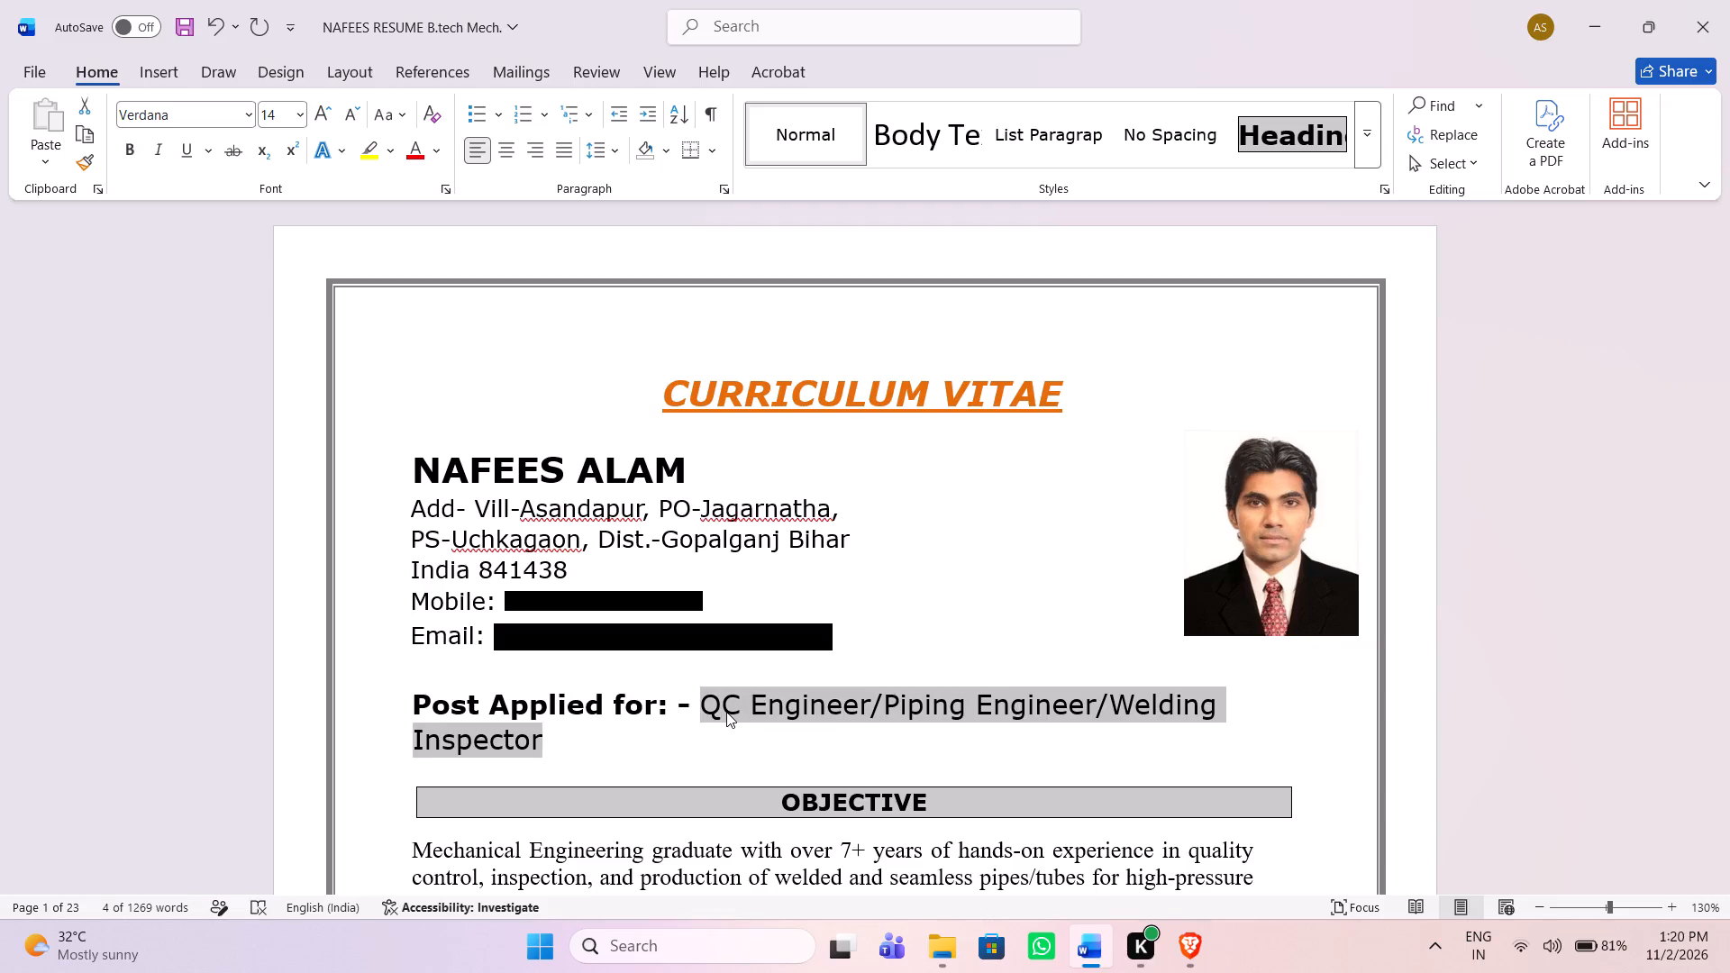
key(ctrl+shift+comma)
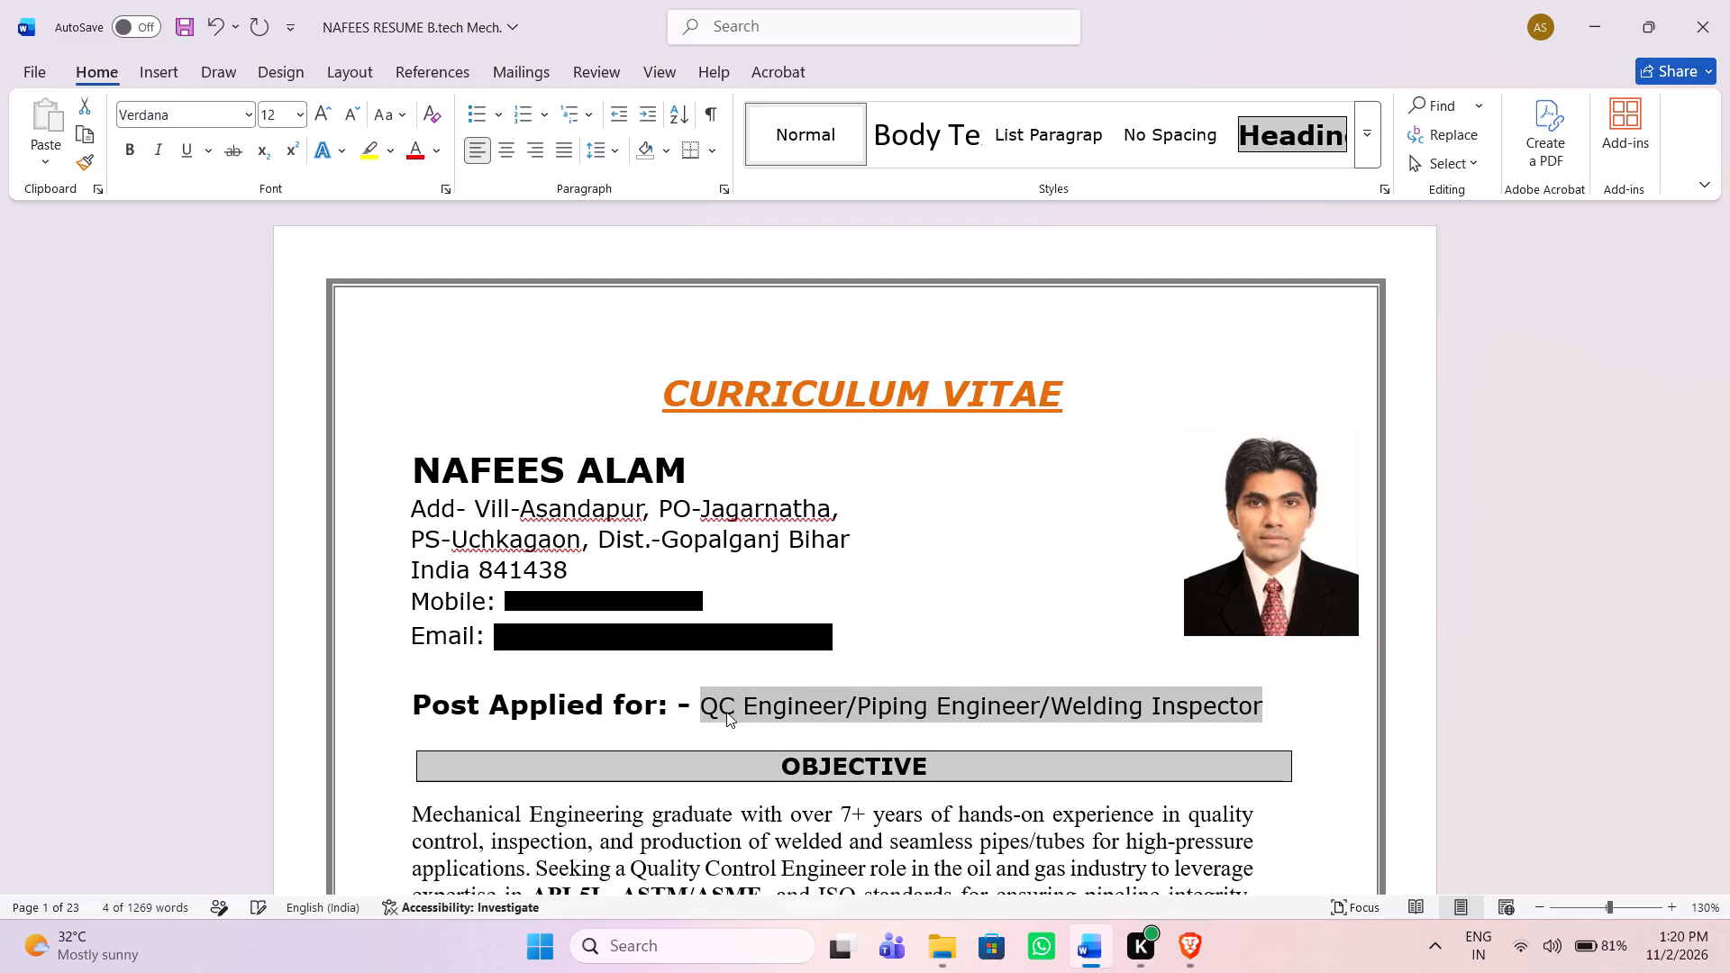
click(871, 638)
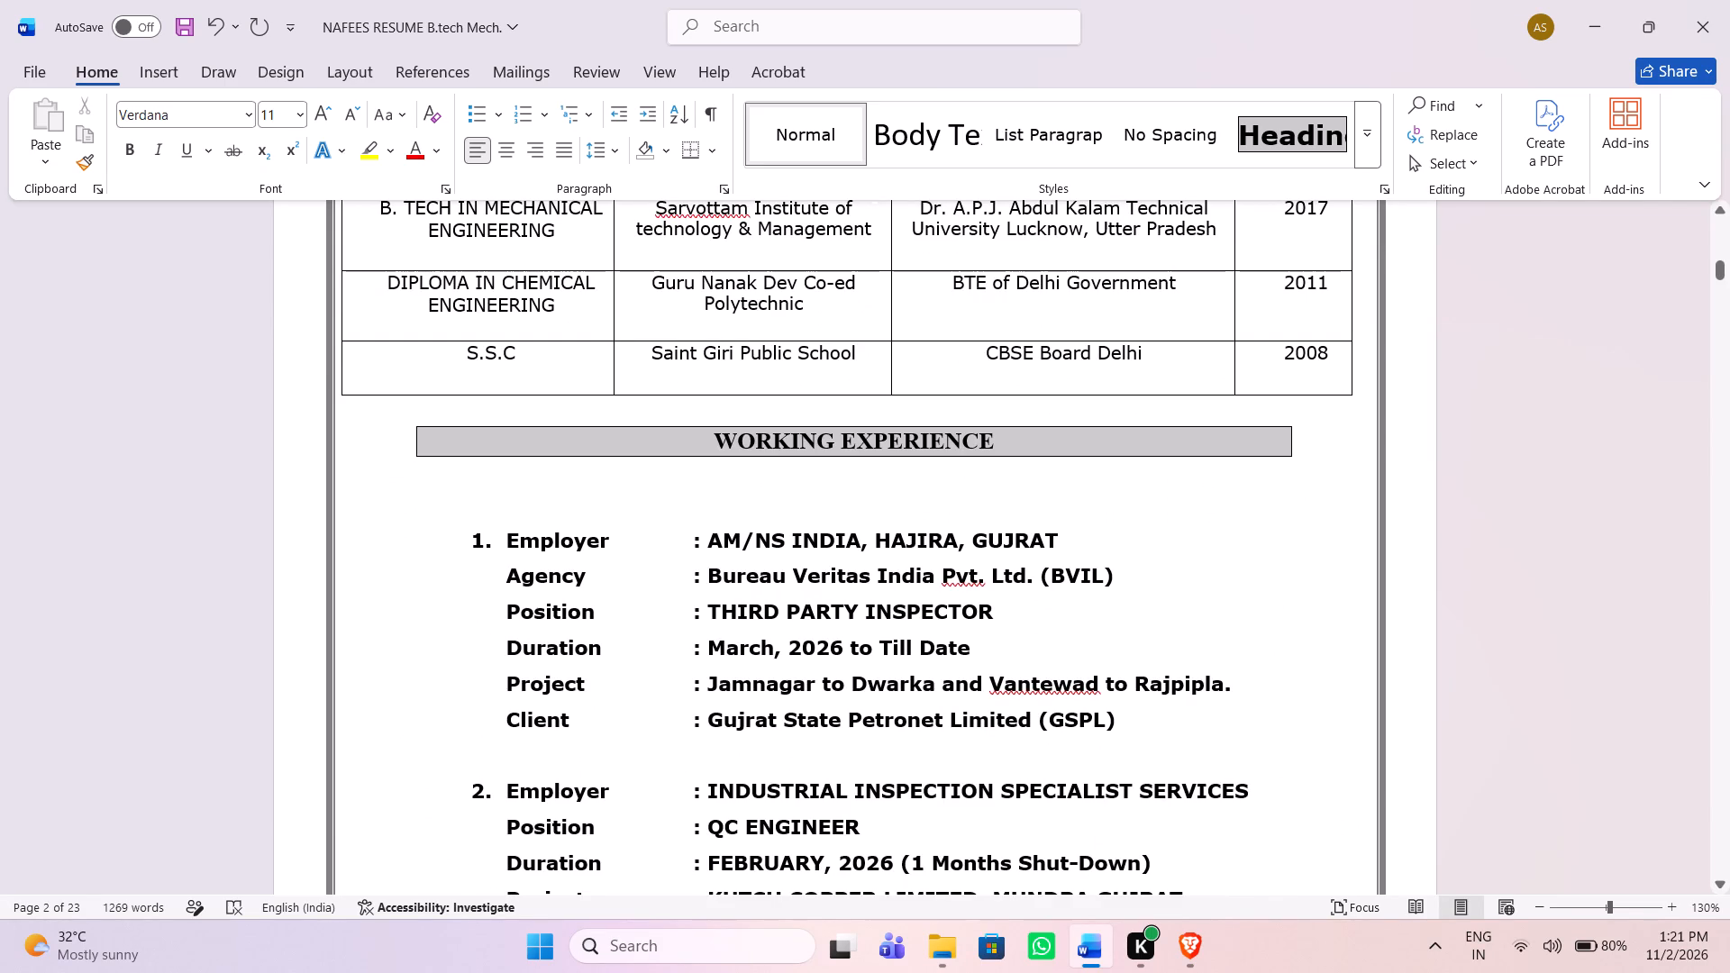
Duplicate the AM/NS INDIA employer entry from Employer through Client above itself under Working Experience, with a blank line separating the two entries.
drag(1104, 732, 1057, 689)
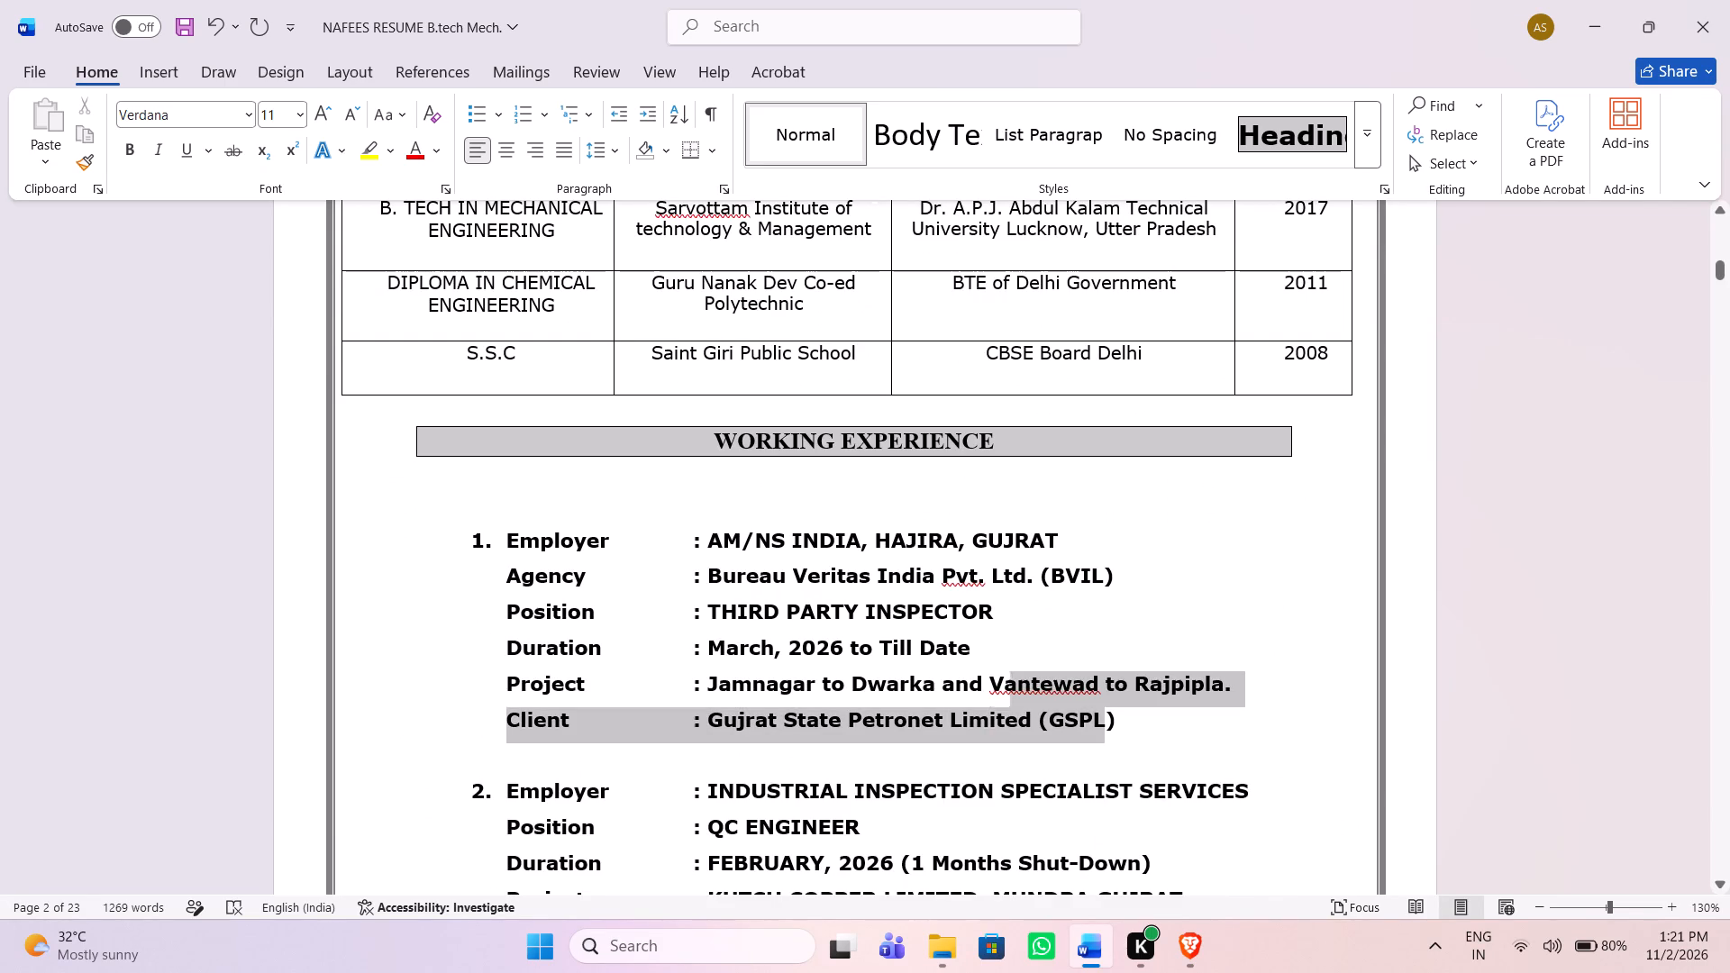
drag(1057, 689, 760, 540)
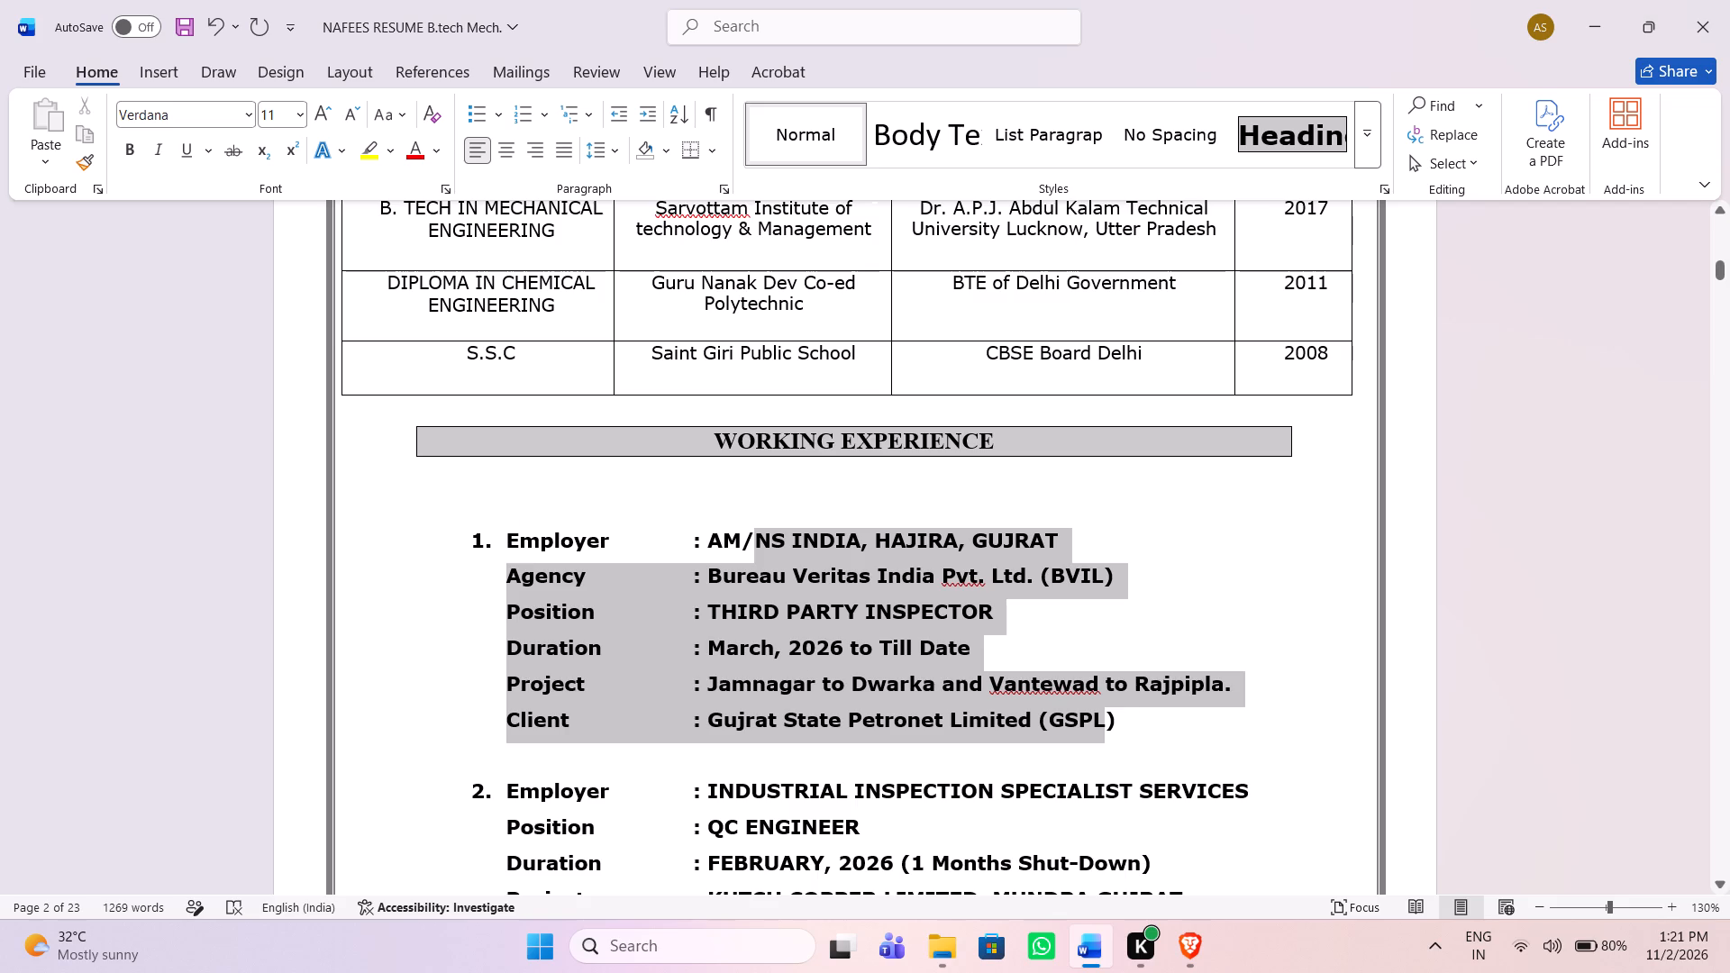
drag(760, 540, 531, 549)
key(ctrl+c)
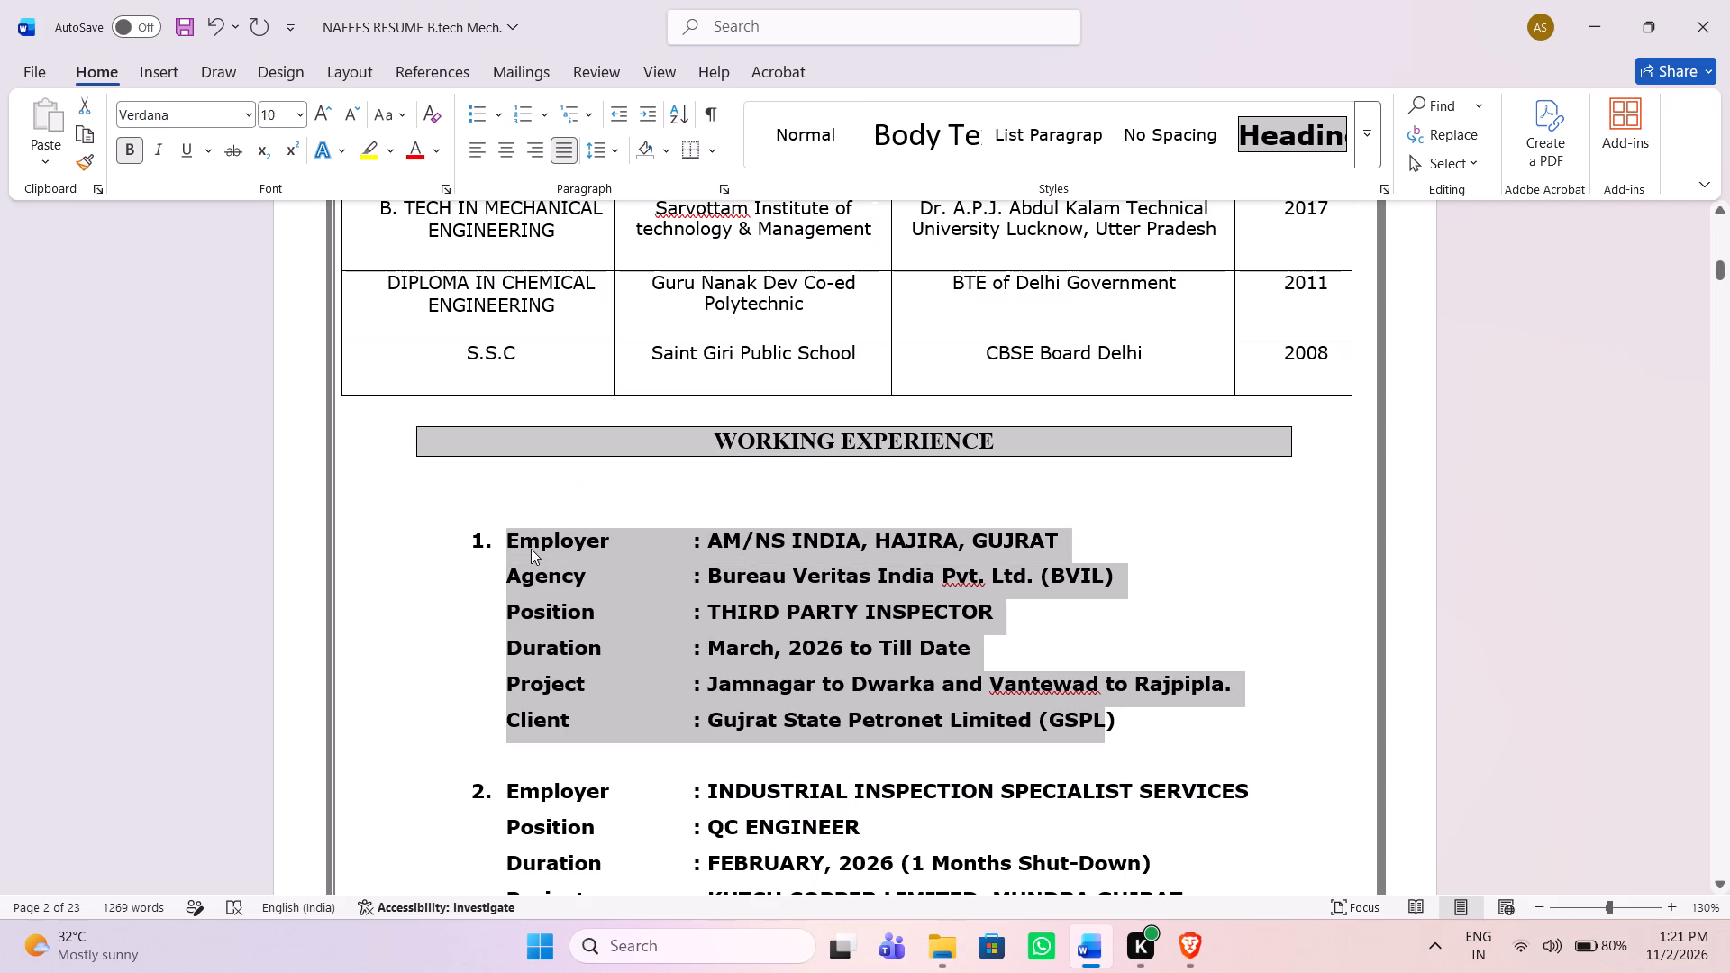
click(530, 515)
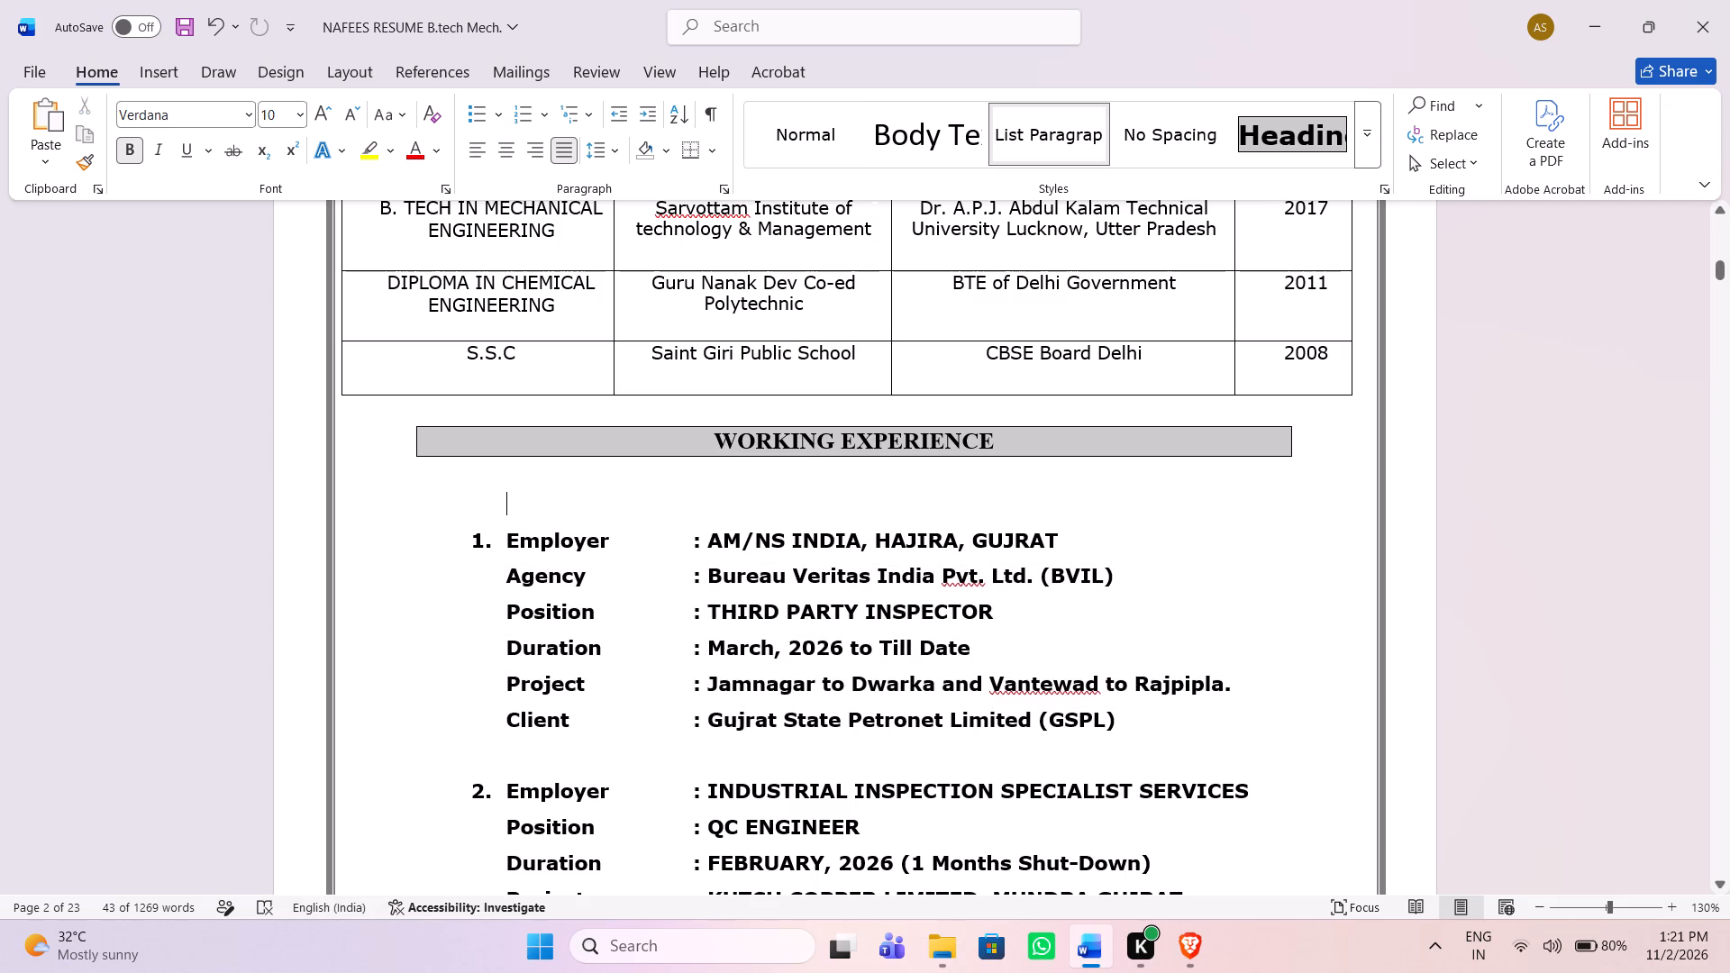
key(ctrl+v)
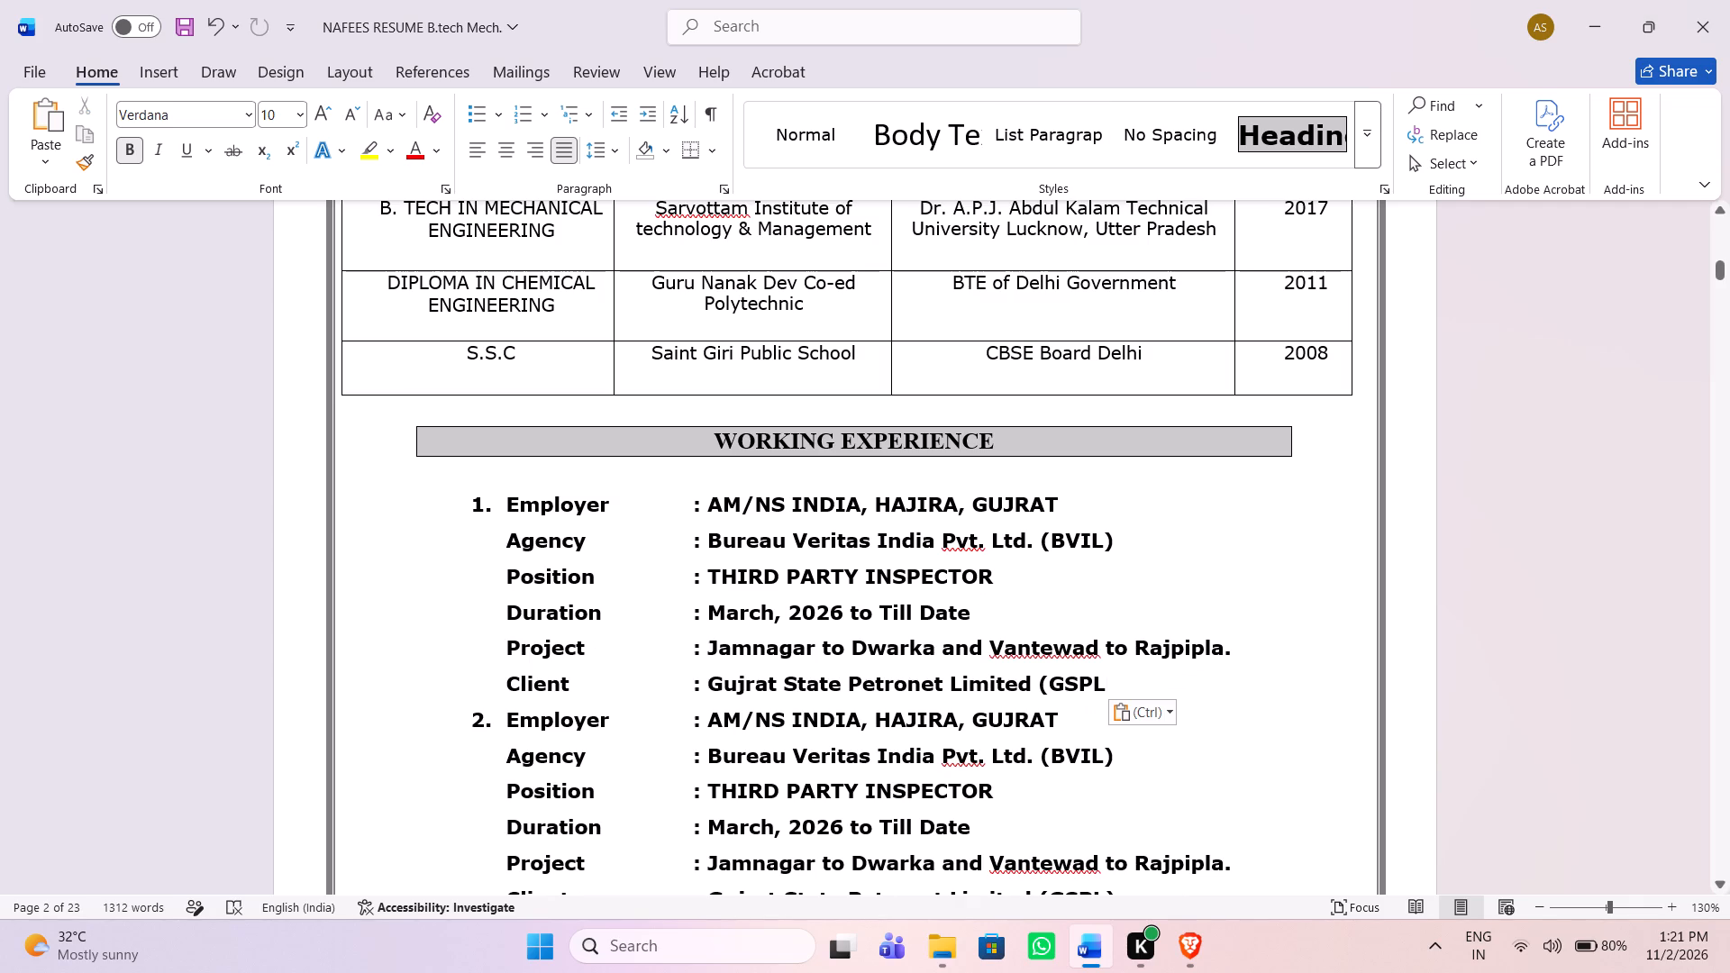
key(Return)
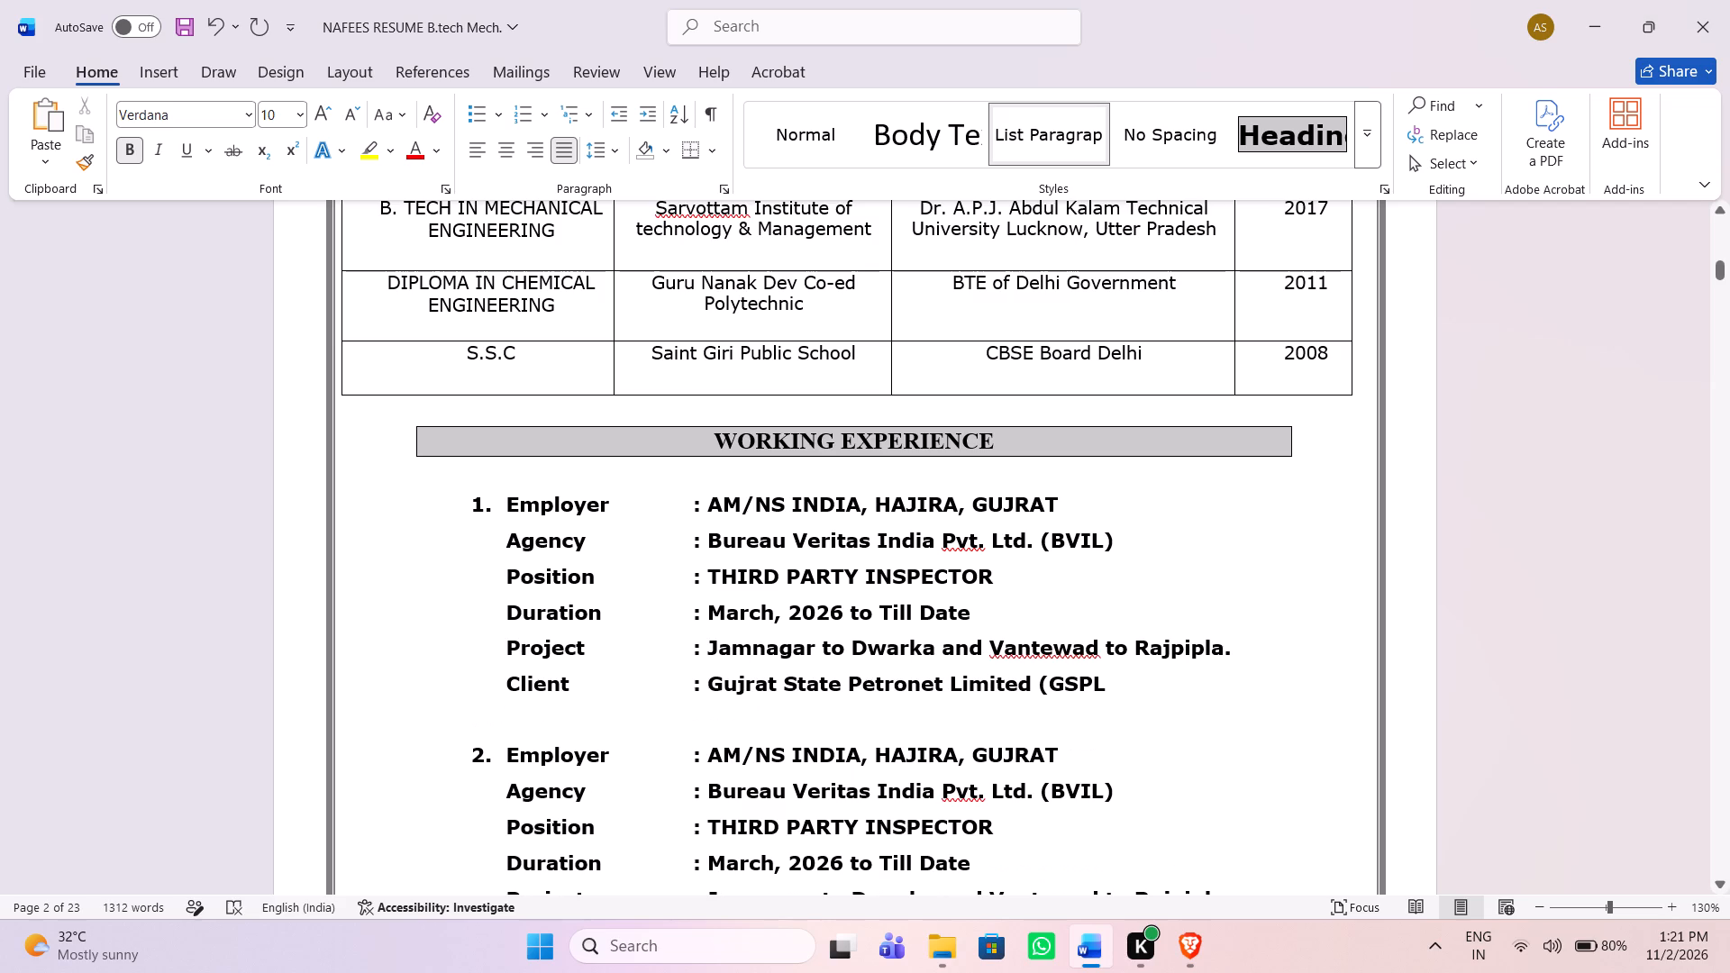
Replace the Employer value in the first Working Experience entry with "IRC Engineering Services India Pvt. Ltd.".
click(1058, 508)
key(BackSpace)
key(BackSpace)
key(BackSpace)
key(BackSpace)
key(BackSpace)
key(BackSpace)
key(BackSpace)
key(BackSpace)
key(BackSpace)
key(BackSpace)
key(BackSpace)
key(BackSpace)
key(BackSpace)
key(BackSpace)
key(BackSpace)
key(BackSpace)
key(BackSpace)
key(BackSpace)
key(BackSpace)
key(BackSpace)
key(BackSpace)
key(BackSpace)
key(BackSpace)
key(BackSpace)
key(BackSpace)
key(BackSpace)
key(BackSpace)
key(BackSpace)
key(BackSpace)
key(BackSpace)
key(BackSpace)
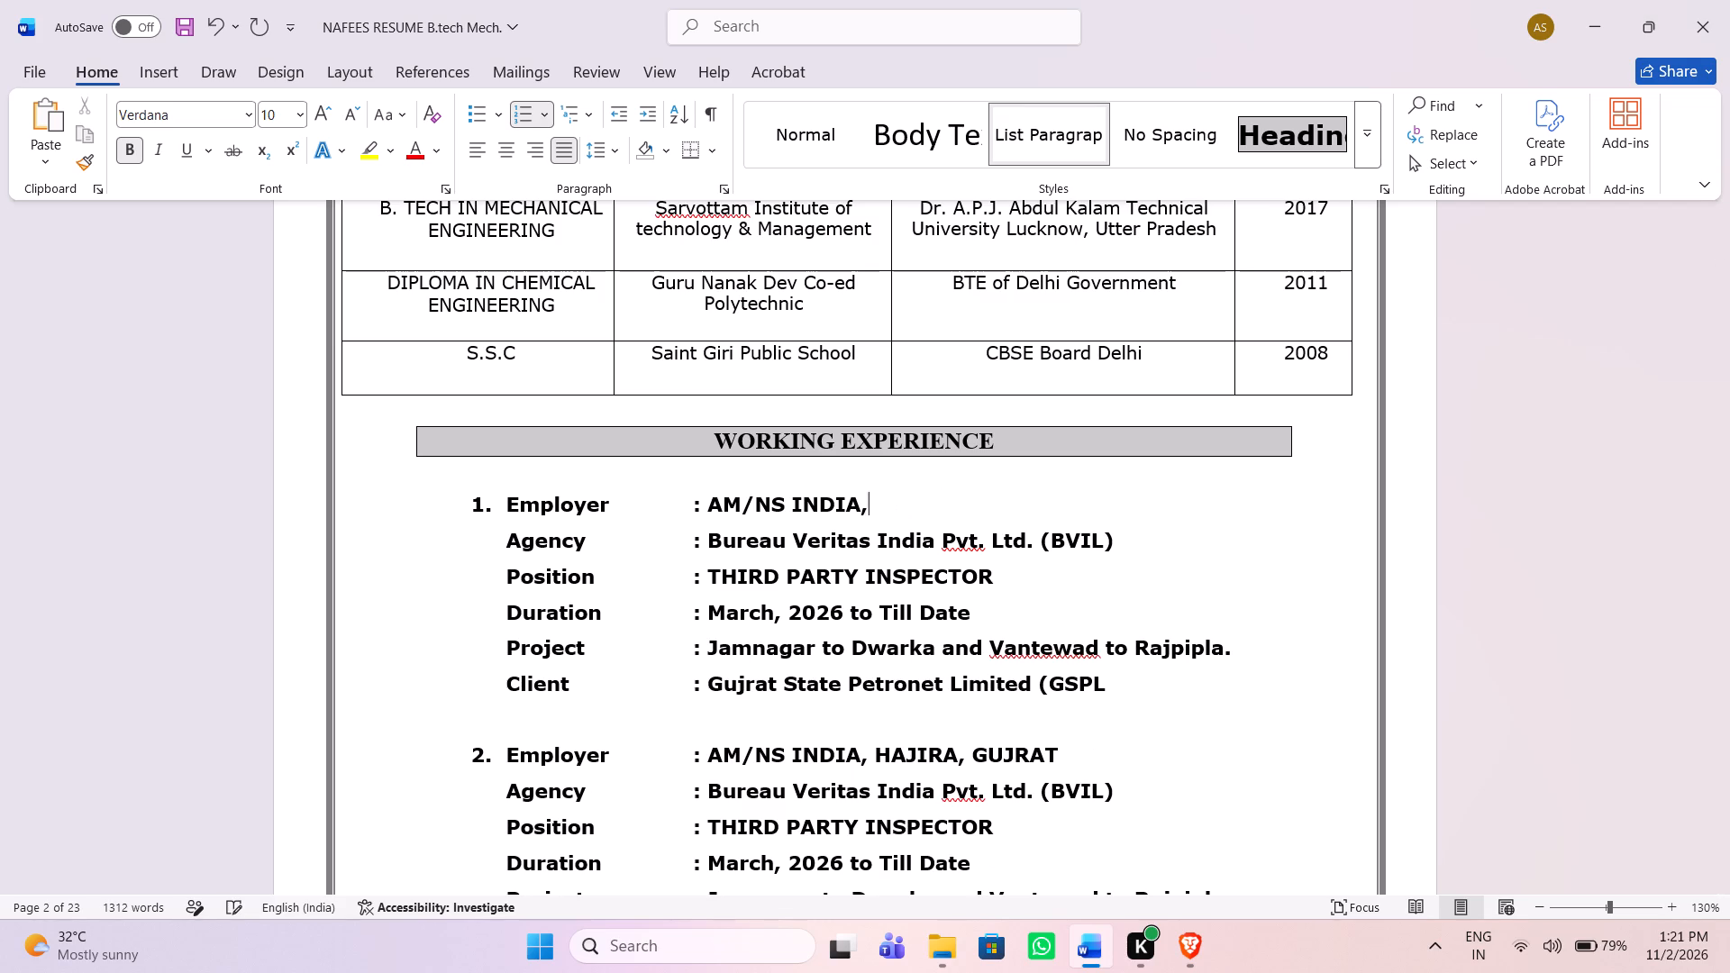
key(BackSpace)
key(BackSpace)
key(BackSpace)
key(BackSpace)
key(BackSpace)
key(BackSpace)
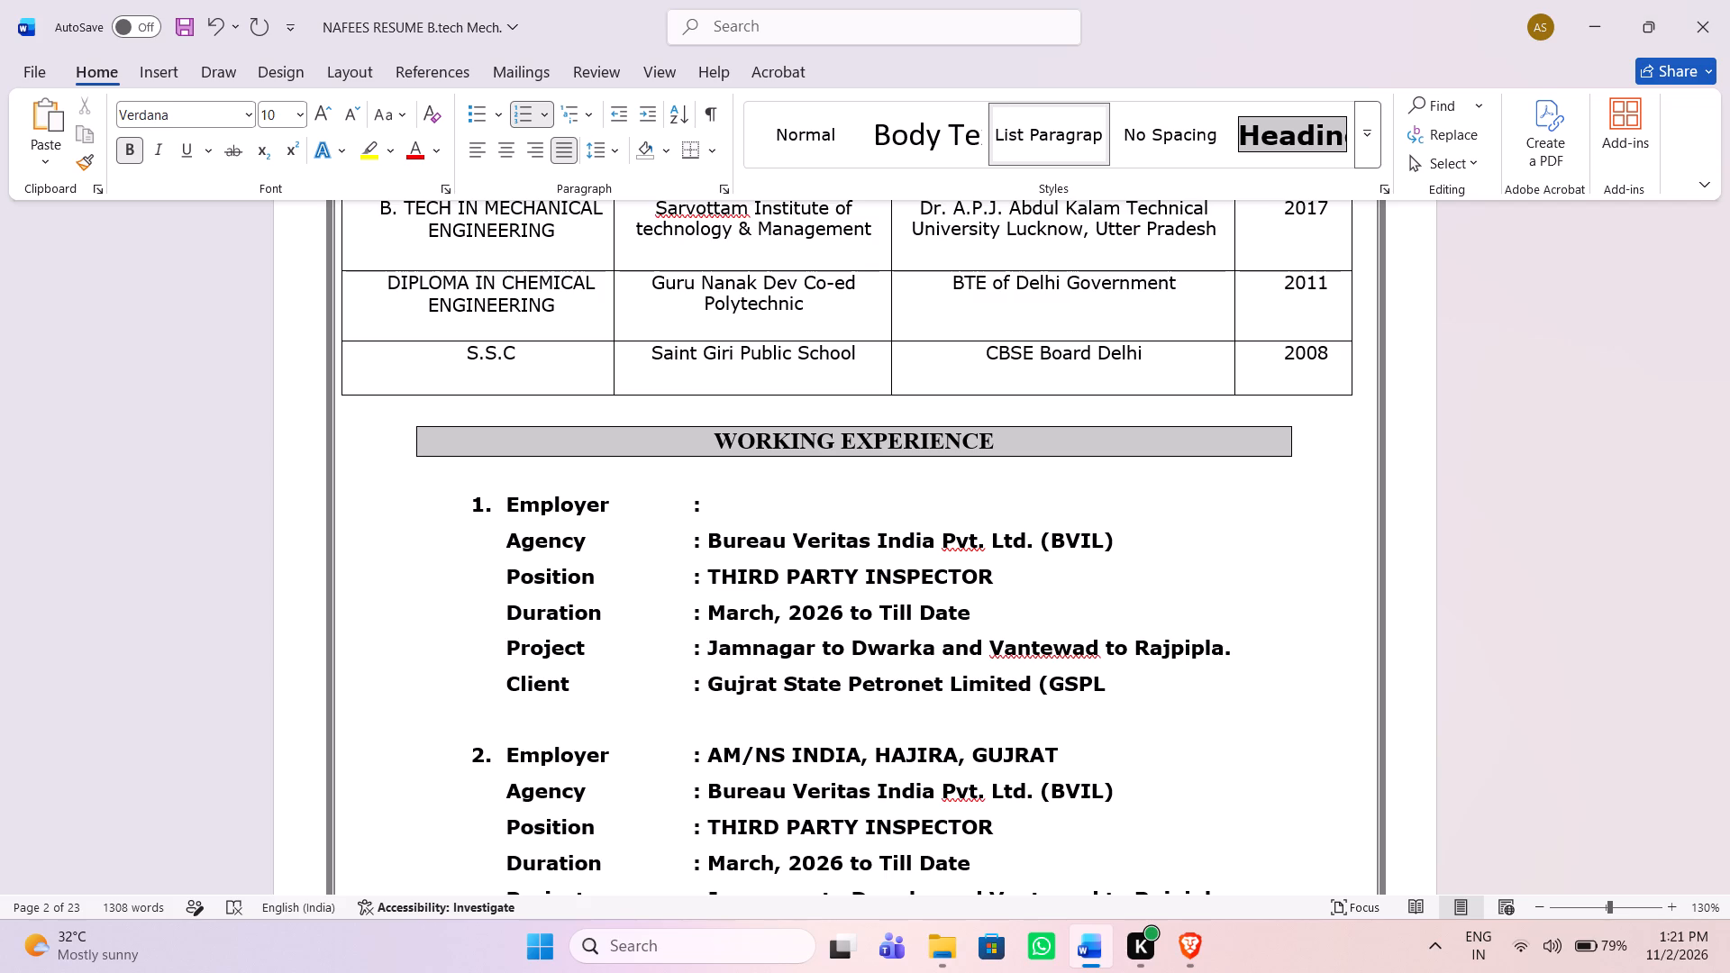
key(shift+i)
key(shift+r)
key(shift+s)
key(BackSpace)
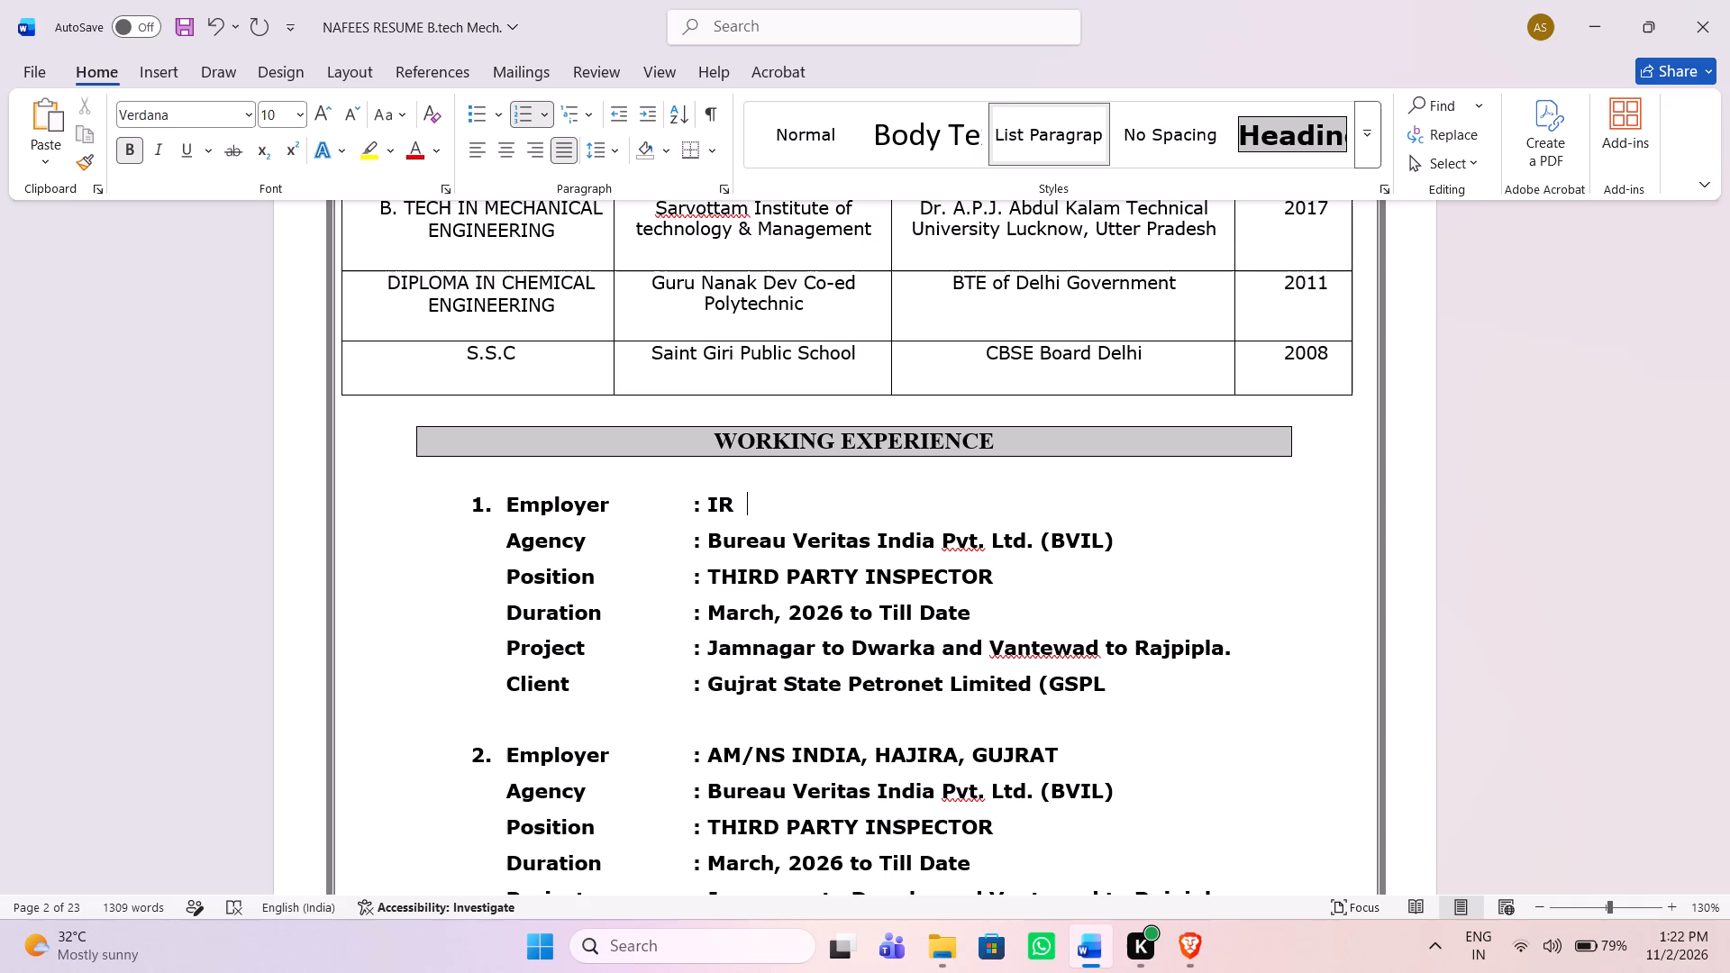
text(C)
key(space)
key(shift+e)
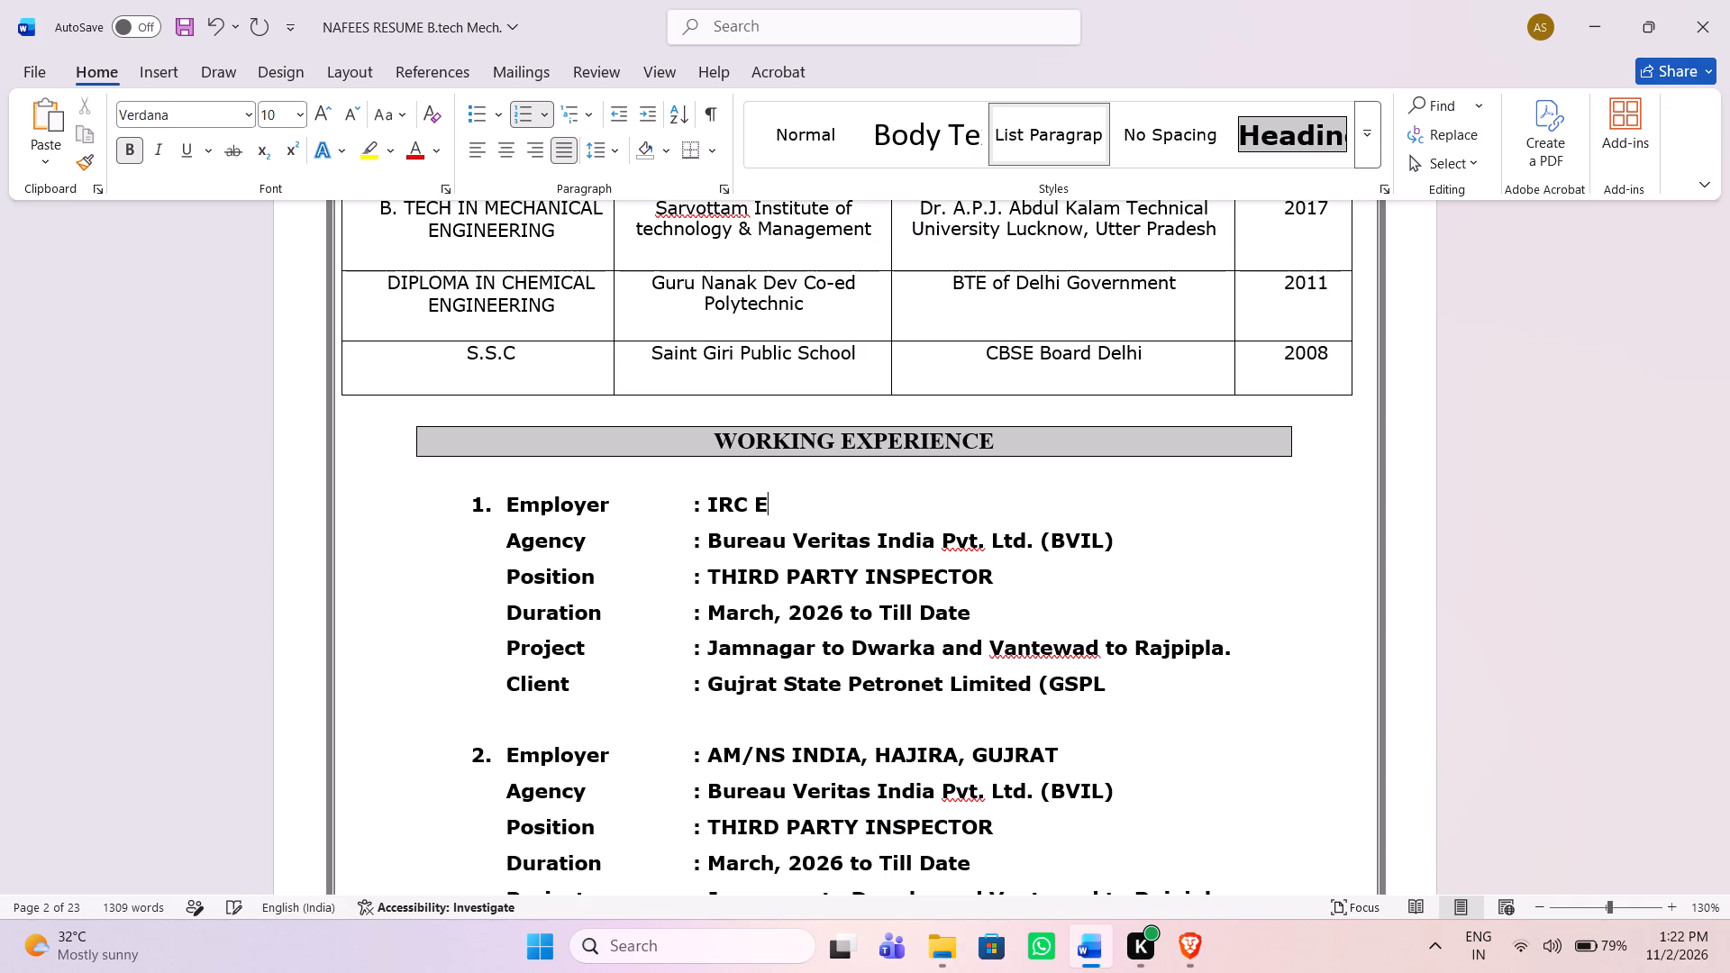
text(ngineer)
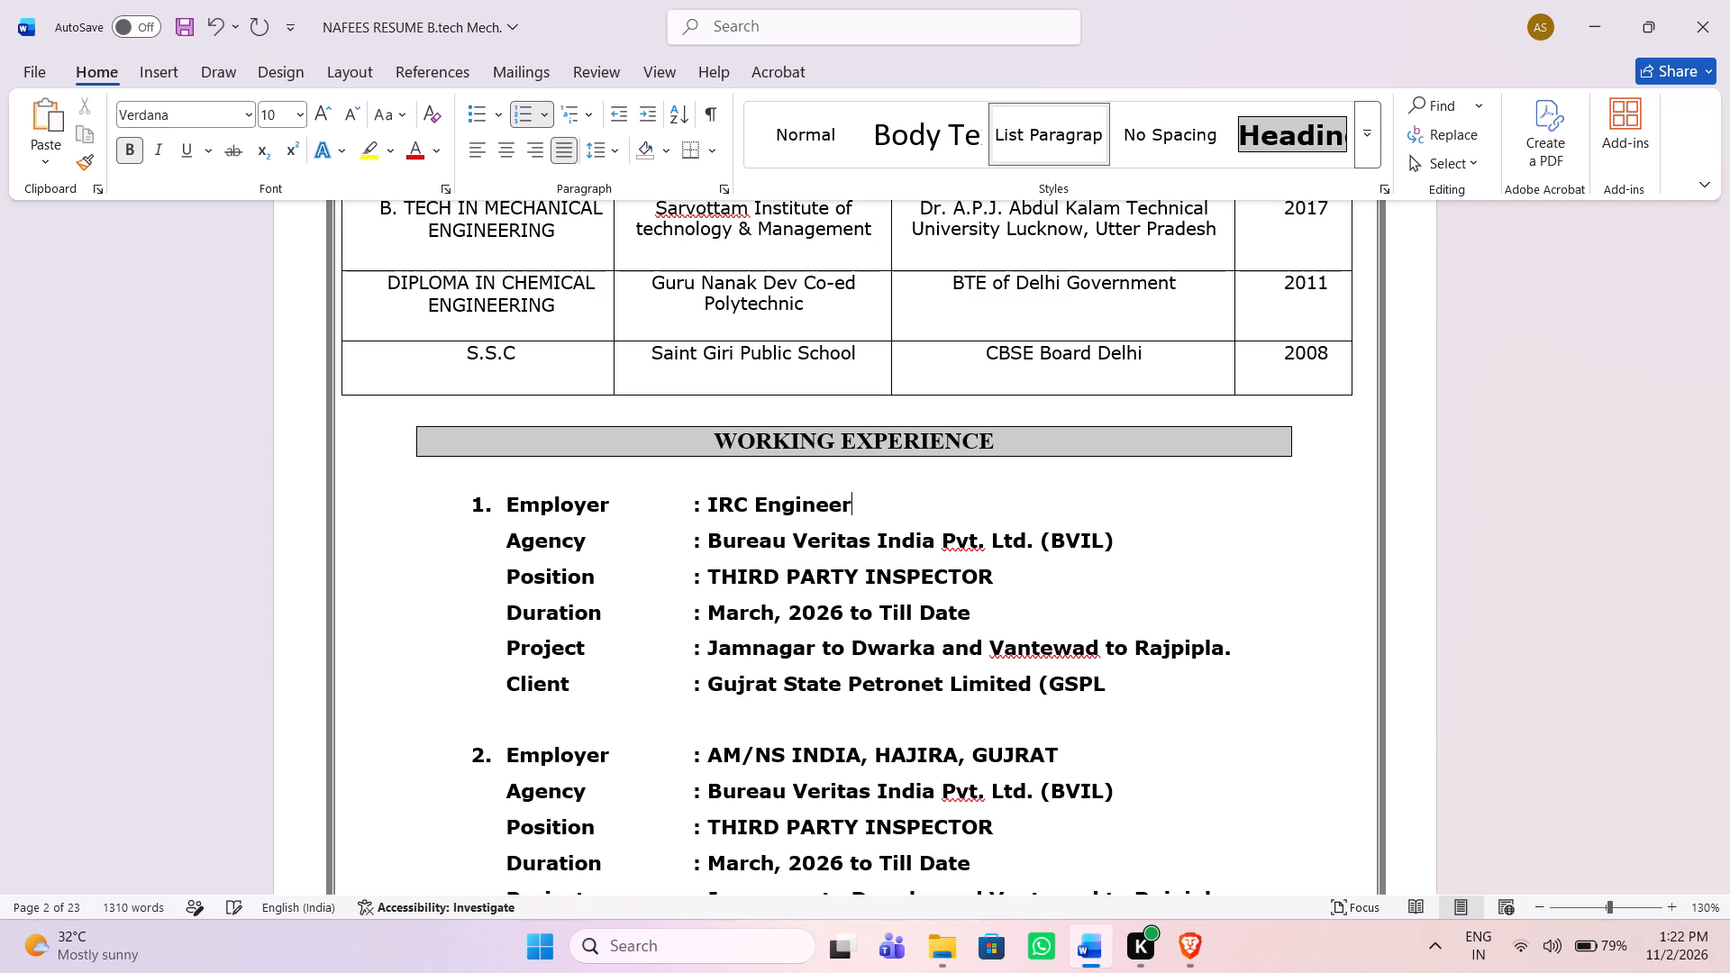
text(ing)
key(space)
text(SEr)
text(vi)
text(ces)
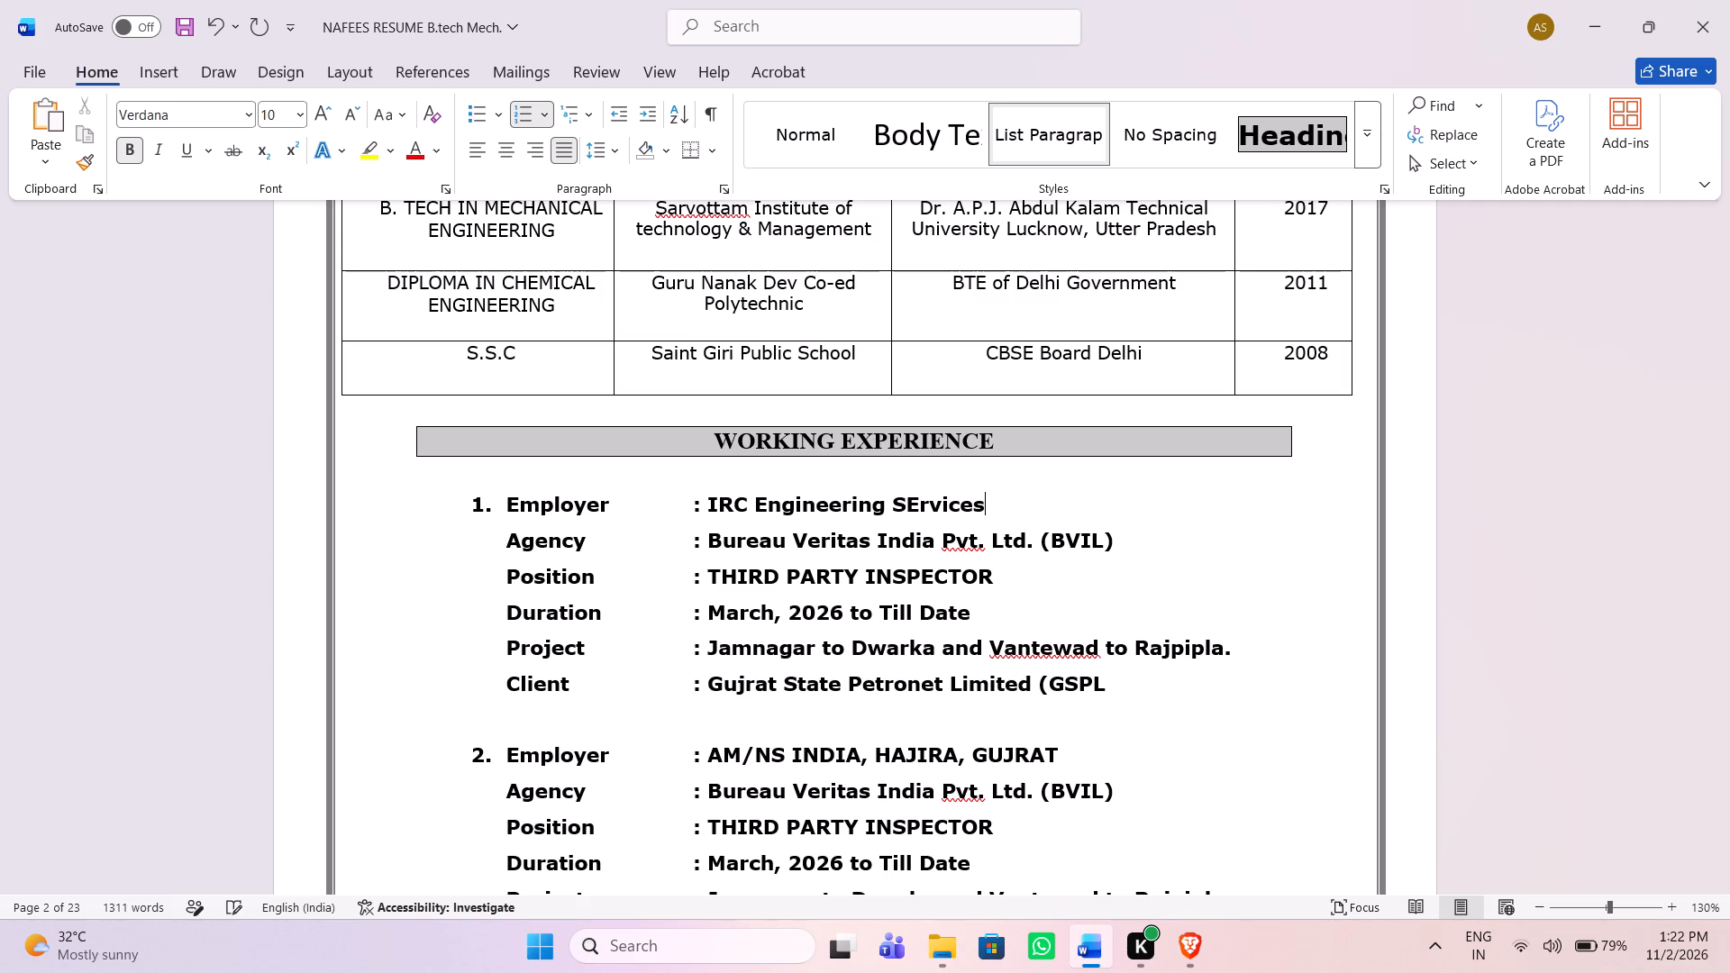
key(BackSpace)
key(BackSpace)
key(BackSpace)
key(BackSpace)
key(BackSpace)
key(BackSpace)
key(BackSpace)
key(e)
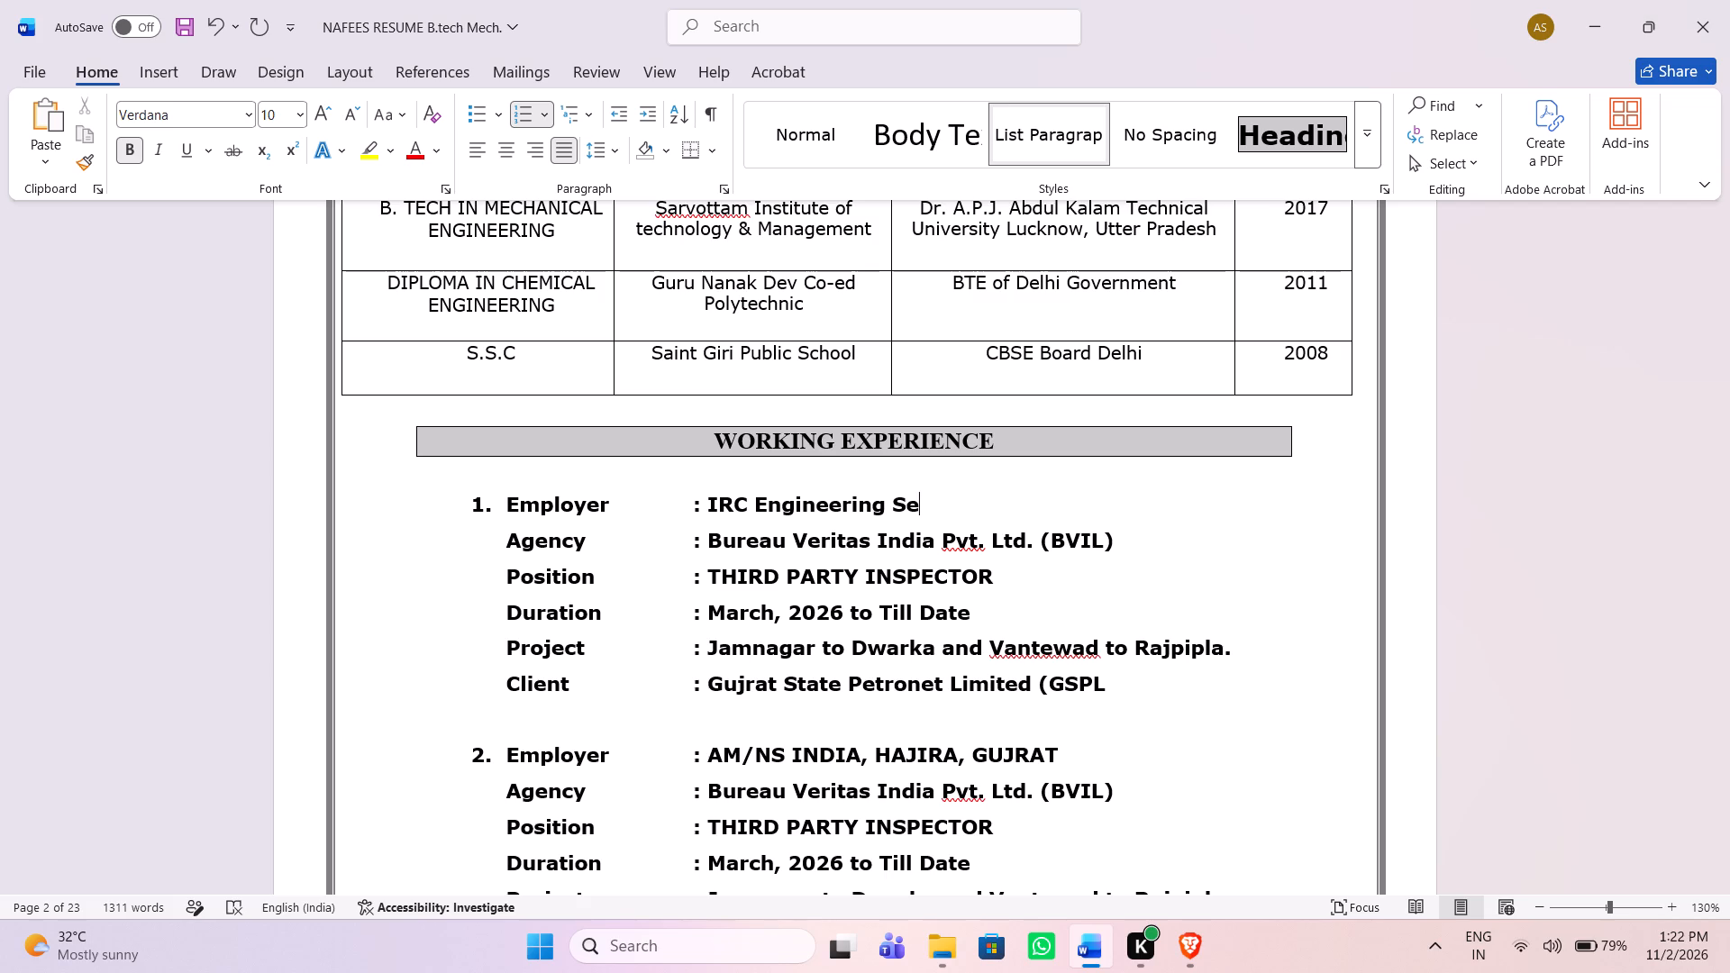
key(r)
key(v)
text(ices)
key(space)
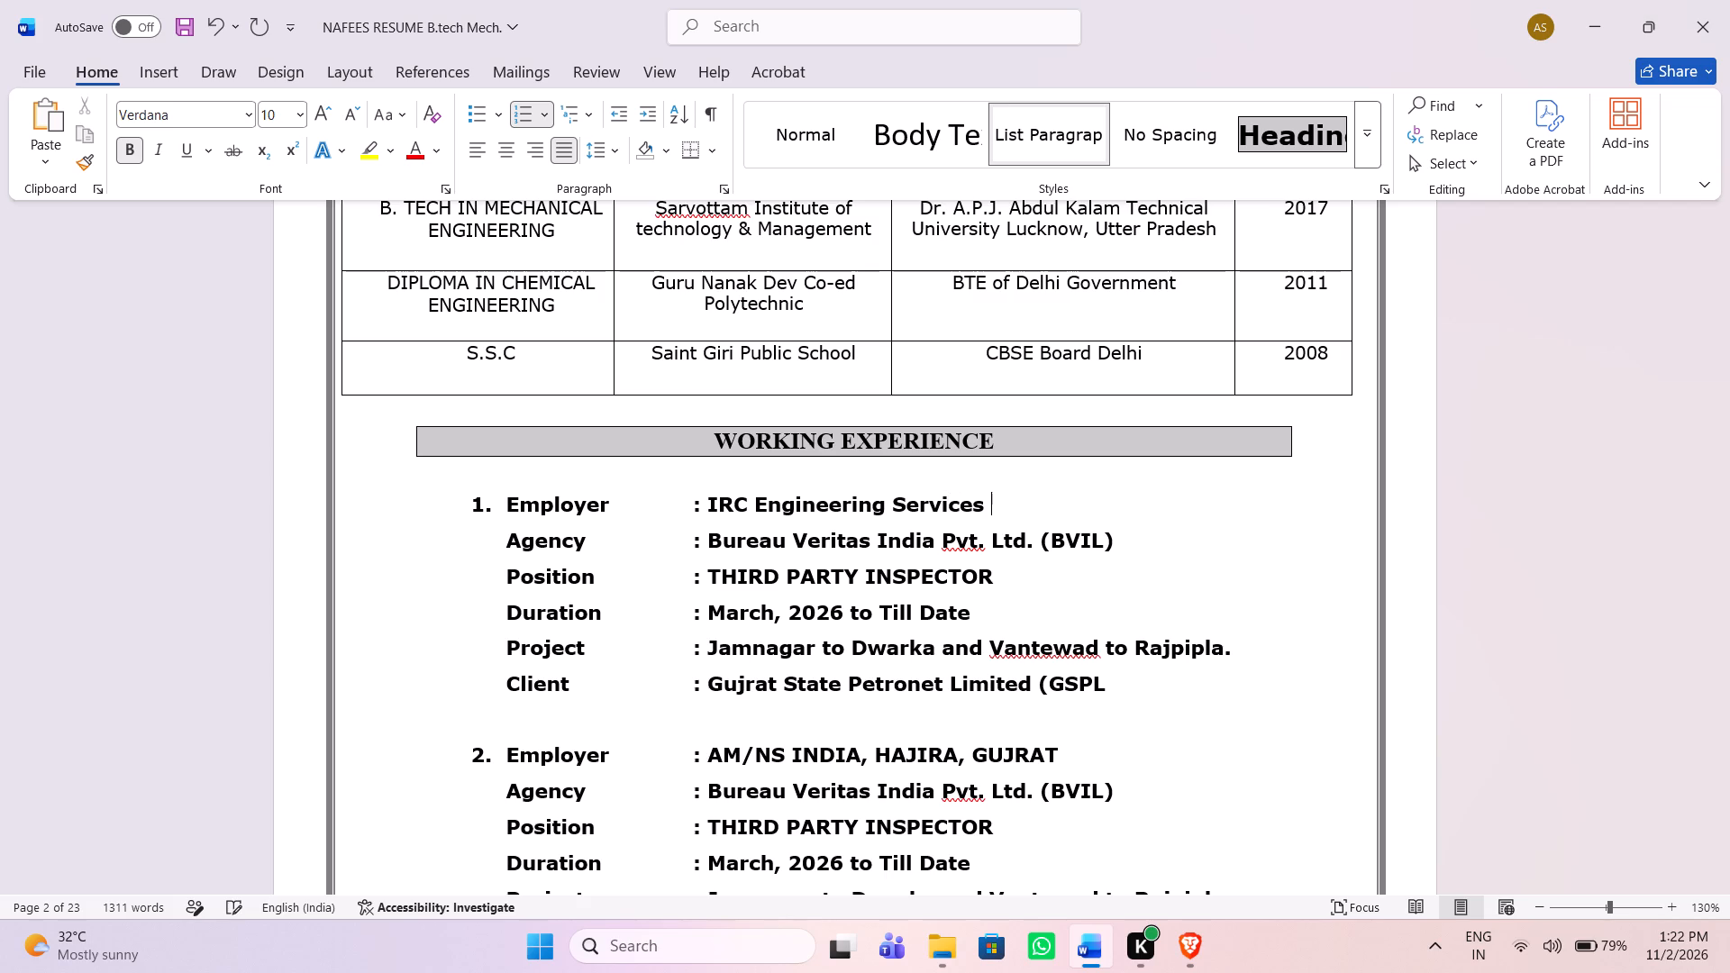
key(i)
key(BackSpace)
key(shift+i)
text(ndia)
key(space)
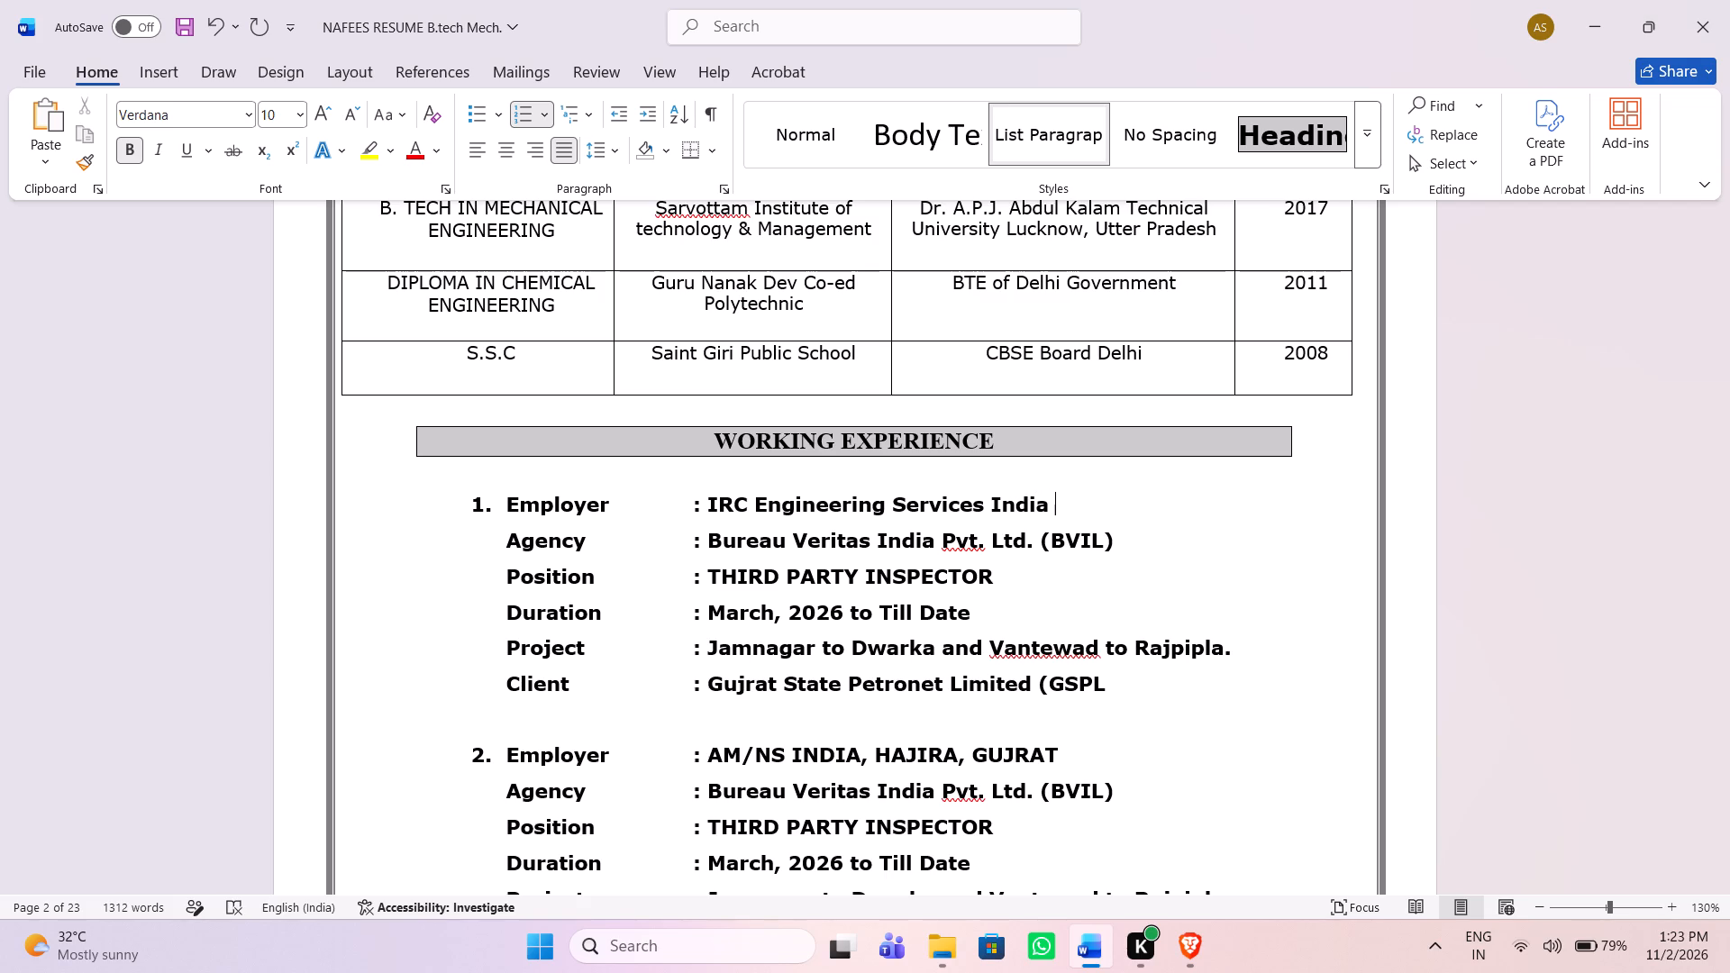
key(shift+p)
text(vt)
text(.)
key(space)
key(shift+l)
key(d)
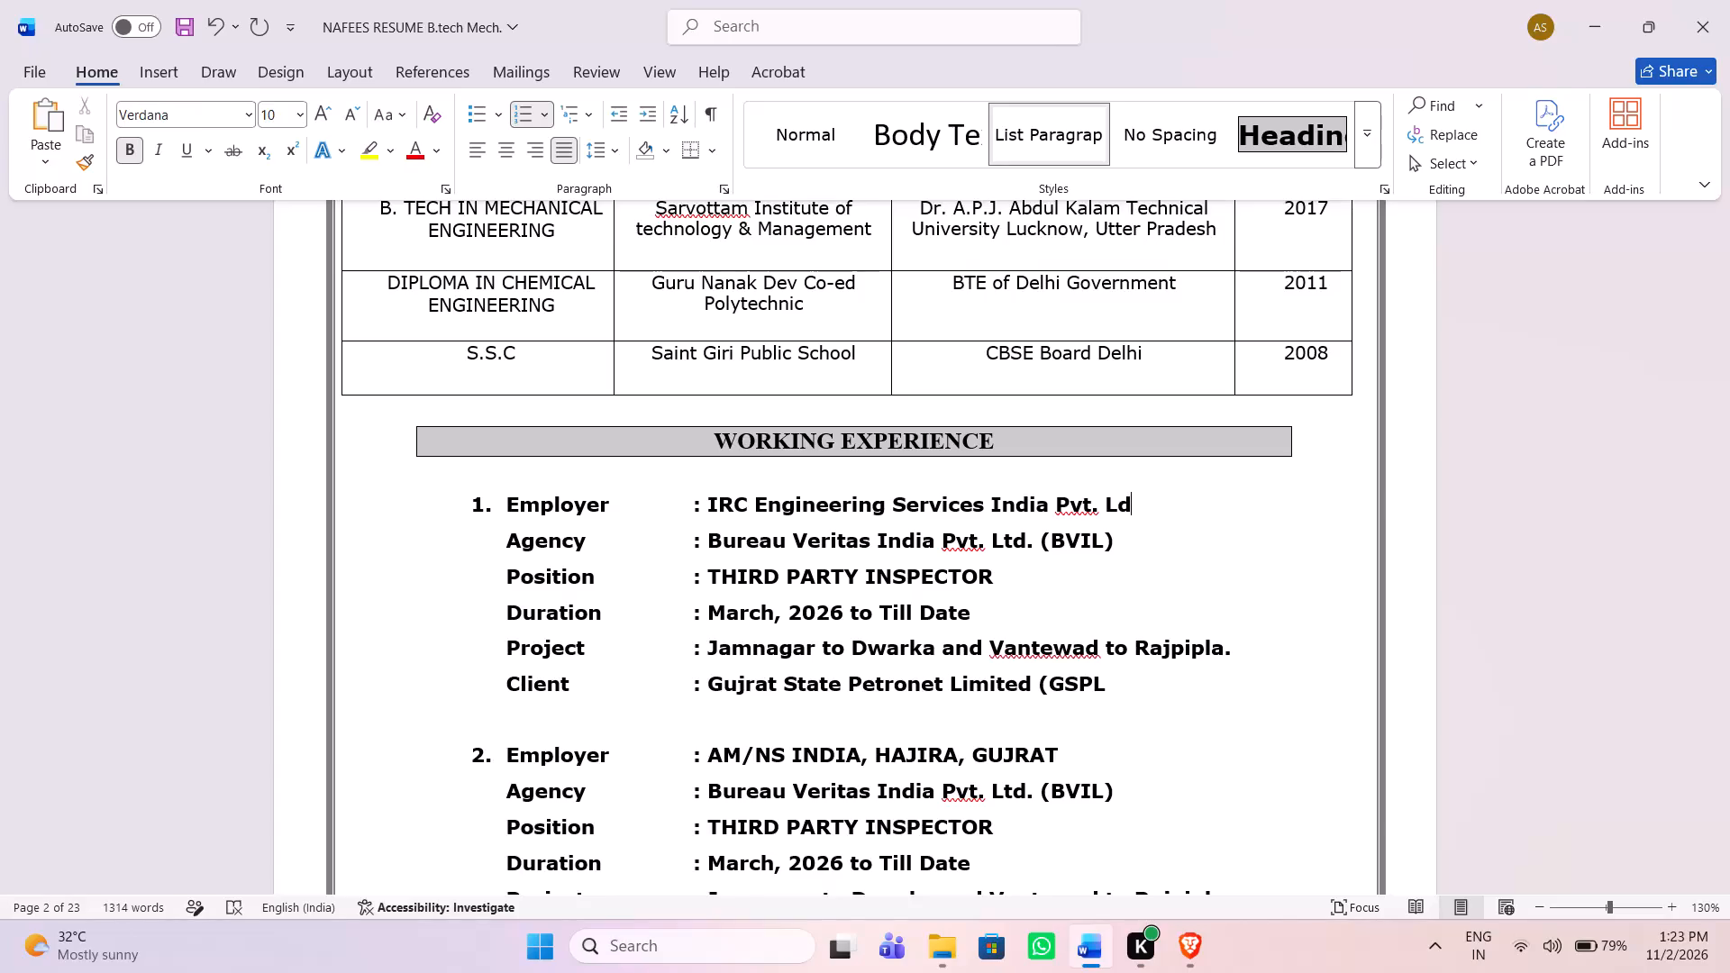
key(t)
key(BackSpace)
key(BackSpace)
text(td)
key(period)
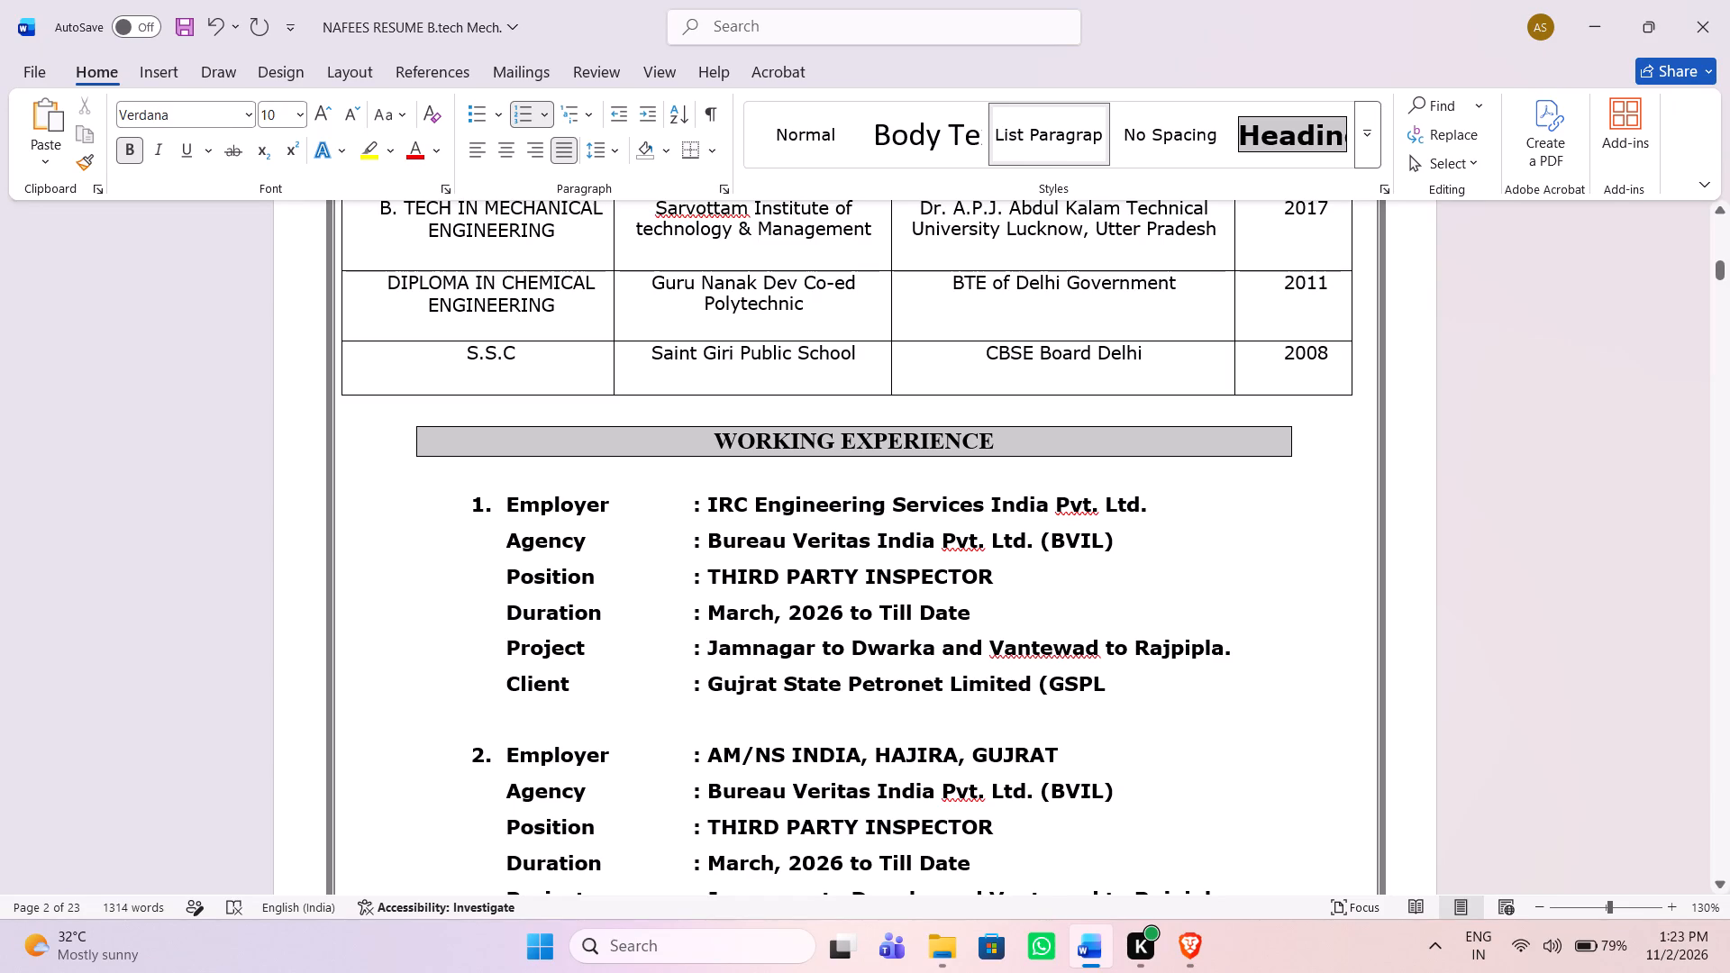
Delete the entire Agency line from the first Working Experience entry, leaving no blank line between Employer and Position.
click(1115, 537)
key(BackSpace)
key(BackSpace)
key(BackSpace)
key(BackSpace)
key(BackSpace)
key(BackSpace)
key(BackSpace)
key(BackSpace)
key(BackSpace)
key(BackSpace)
key(BackSpace)
key(BackSpace)
key(BackSpace)
key(BackSpace)
key(BackSpace)
key(BackSpace)
key(BackSpace)
key(BackSpace)
key(BackSpace)
key(BackSpace)
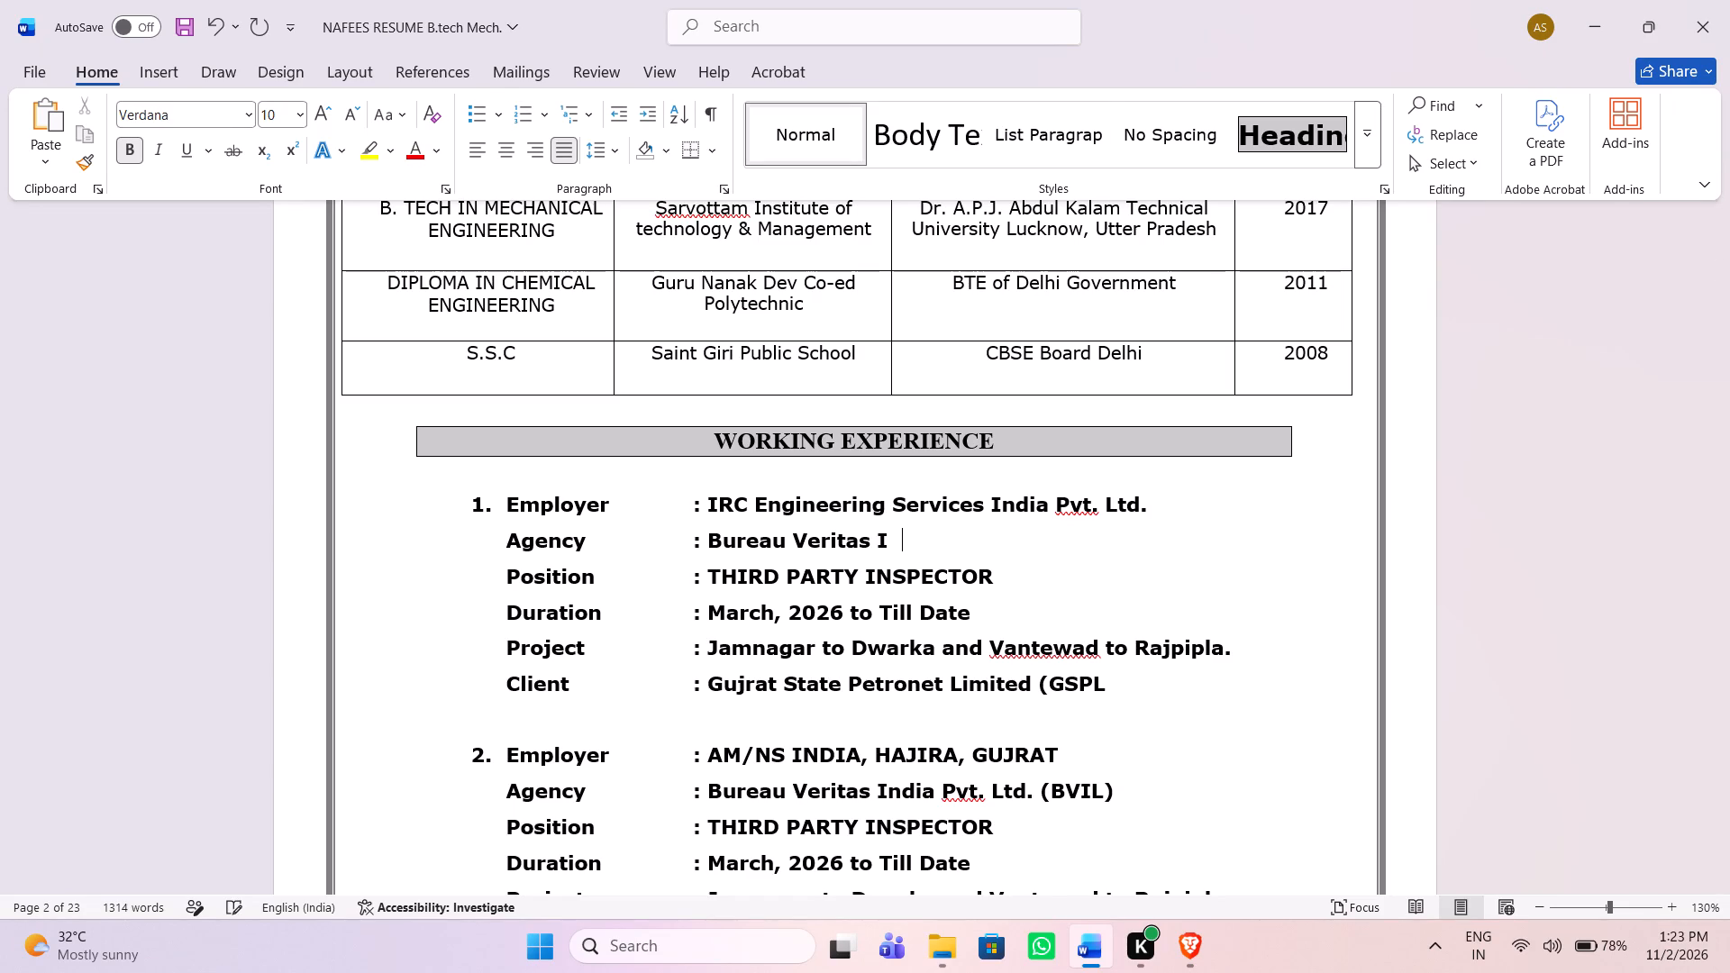
key(BackSpace)
key(BackSpace)
key(BackSpace)
key(BackSpace)
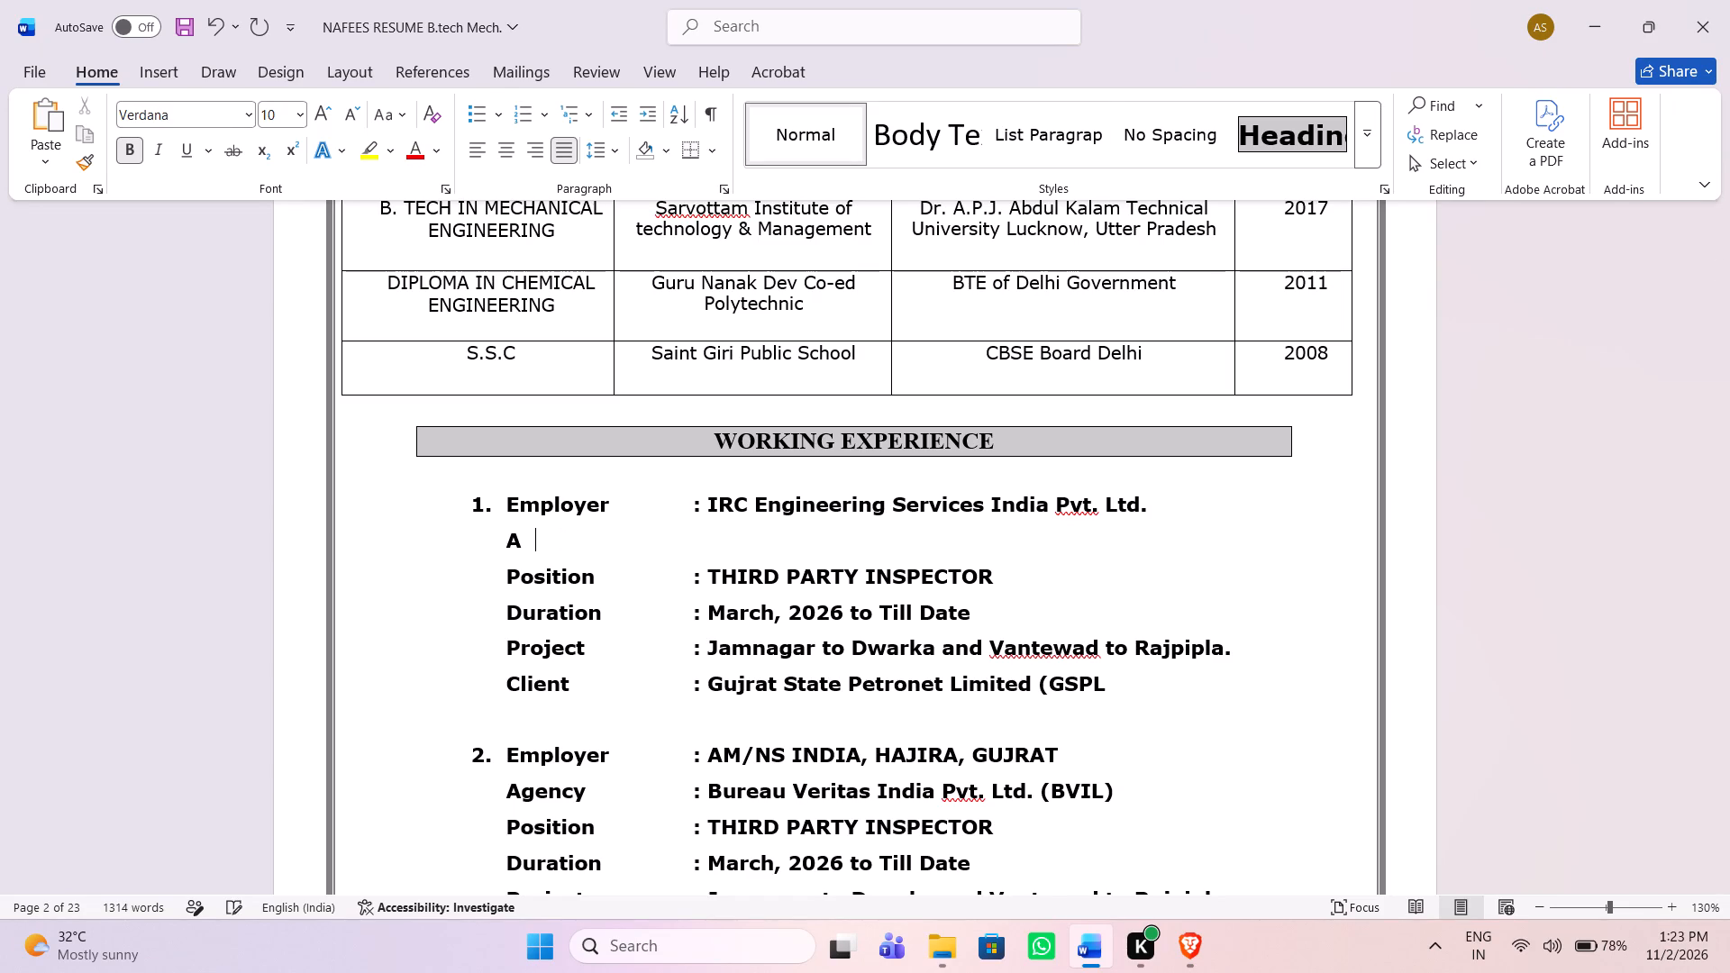
key(BackSpace)
key(BackSpace)
key(BackSpace)
key(BackSpace)
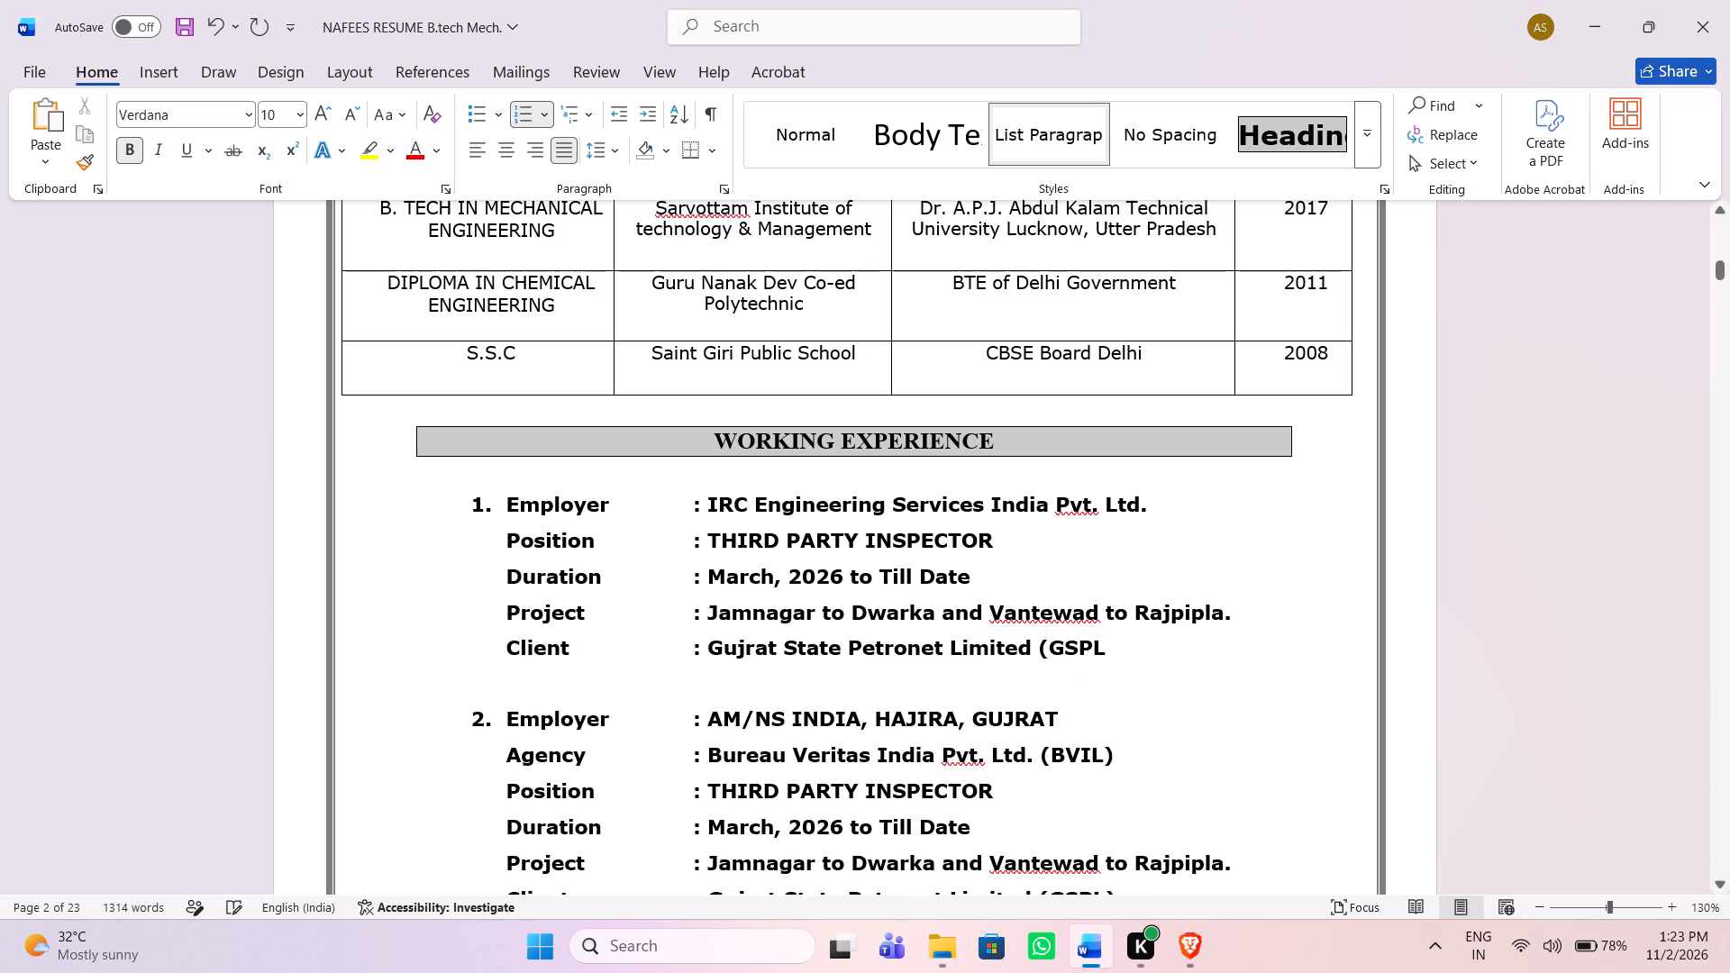
Remove "THIRD PARTY" from the Position value in the first Working Experience entry, keeping only "INSPECTOR".
click(866, 546)
key(BackSpace)
key(BackSpace)
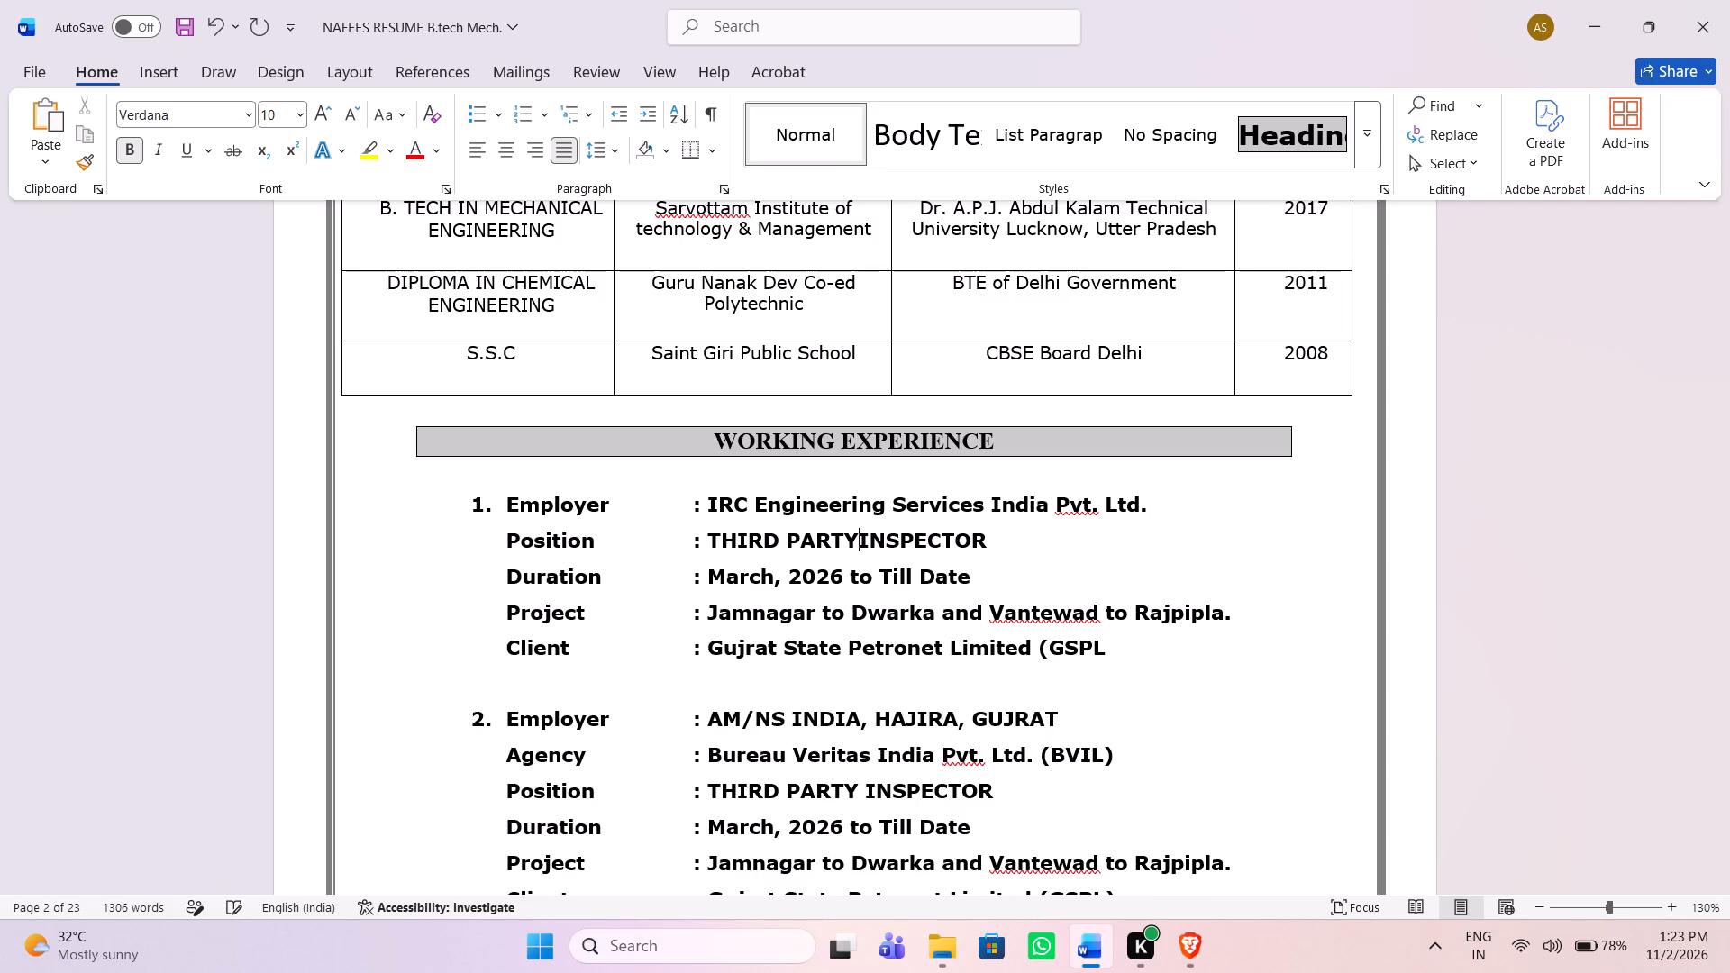
key(BackSpace)
key(BackSpace)
key(BackSpace)
key(BackSpace)
key(BackSpace)
key(BackSpace)
key(BackSpace)
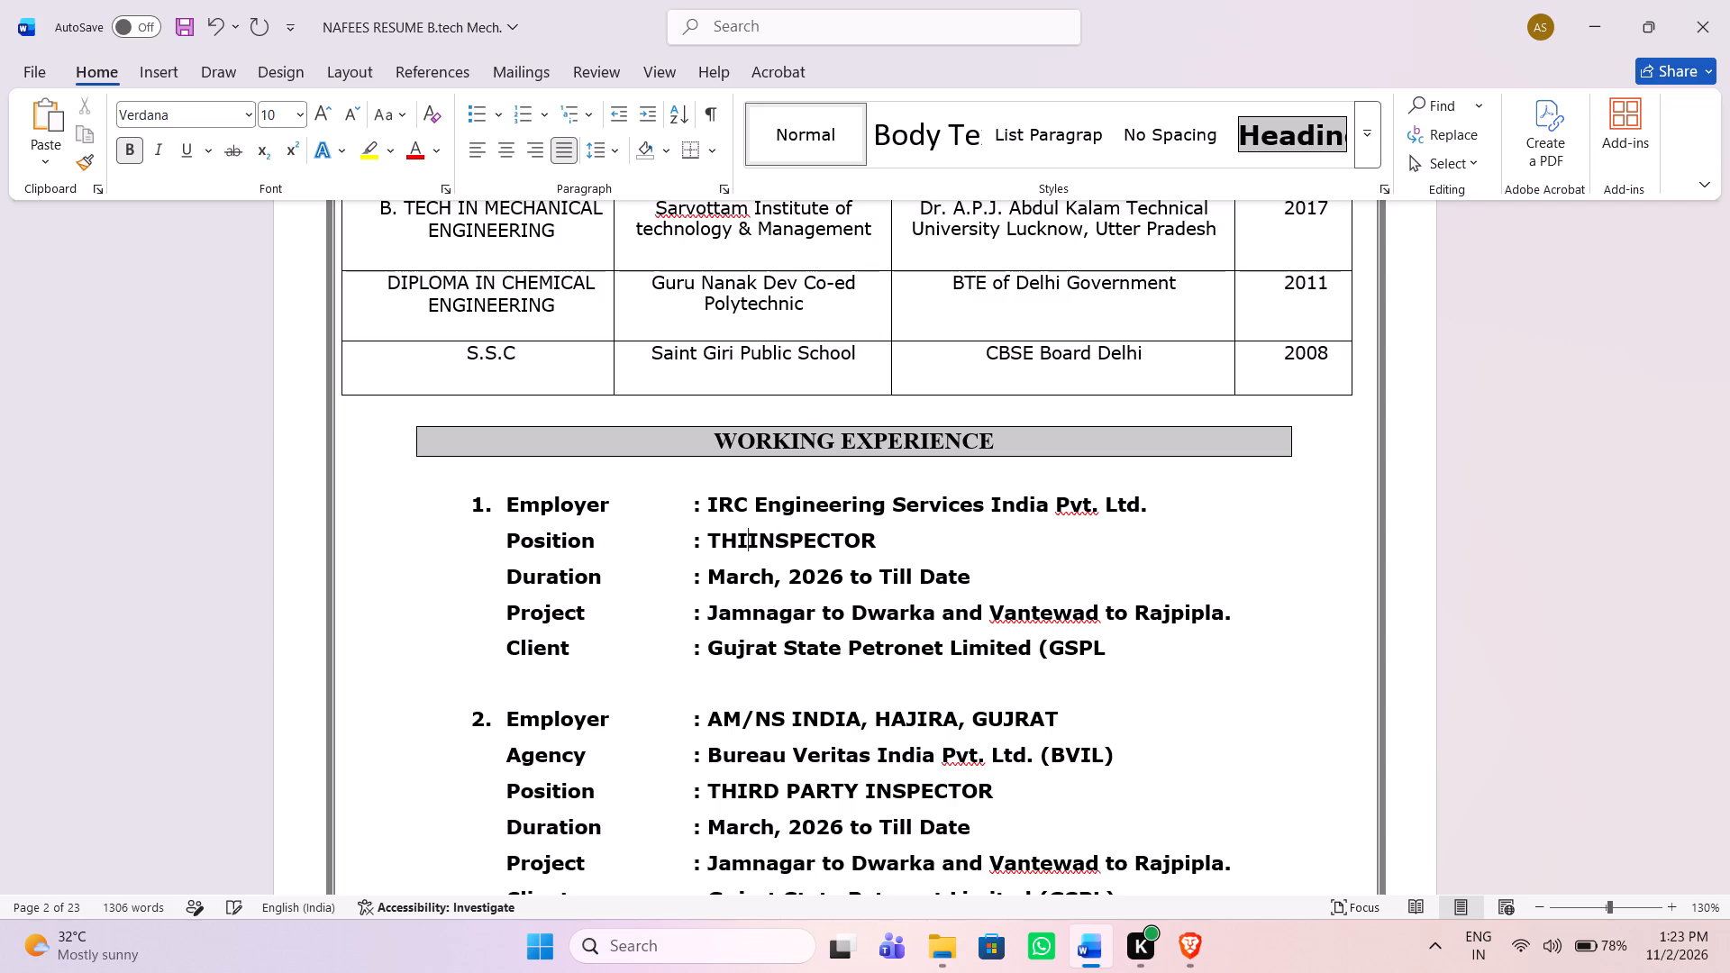
key(BackSpace)
key(BackSpace)
key(BackSpace)
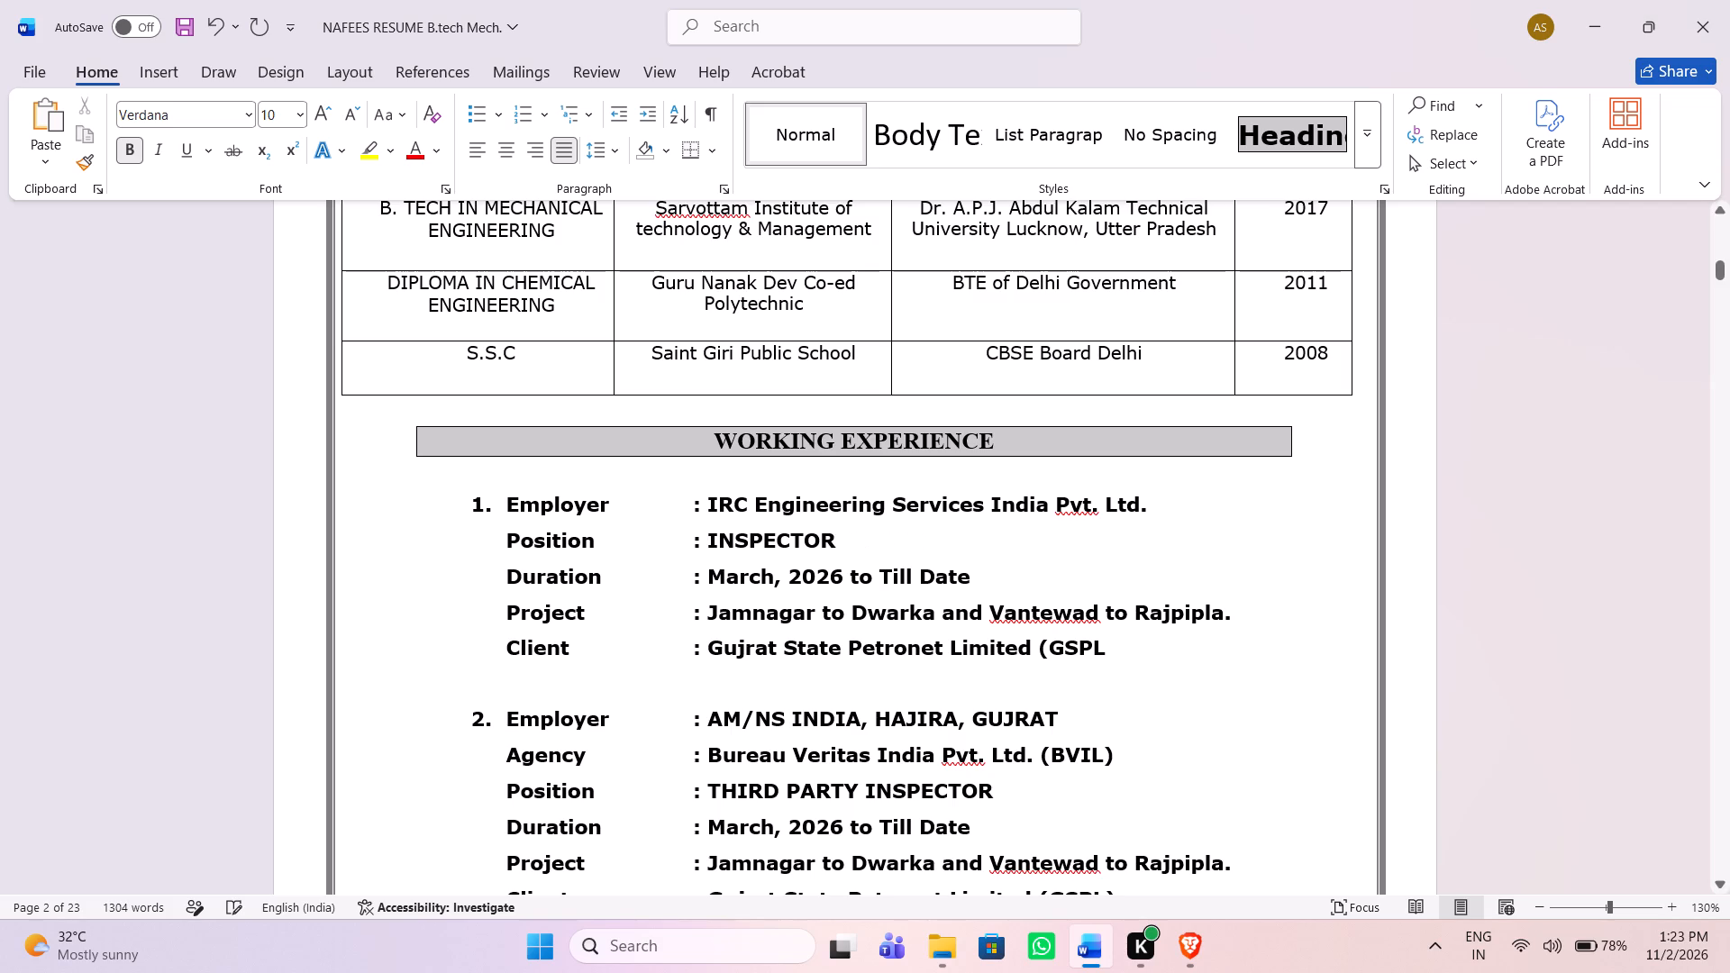
Change the Position value in the first Working Experience entry to "Inspector Engineer".
click(897, 540)
key(space)
key(BackSpace)
key(BackSpace)
key(BackSpace)
key(BackSpace)
key(BackSpace)
key(BackSpace)
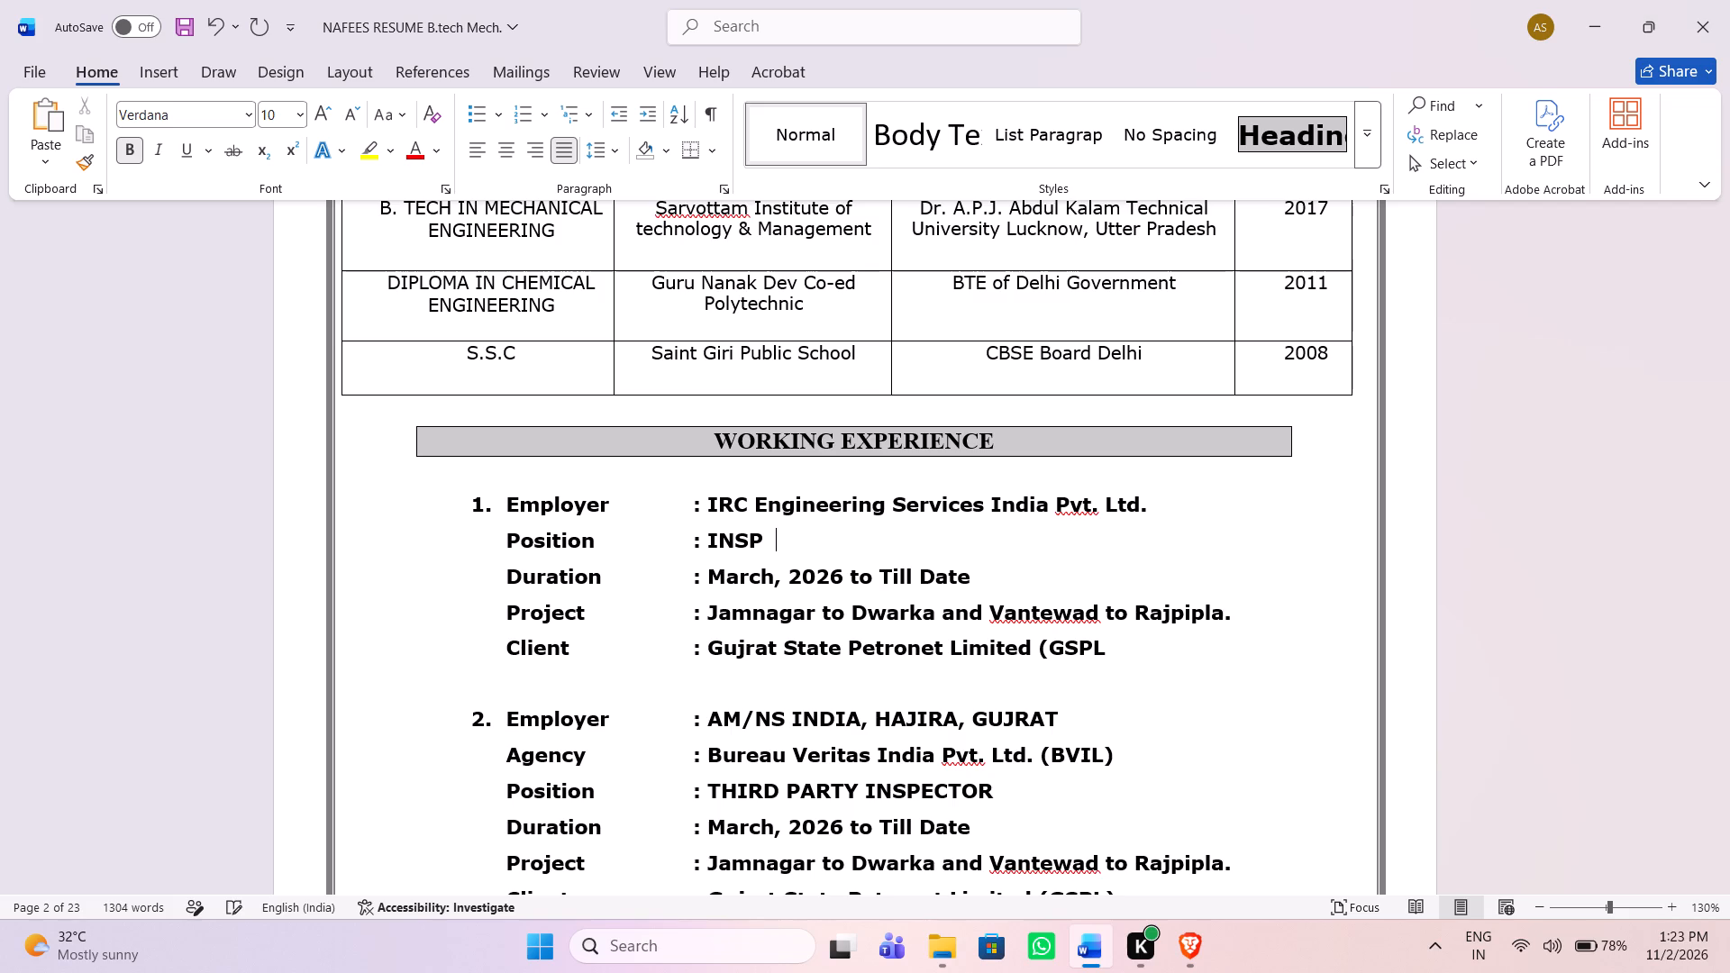
key(BackSpace)
key(BackSpace)
key(BackSpace)
key(n)
text(spector)
key(space)
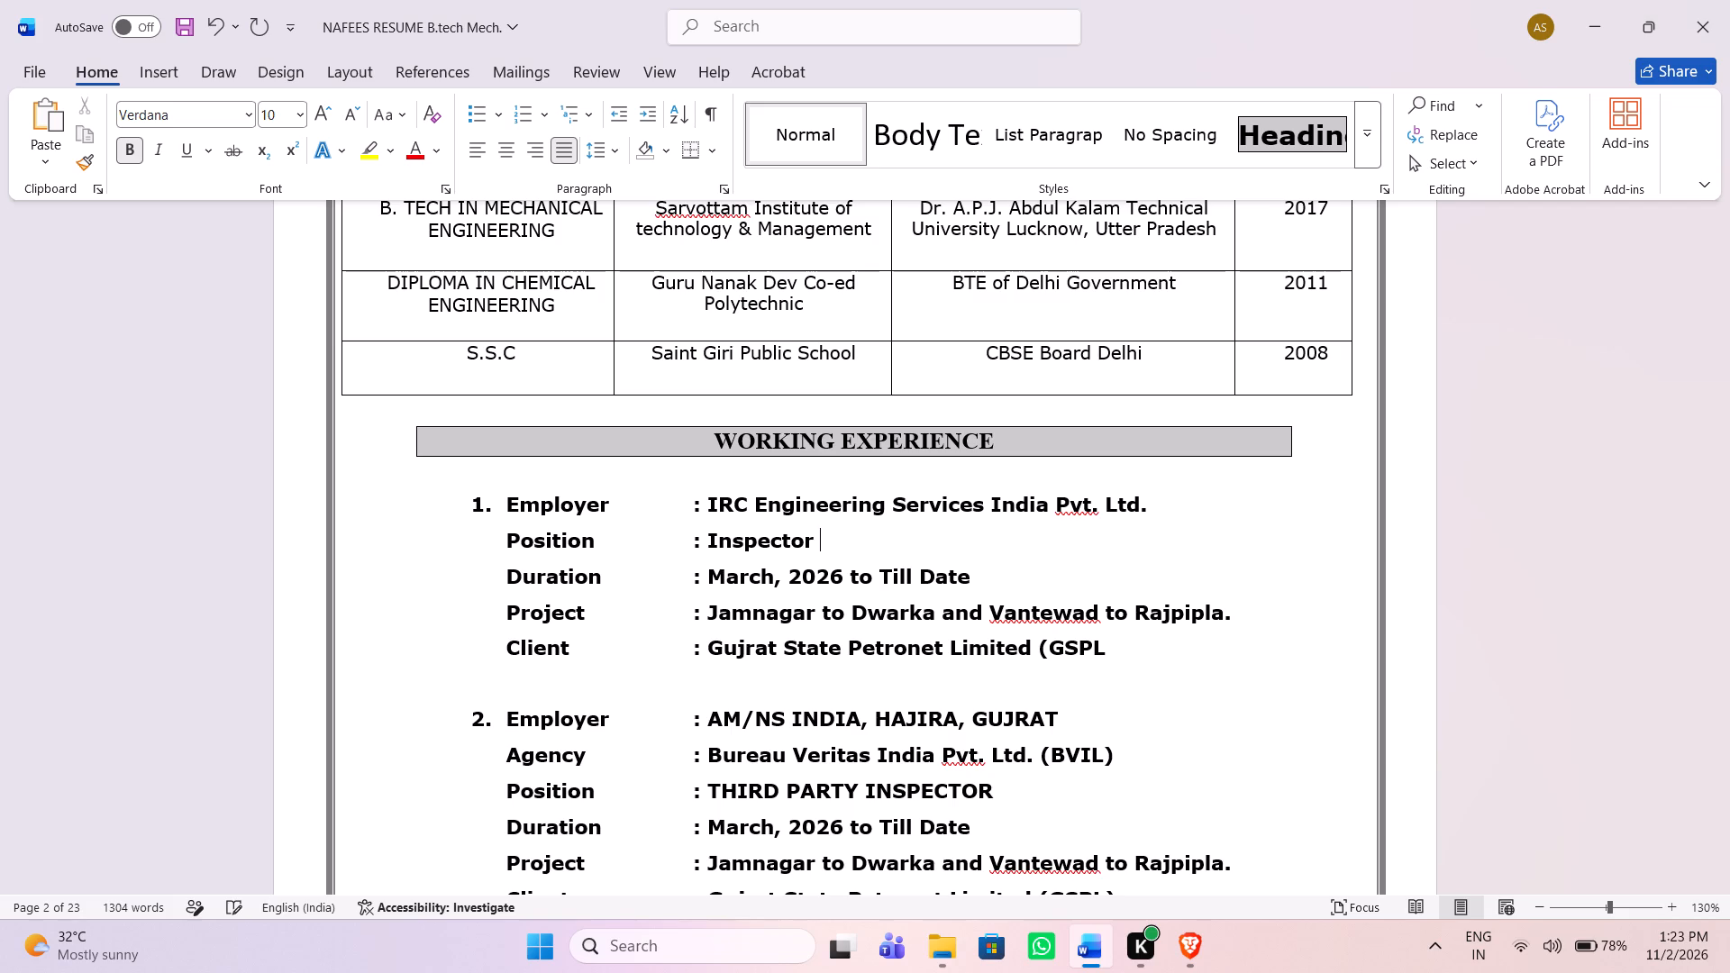
key(shift+e)
text(ngineer)
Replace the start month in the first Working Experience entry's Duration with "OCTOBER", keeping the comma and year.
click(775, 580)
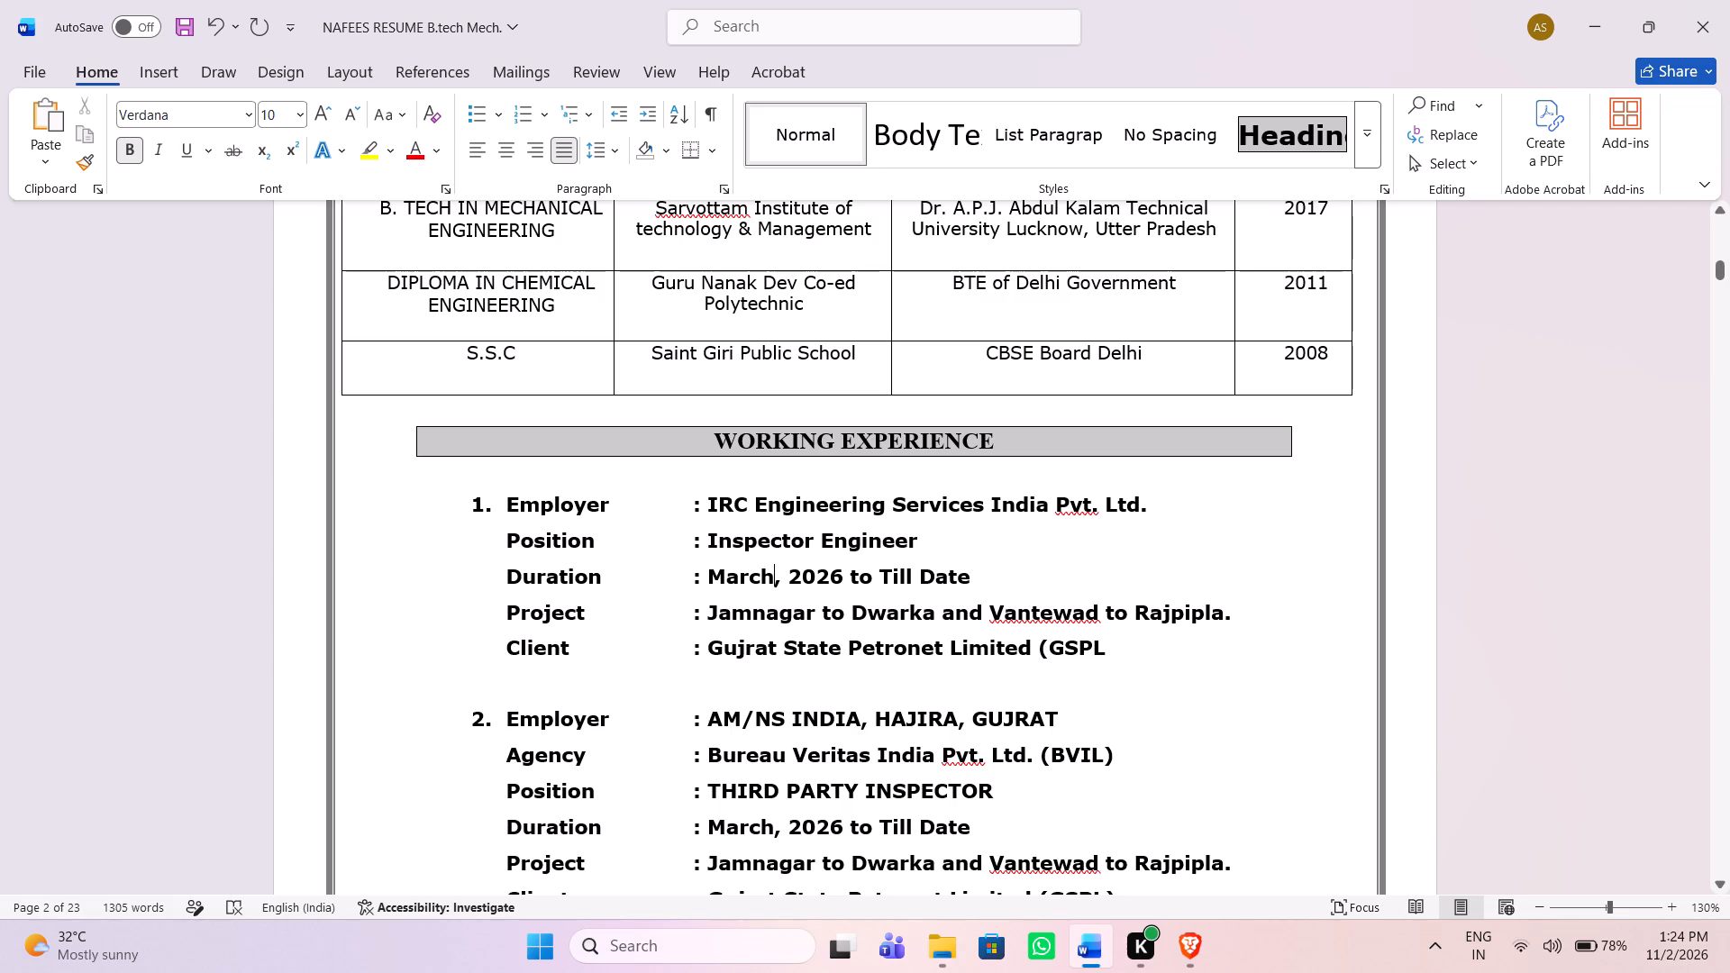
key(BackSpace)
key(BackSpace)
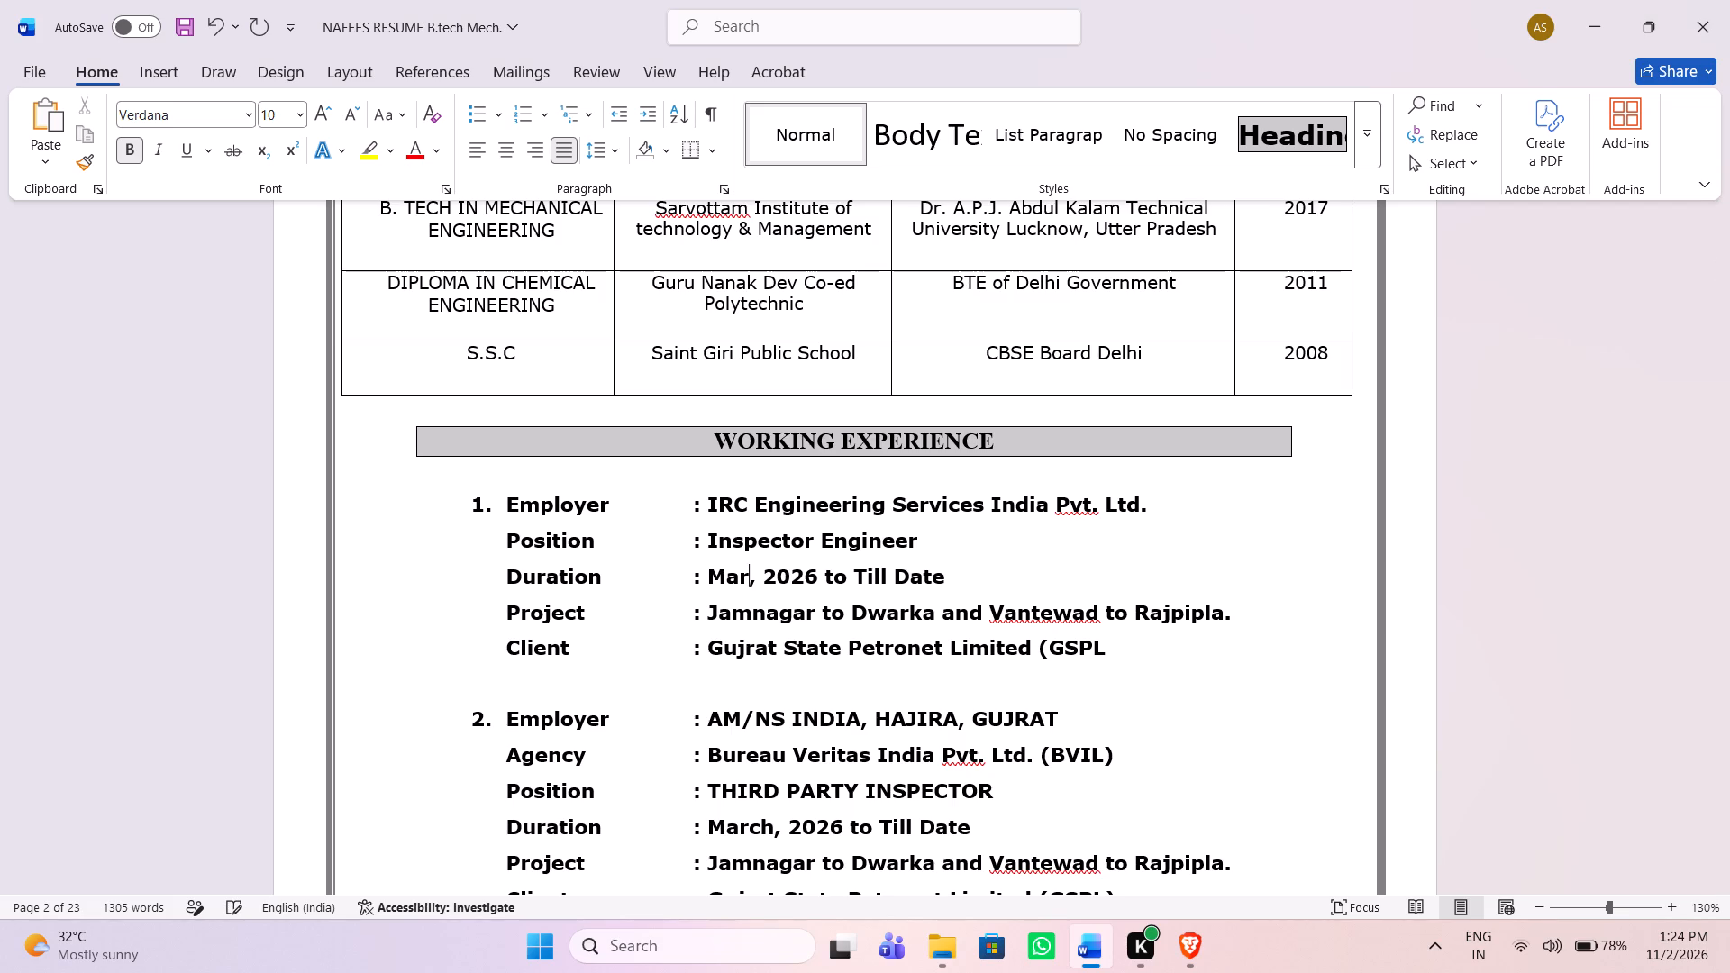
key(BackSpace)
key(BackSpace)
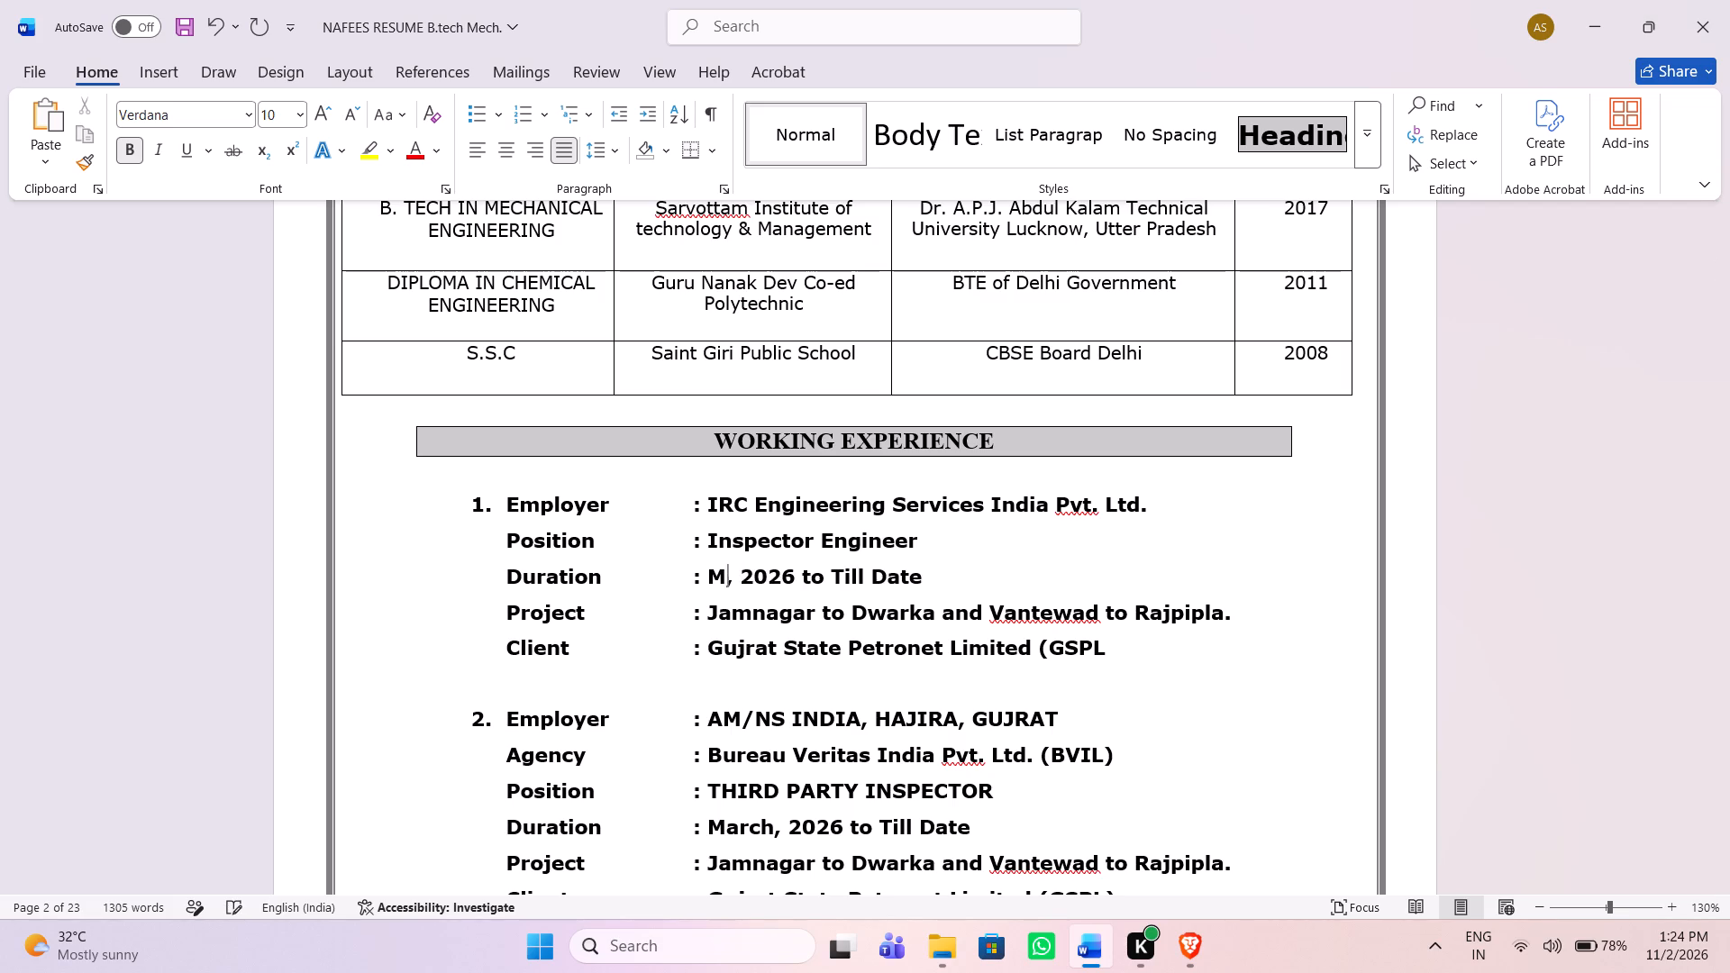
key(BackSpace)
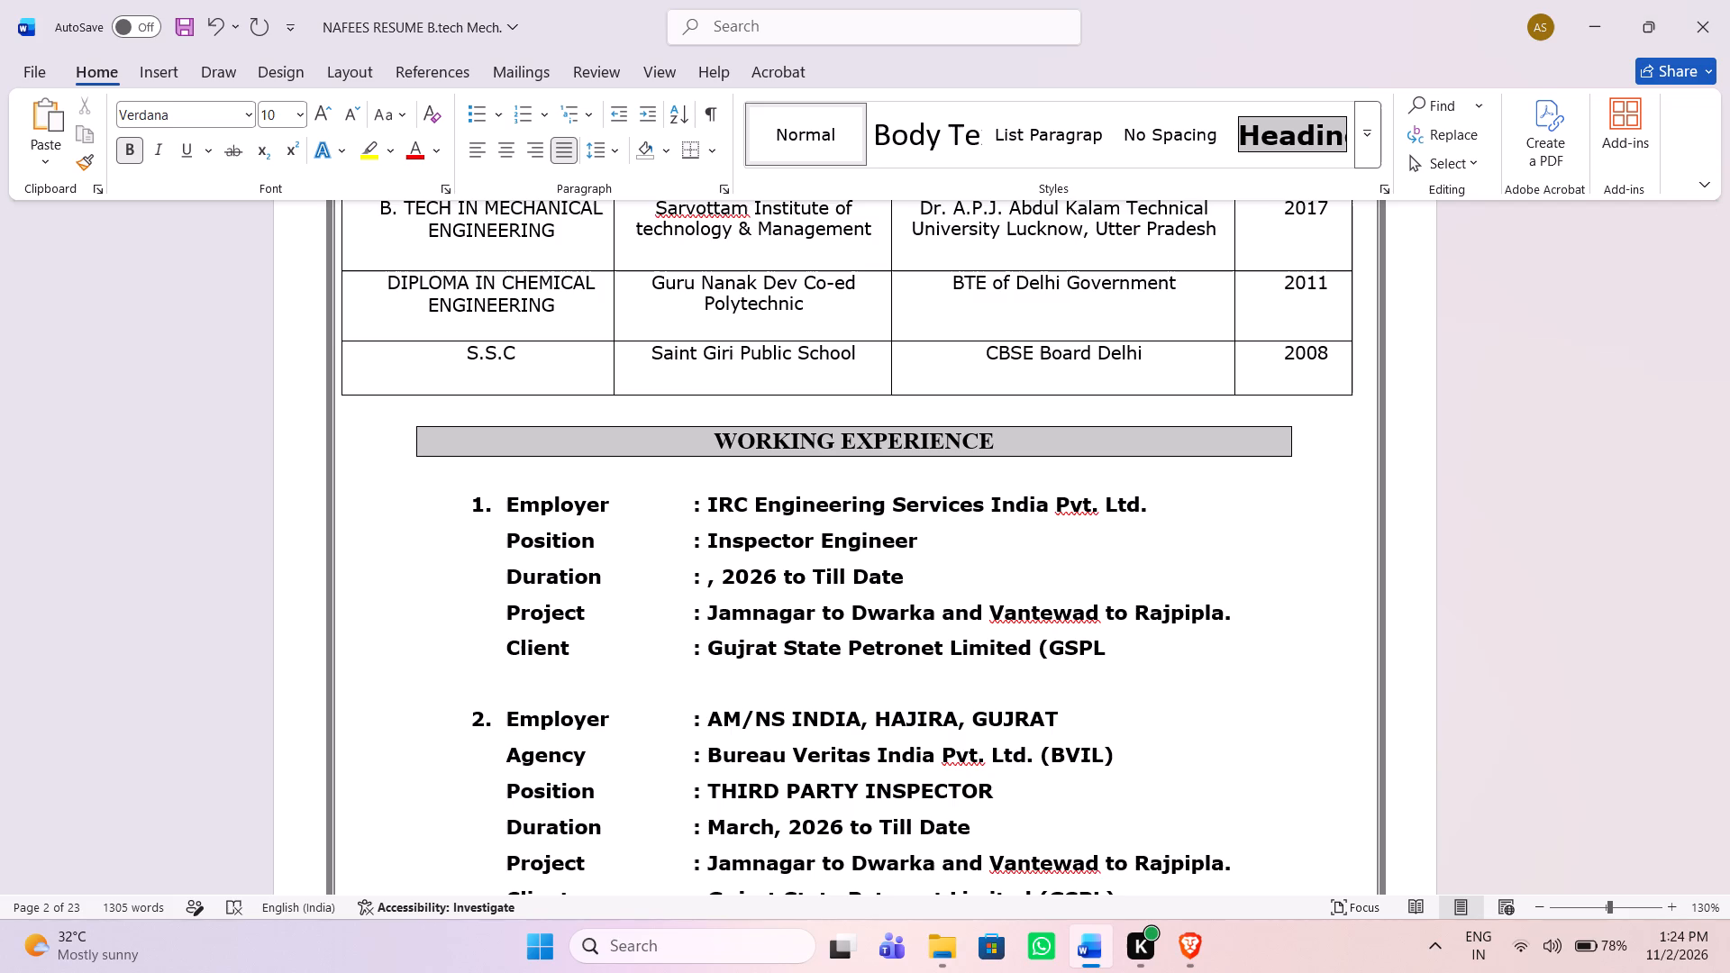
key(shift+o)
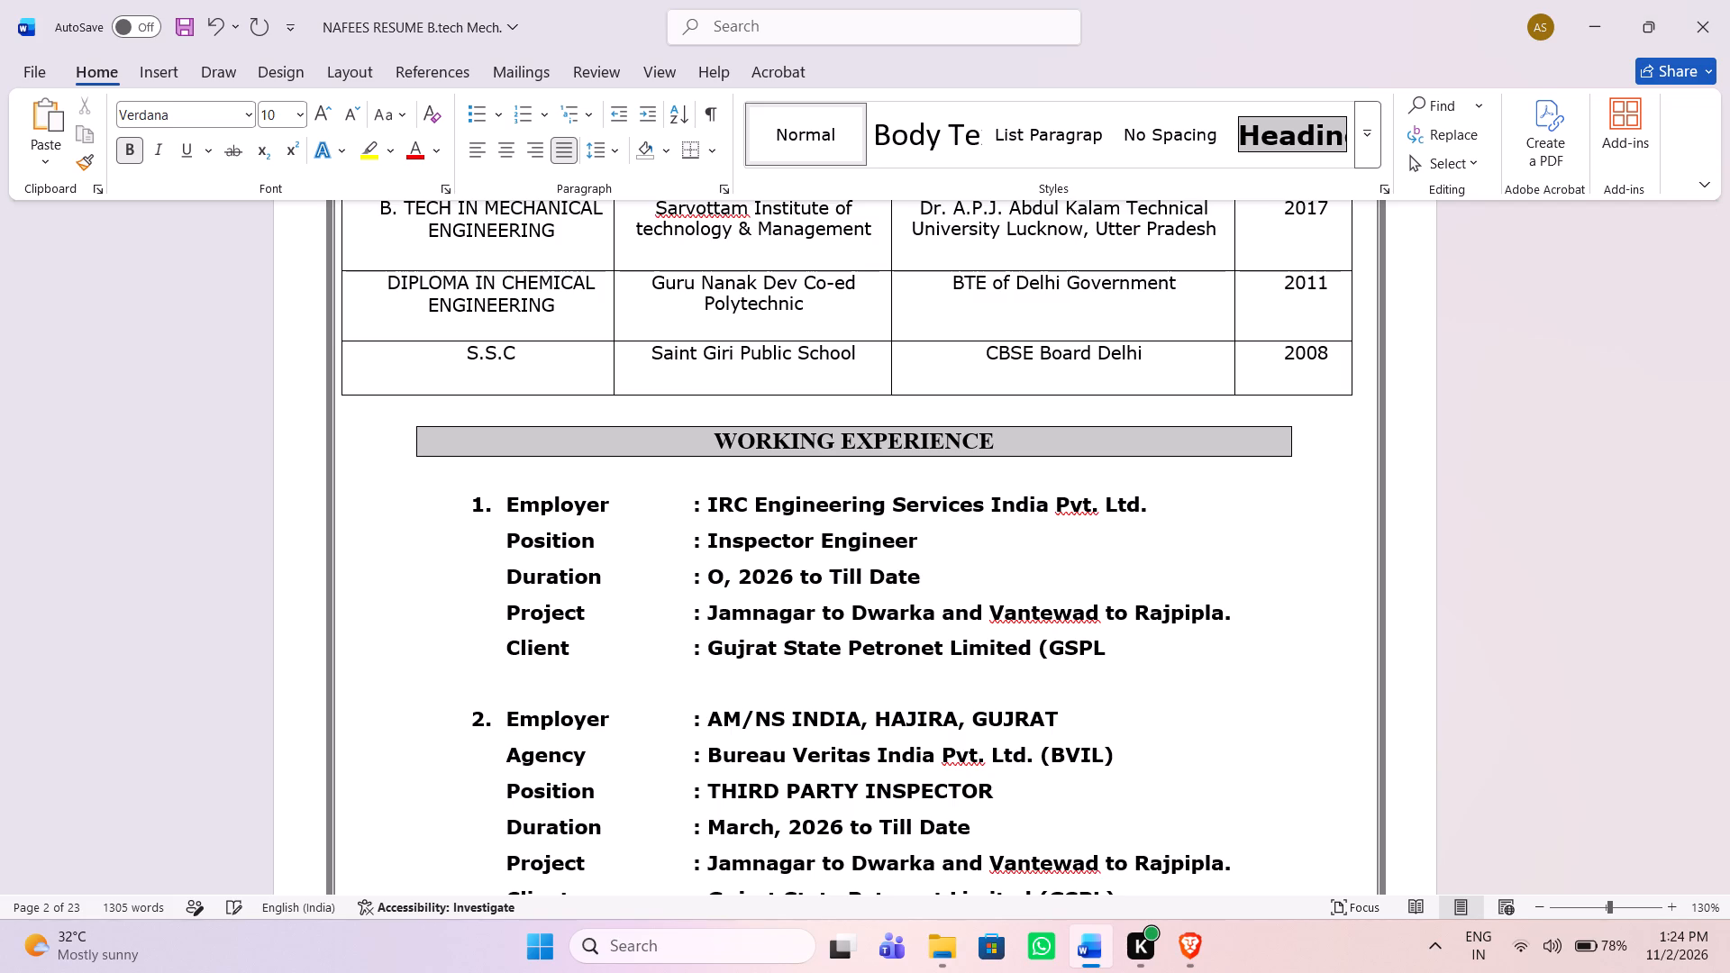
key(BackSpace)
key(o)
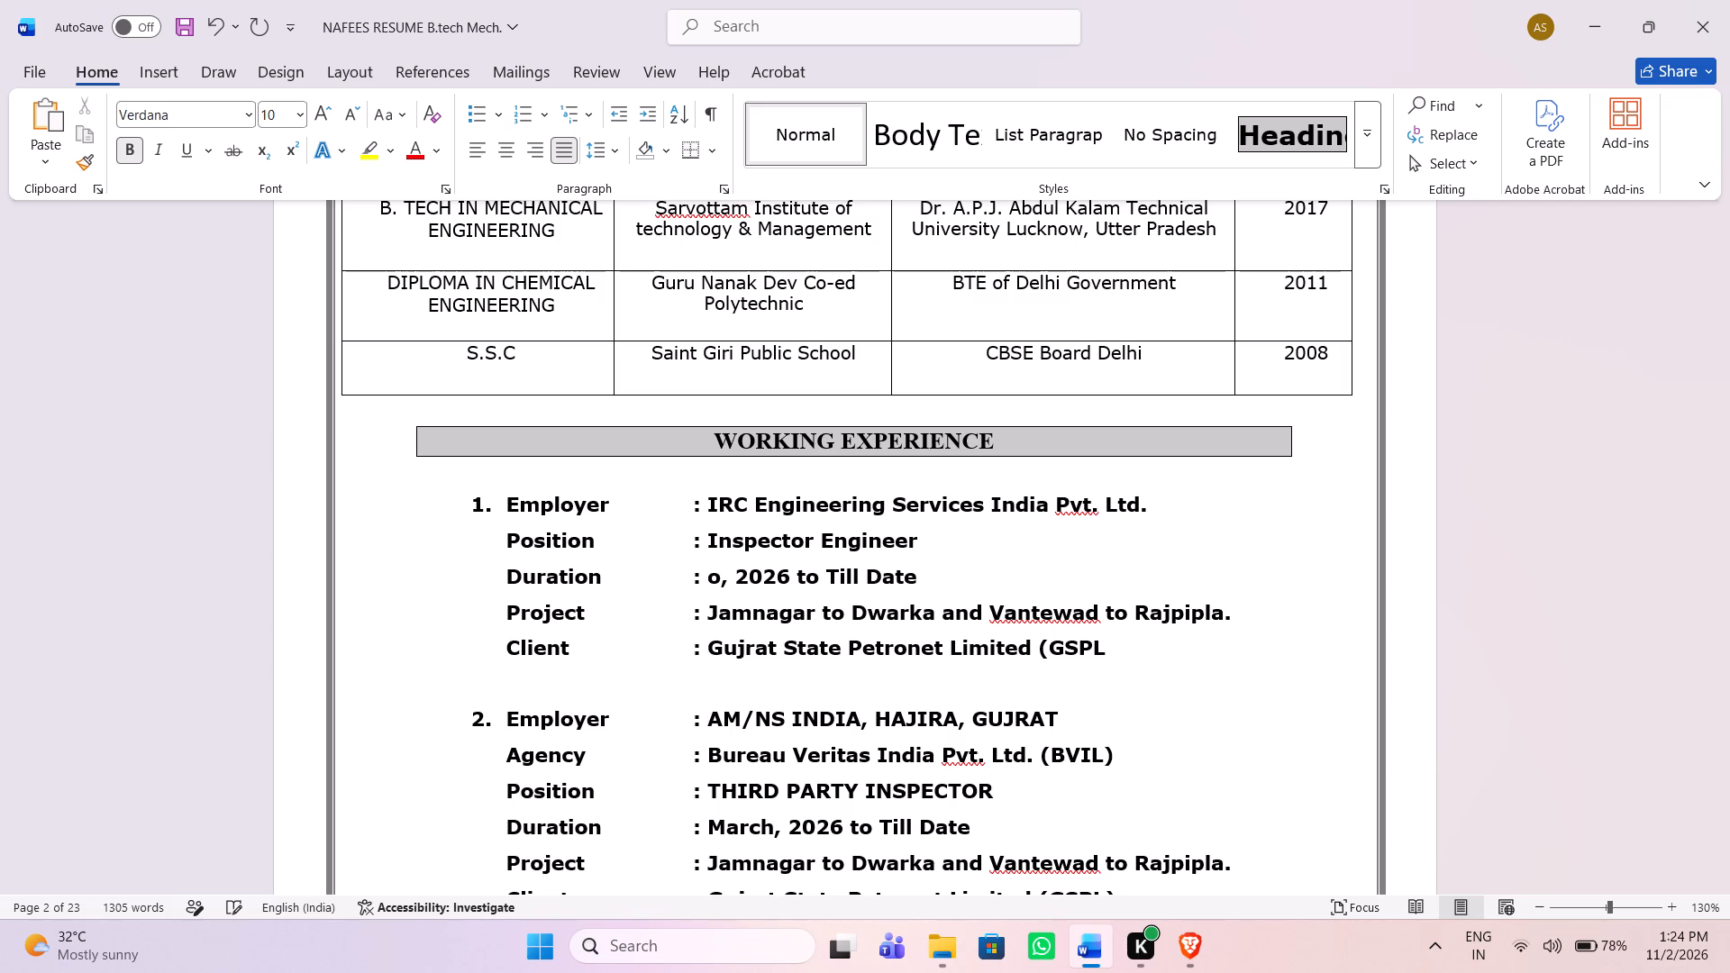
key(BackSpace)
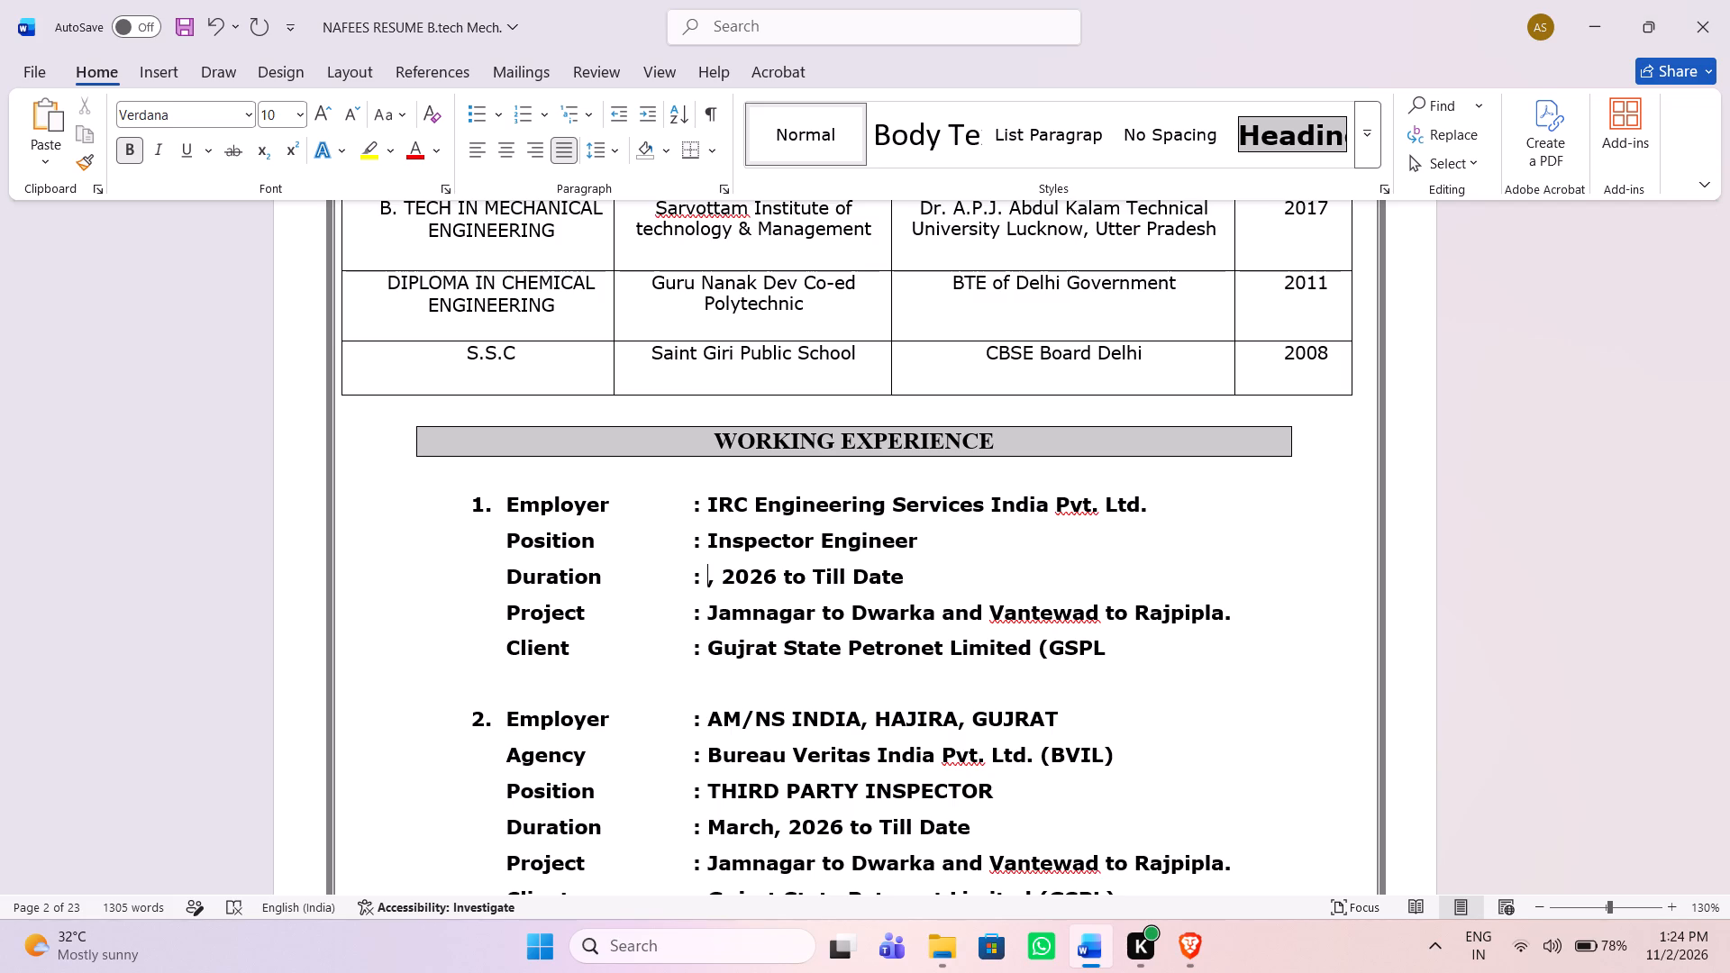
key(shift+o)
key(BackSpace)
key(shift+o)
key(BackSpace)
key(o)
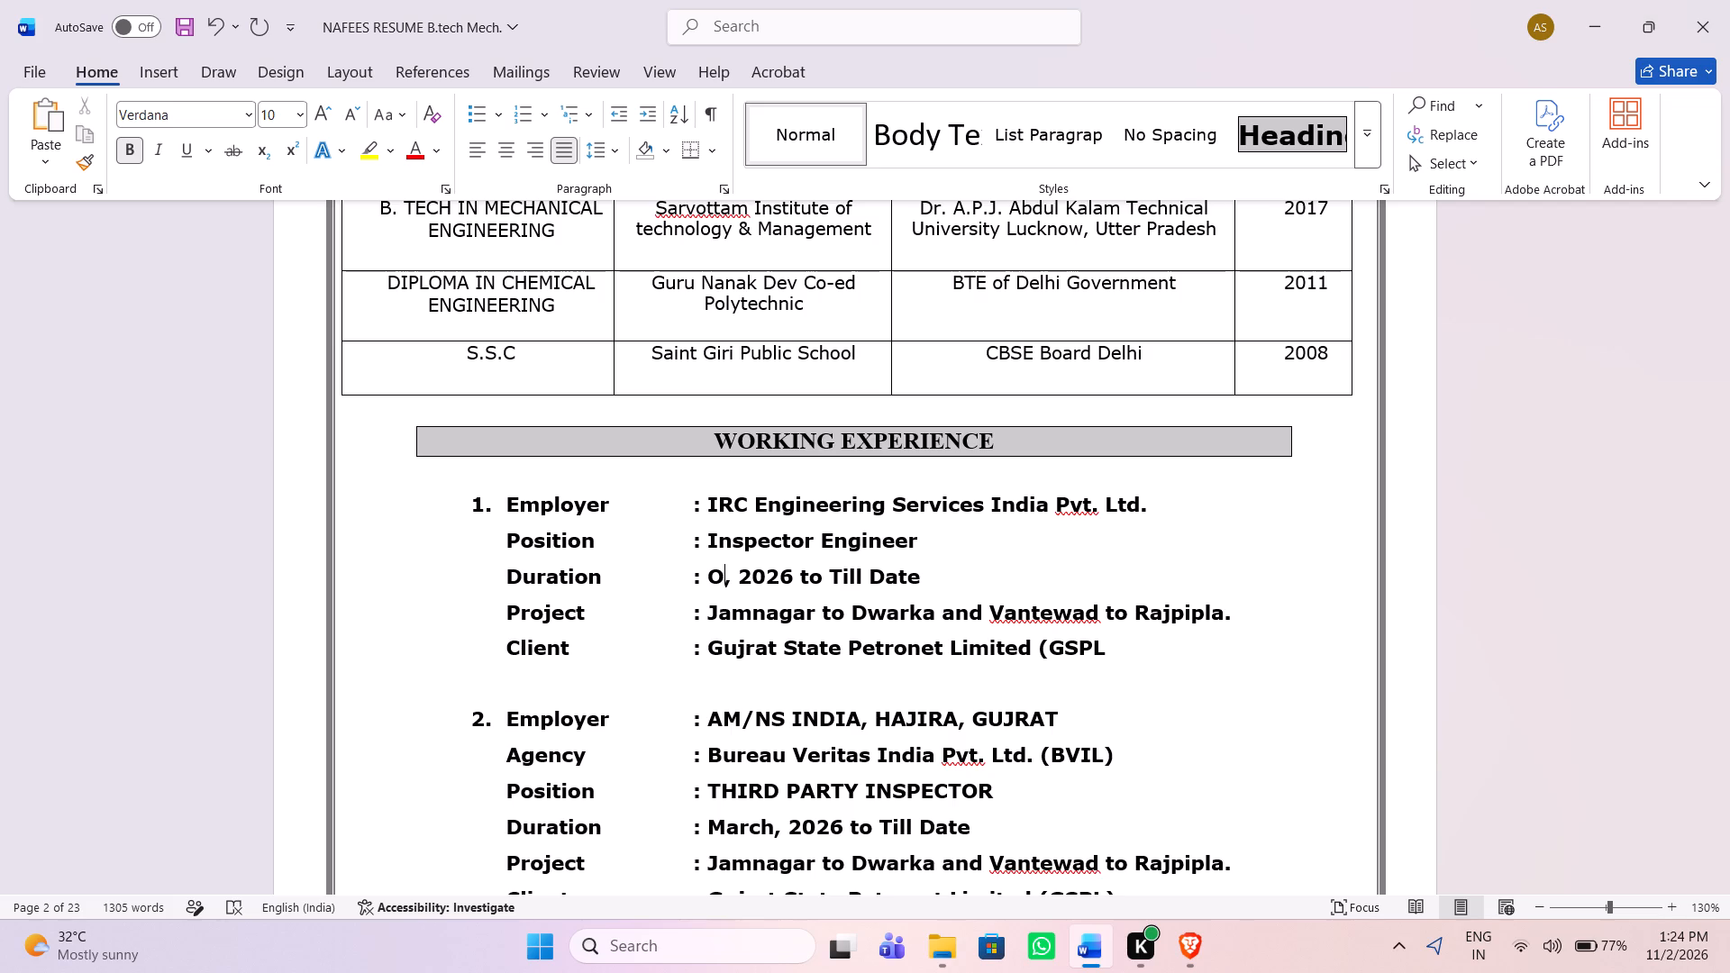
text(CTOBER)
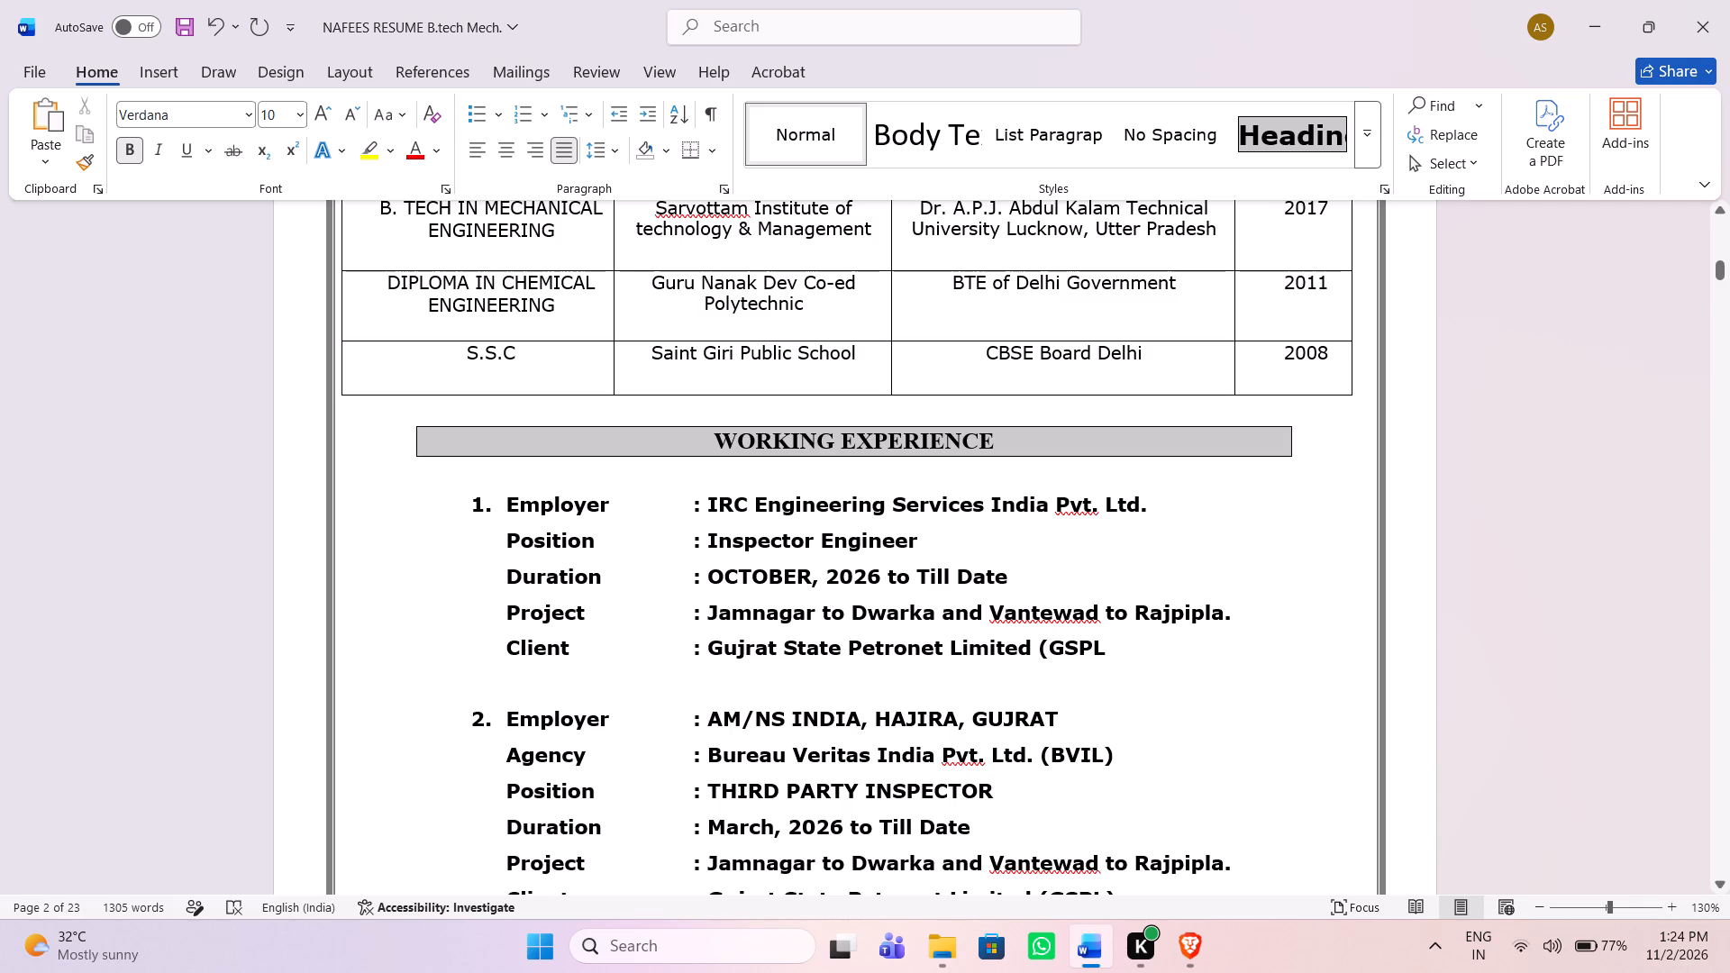
Delete "Till Date" from the Duration value of the second Working Experience entry, keeping "March, 2026 to".
click(974, 834)
key(BackSpace)
key(BackSpace)
key(BackSpace)
key(BackSpace)
key(BackSpace)
key(BackSpace)
key(BackSpace)
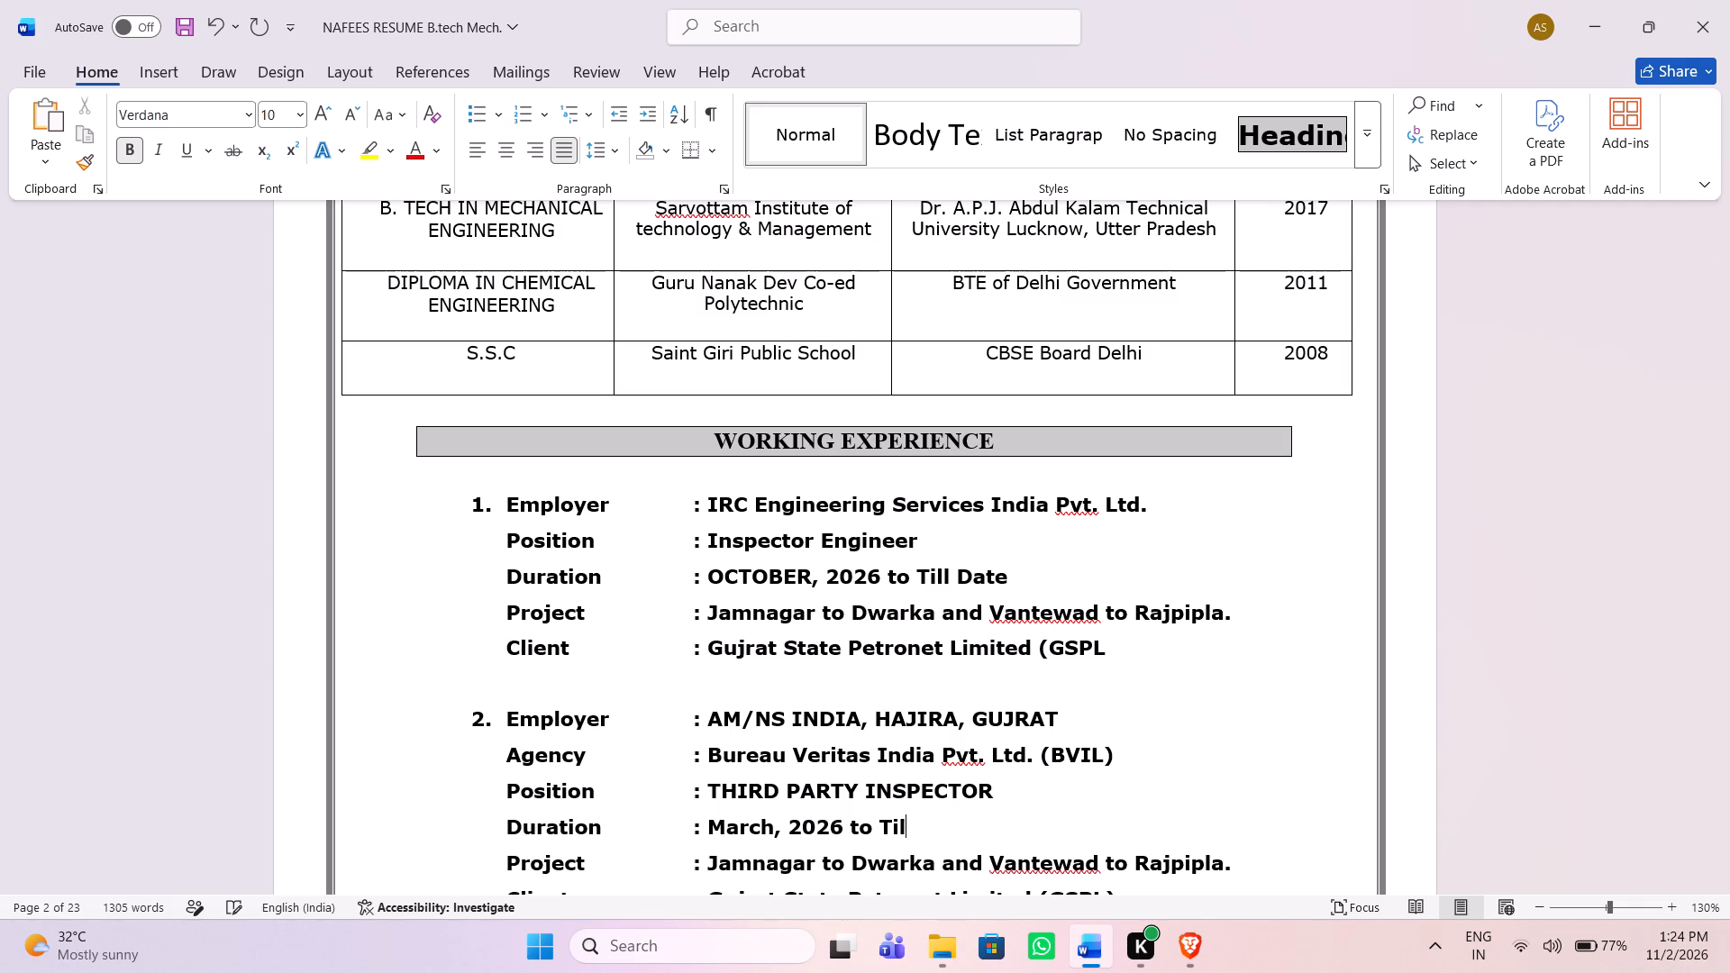
key(BackSpace)
key(BackSpace)
Replace the start month in the first Working Experience entry's Duration with "November", so it reads "November, 2026 to Till Date".
click(812, 580)
key(BackSpace)
key(BackSpace)
key(BackSpace)
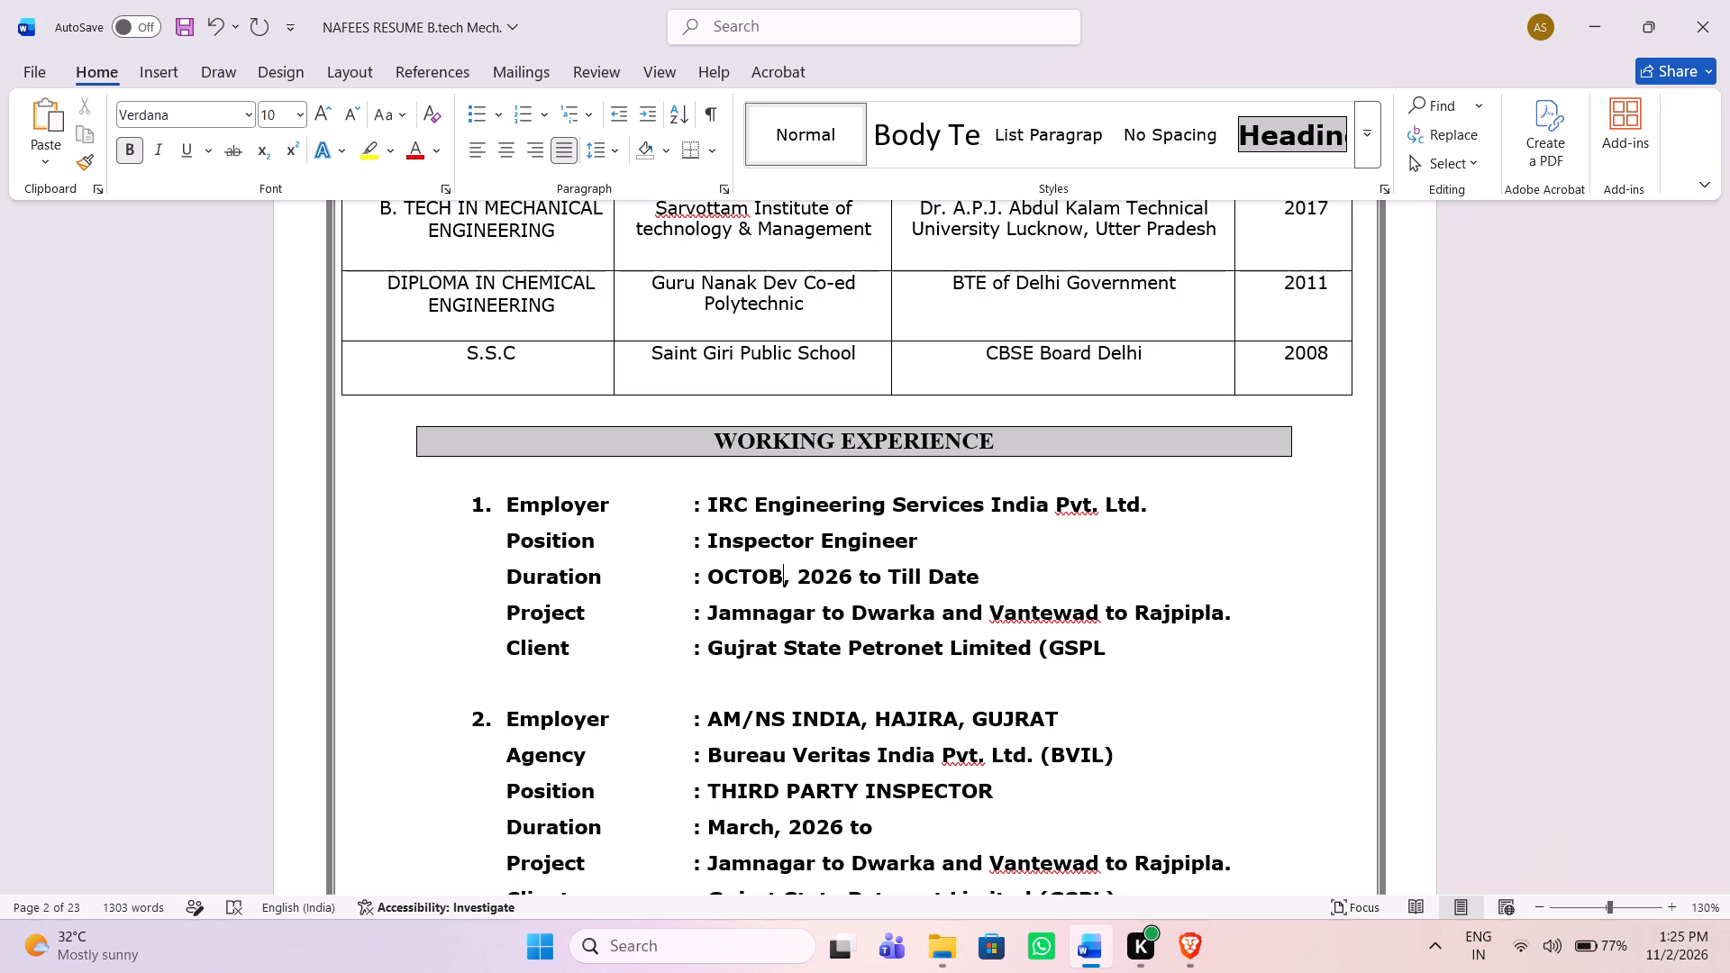
key(BackSpace)
key(BackSpace)
key(BackSpace)
key(BackSpace)
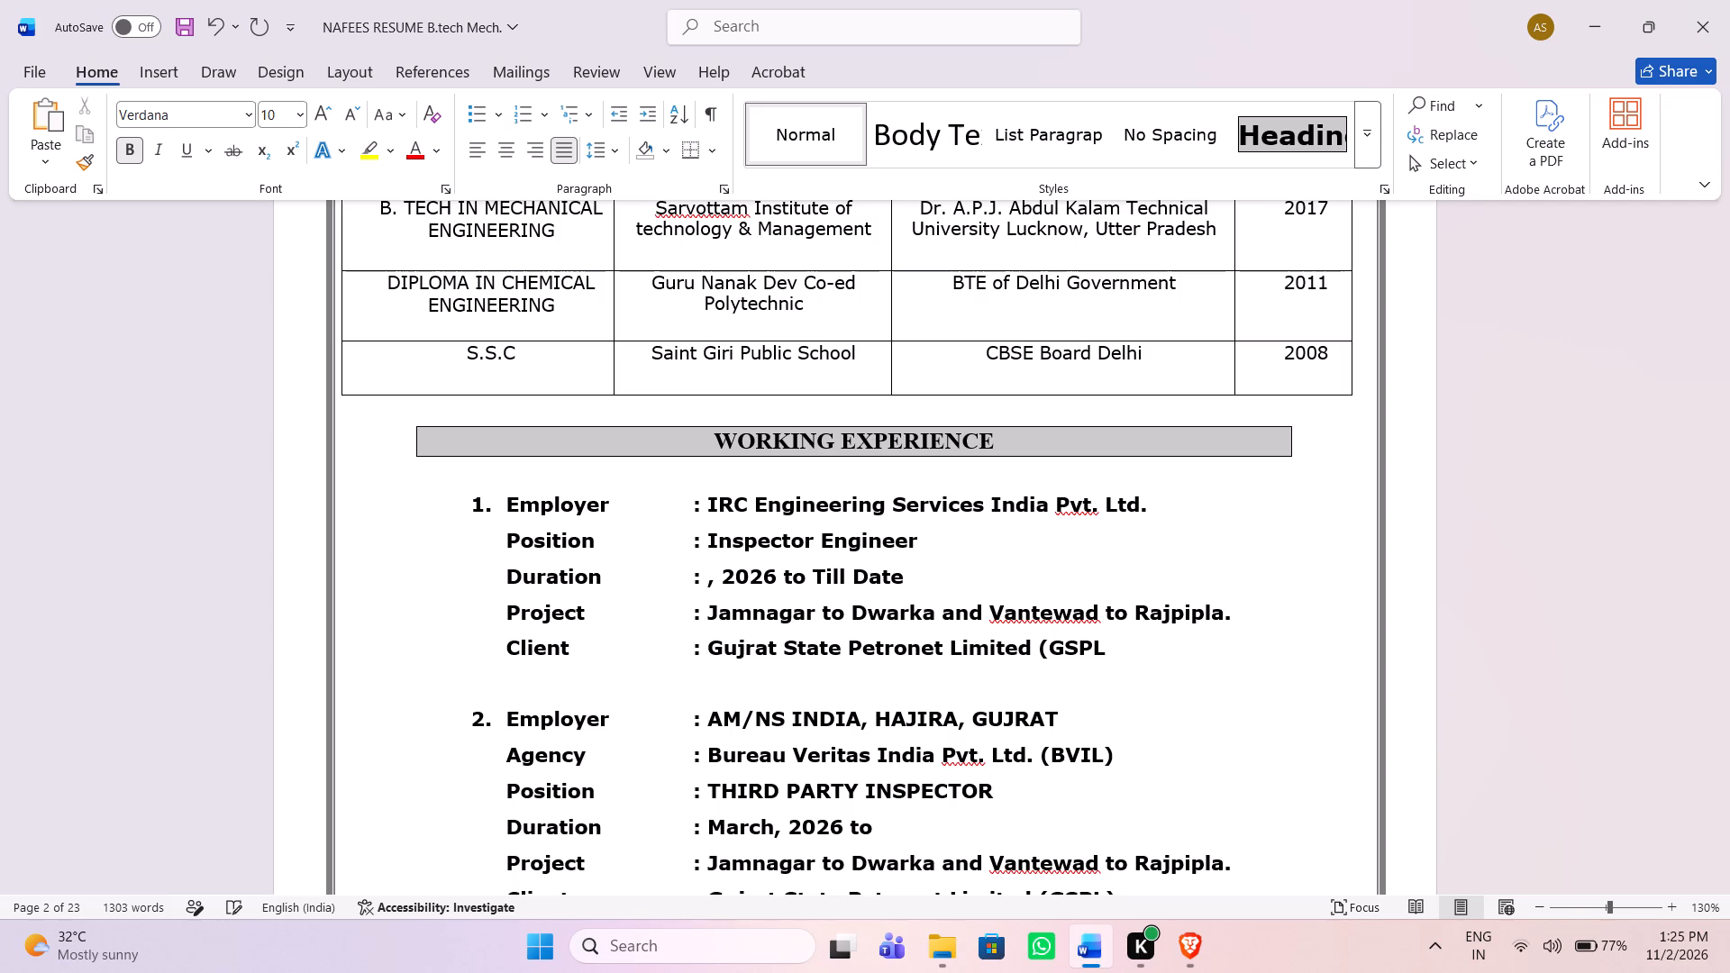
text(nO)
text(VEMBER)
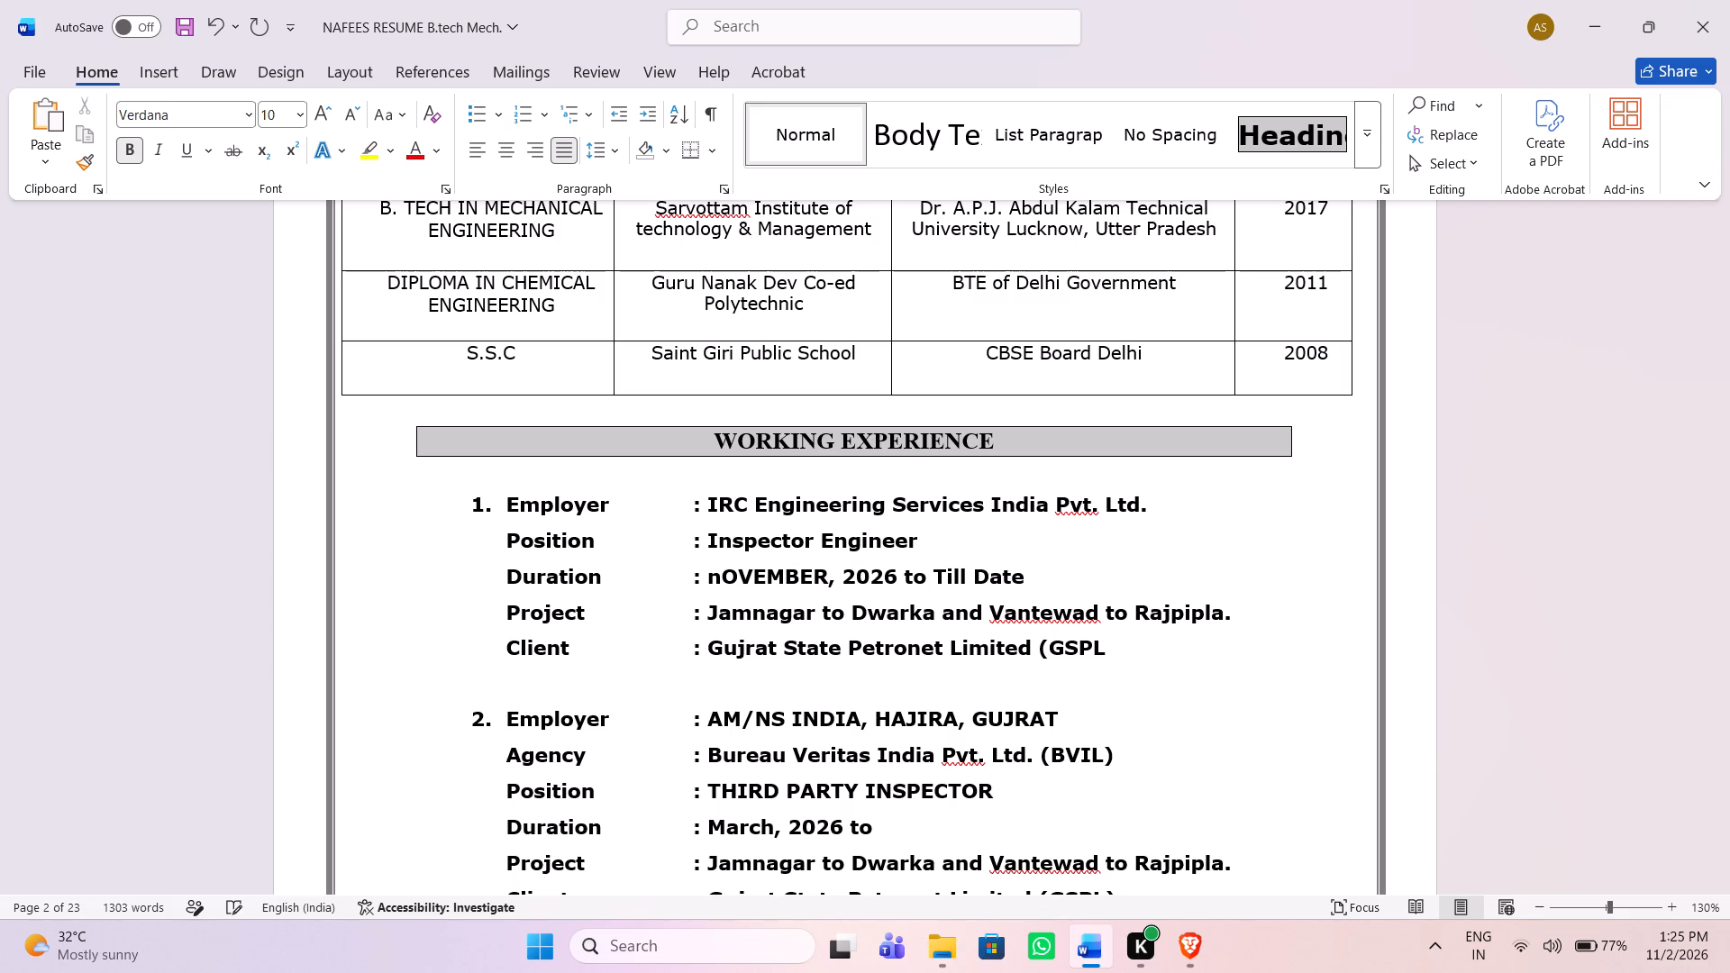
key(BackSpace)
key(BackSpace)
key(BackSpace)
key(BackSpace)
key(BackSpace)
key(BackSpace)
key(BackSpace)
key(BackSpace)
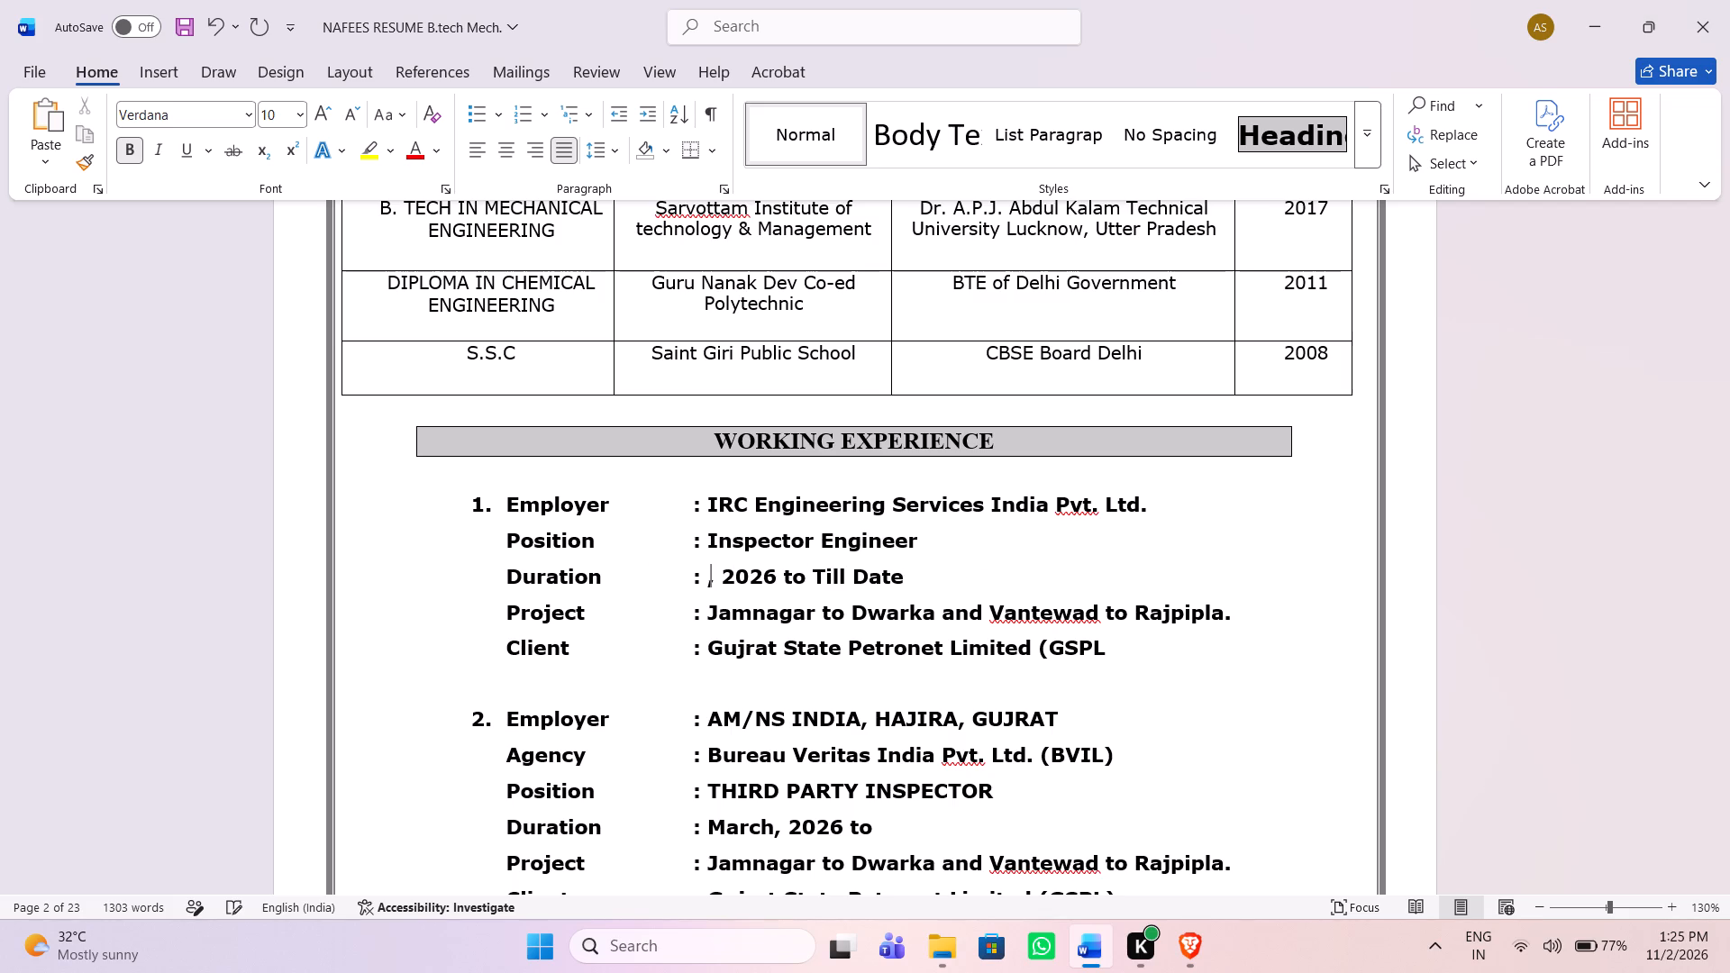
key(BackSpace)
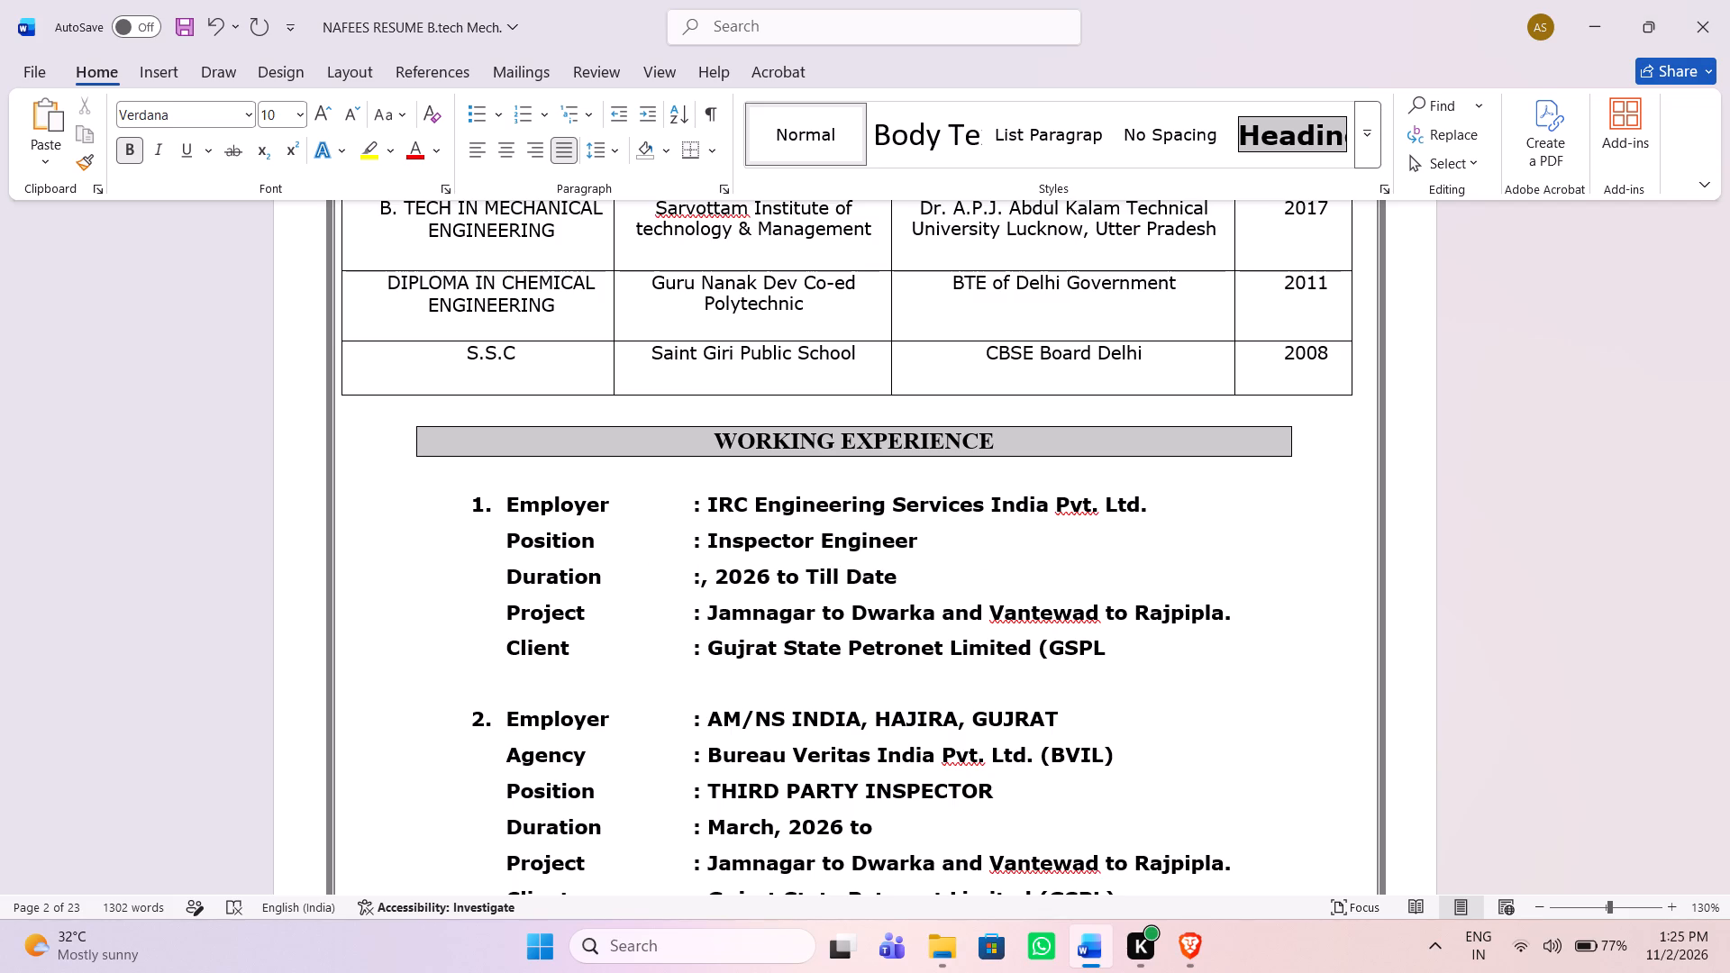
key(space)
key(Tab)
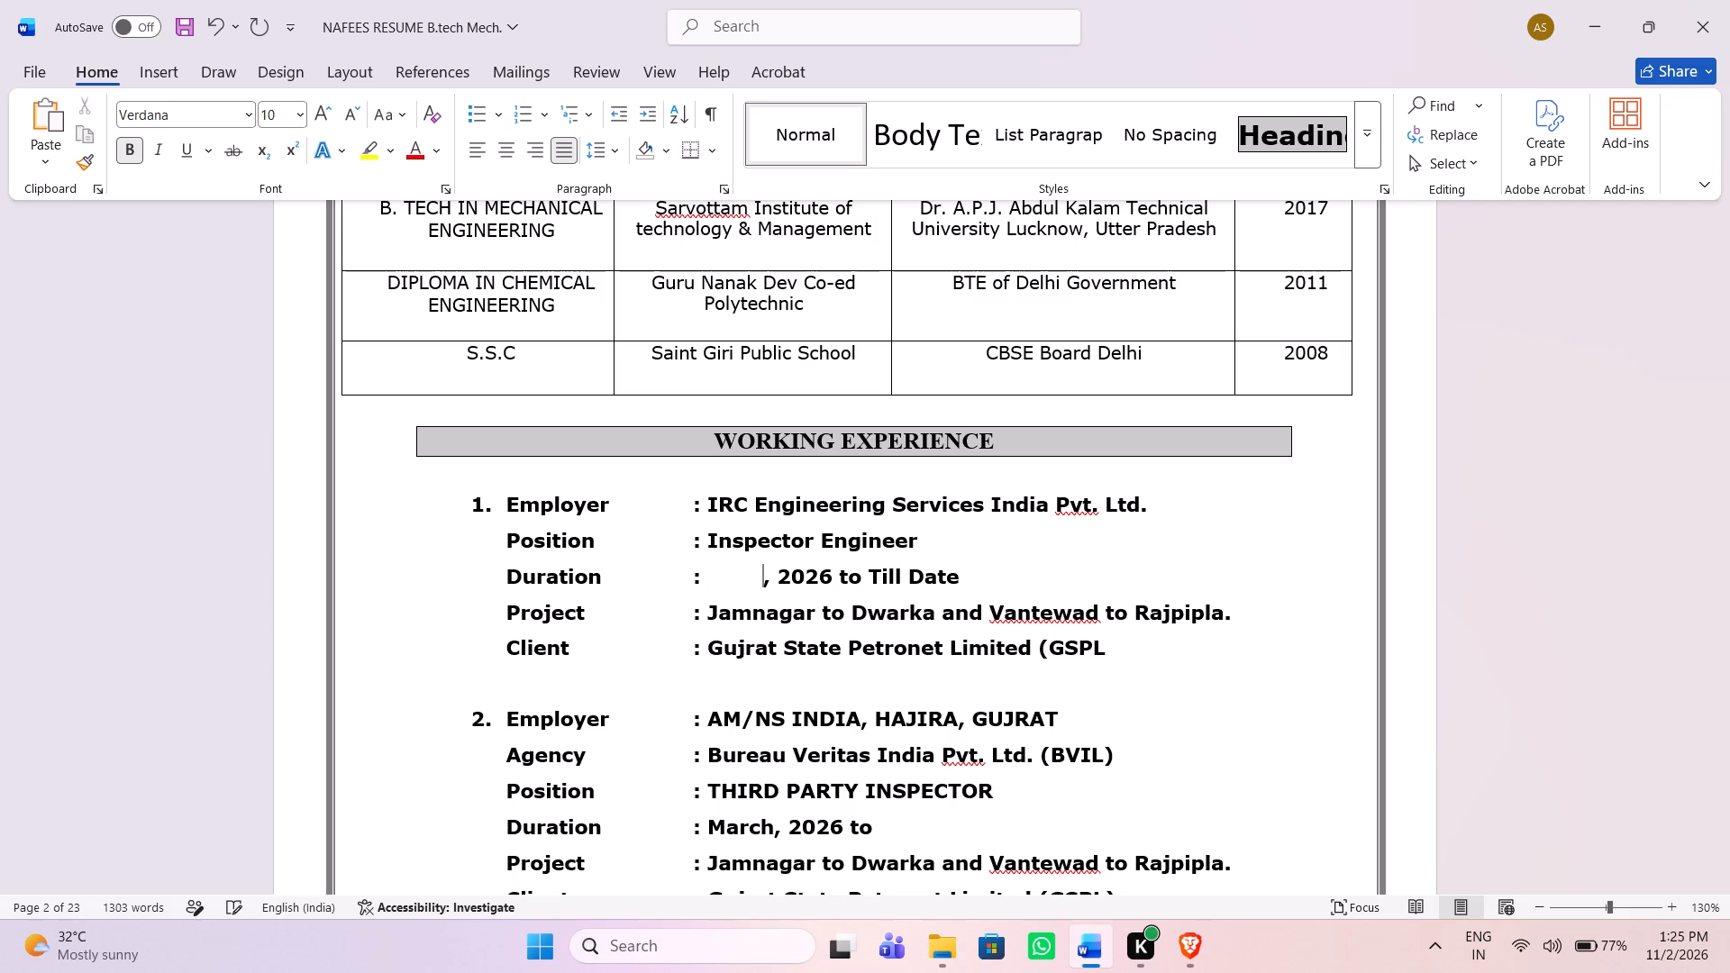
key(BackSpace)
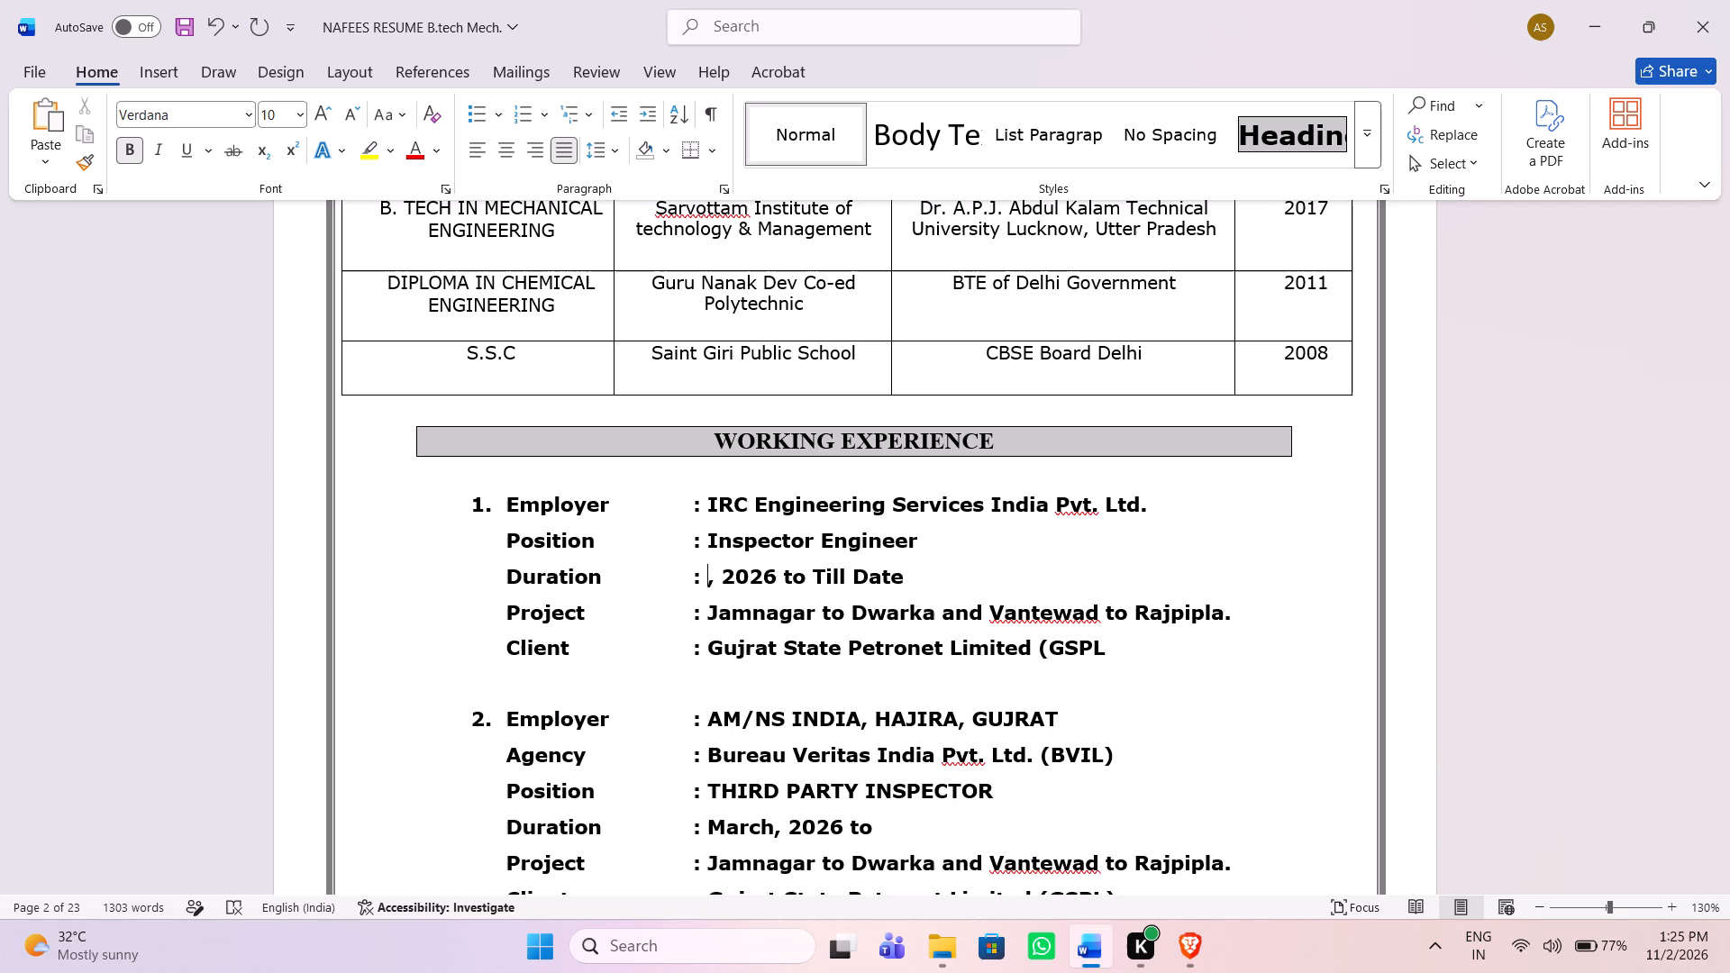
key(shift+n)
key(o)
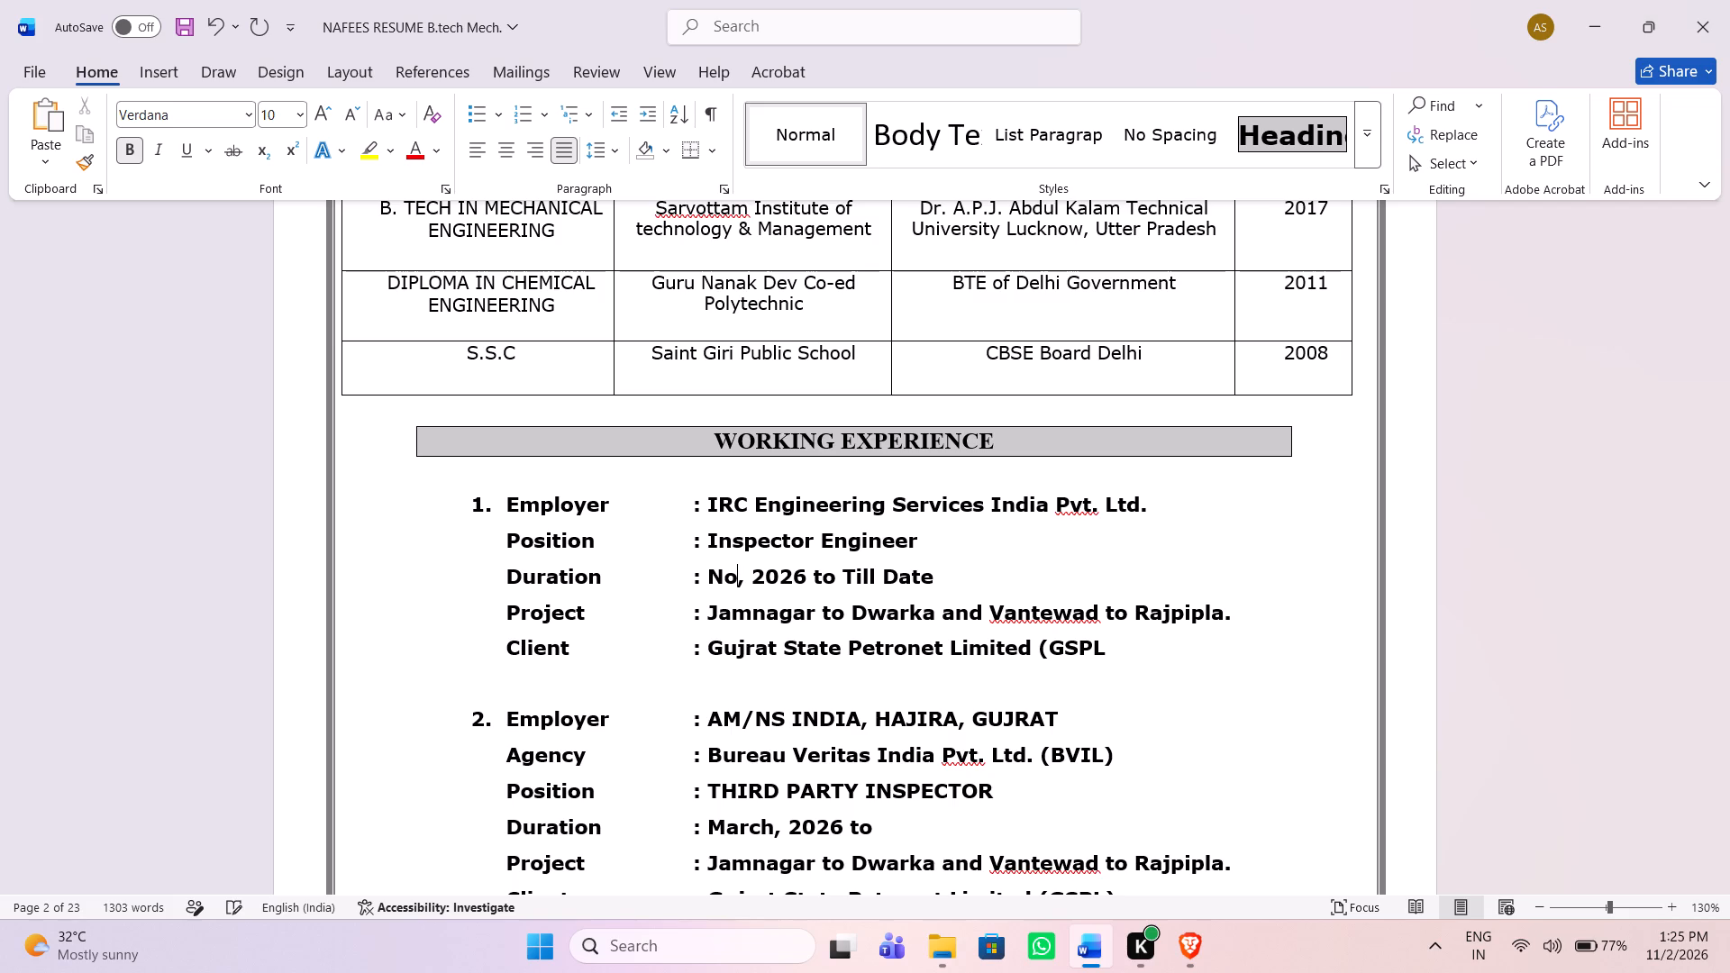
text(ve)
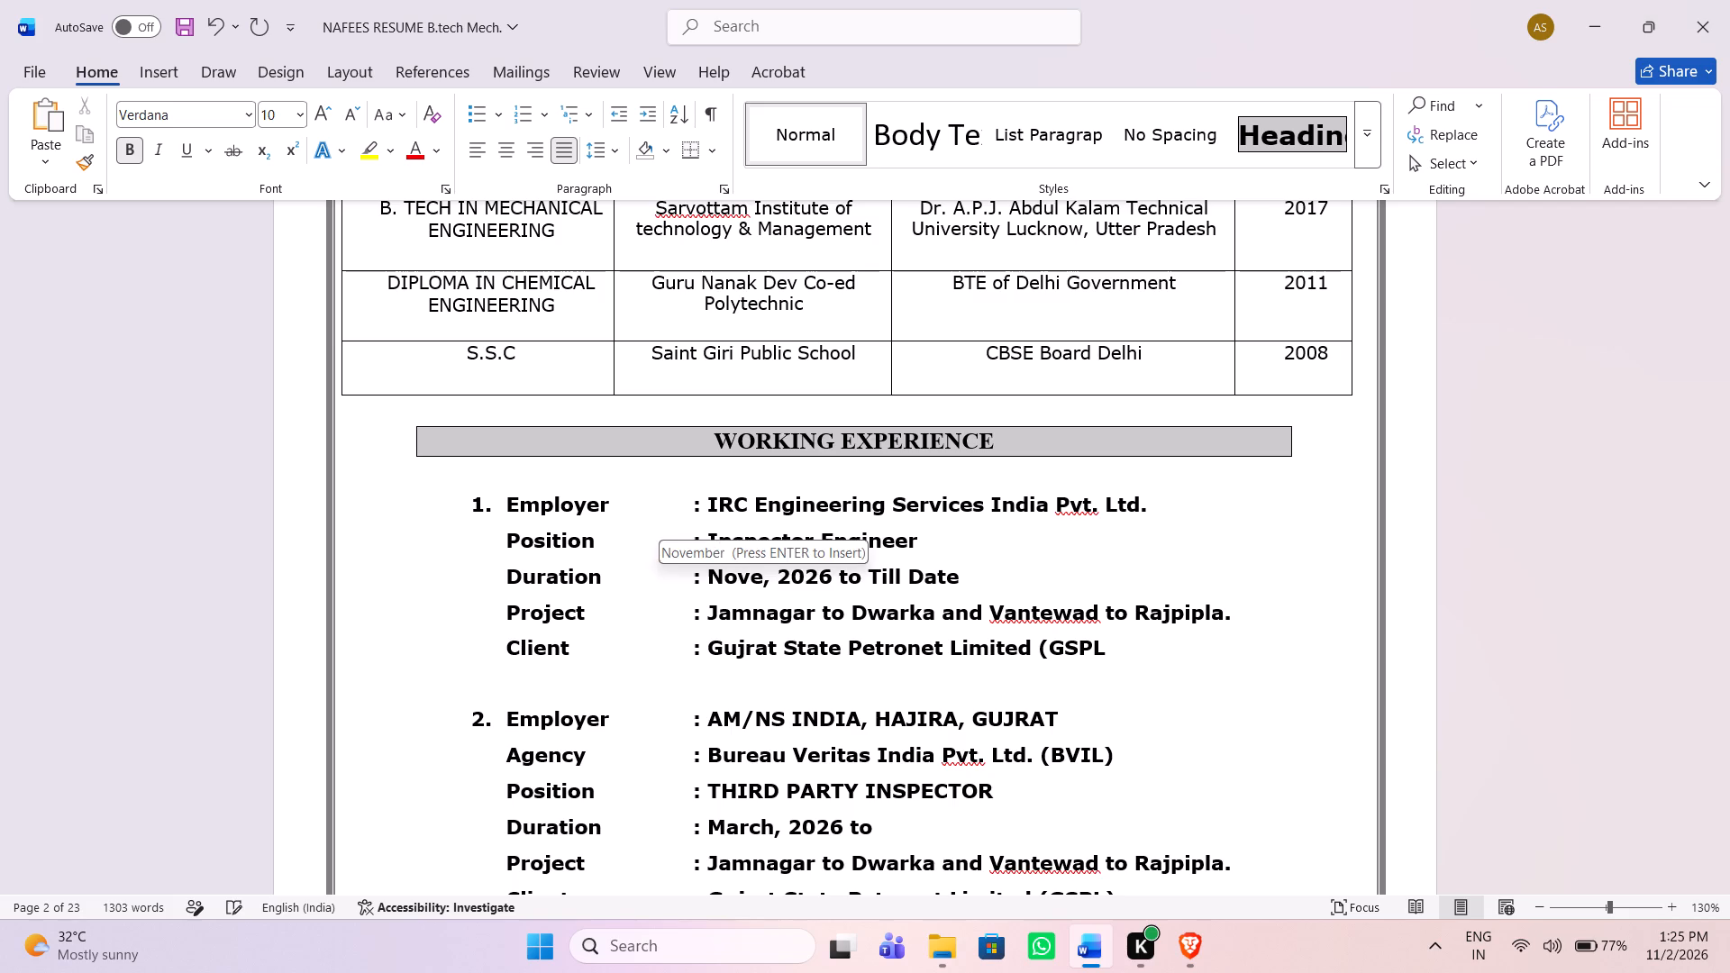
text(mber)
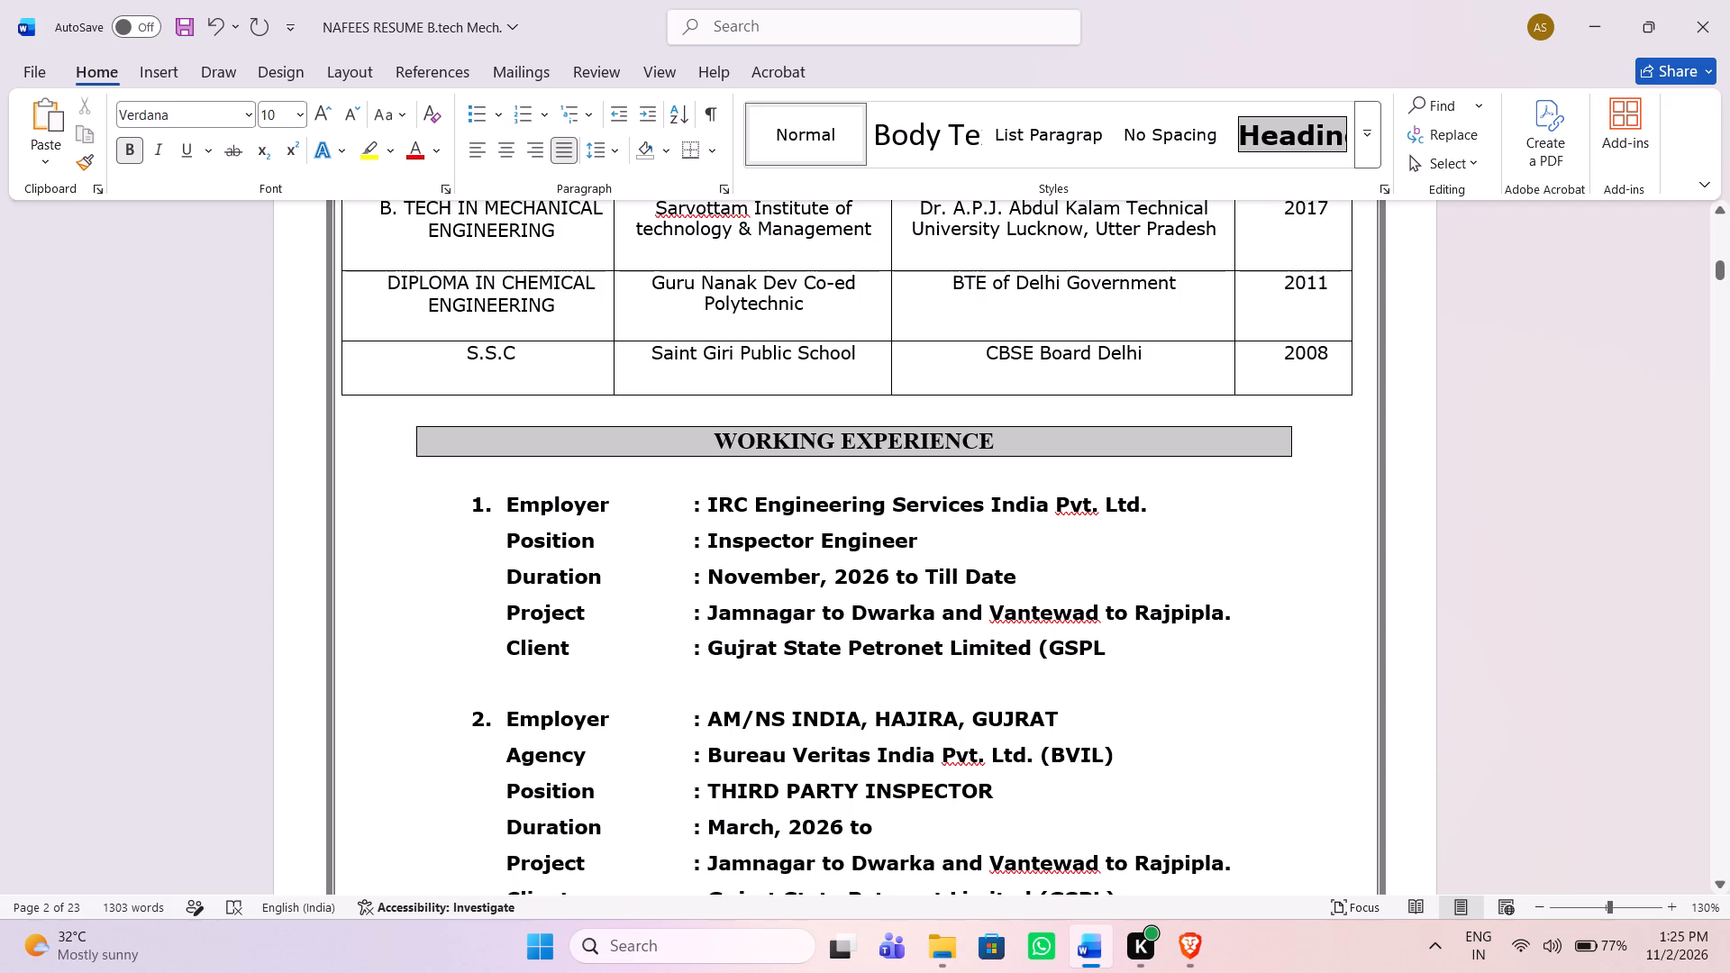
drag(830, 592, 830, 580)
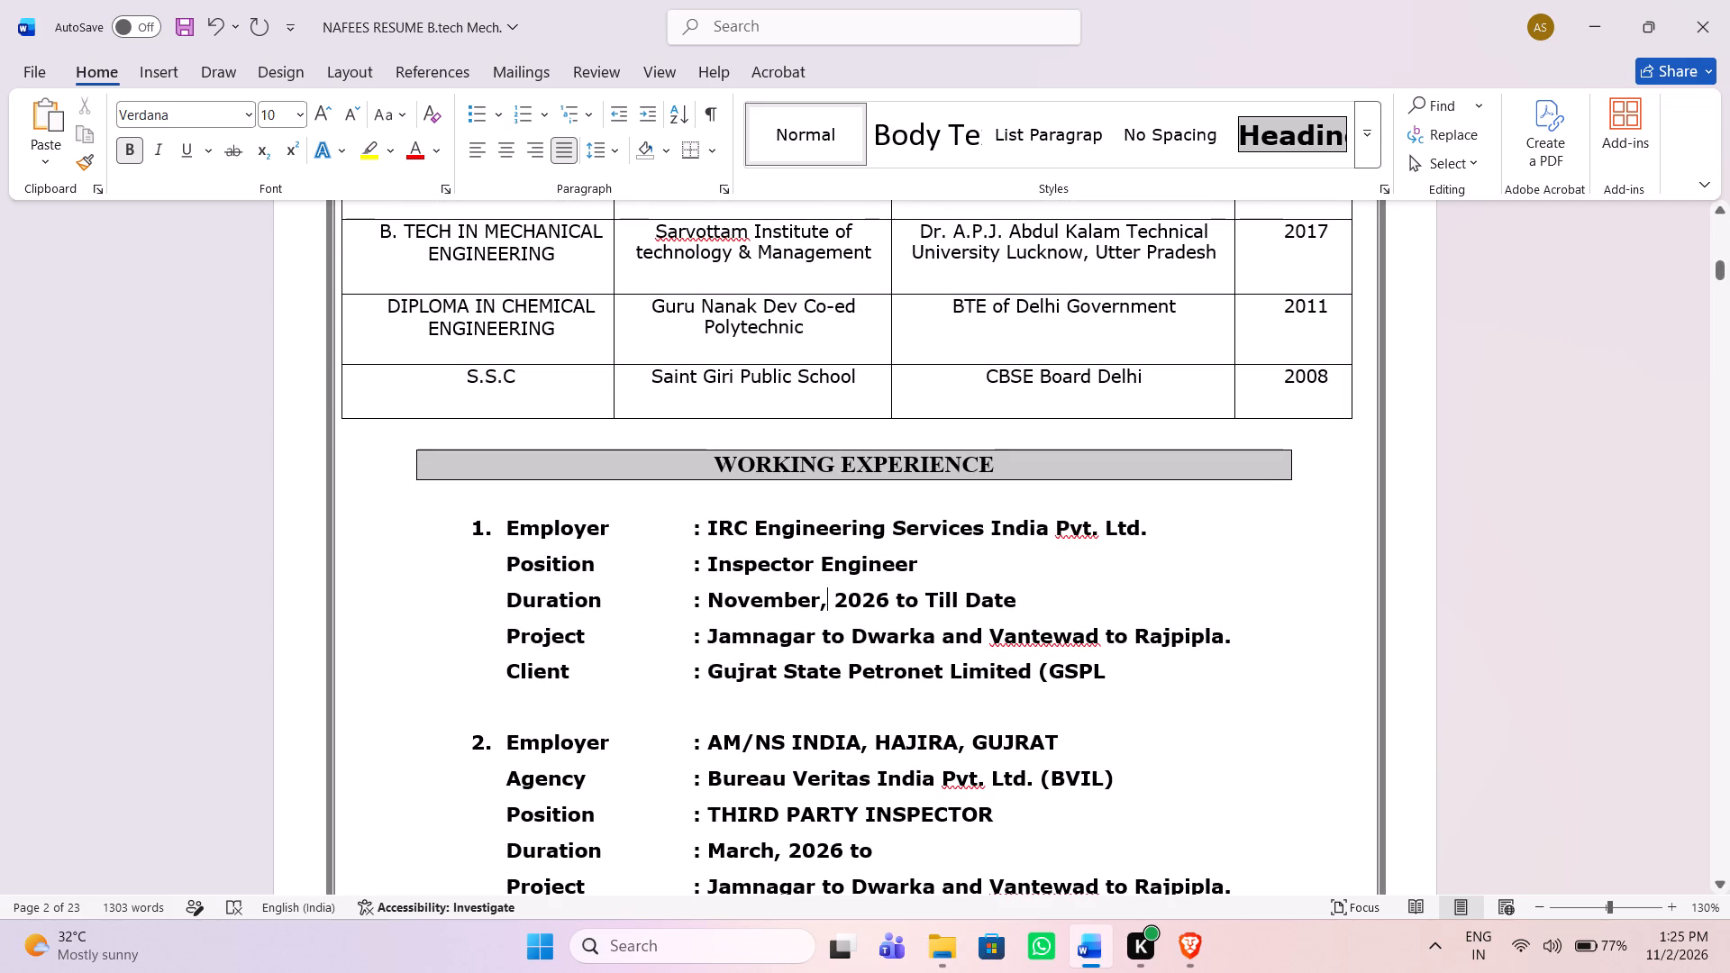
Add the end date "October, 2026" after "March, 2026 to" in the second Working Experience entry's Duration.
click(888, 808)
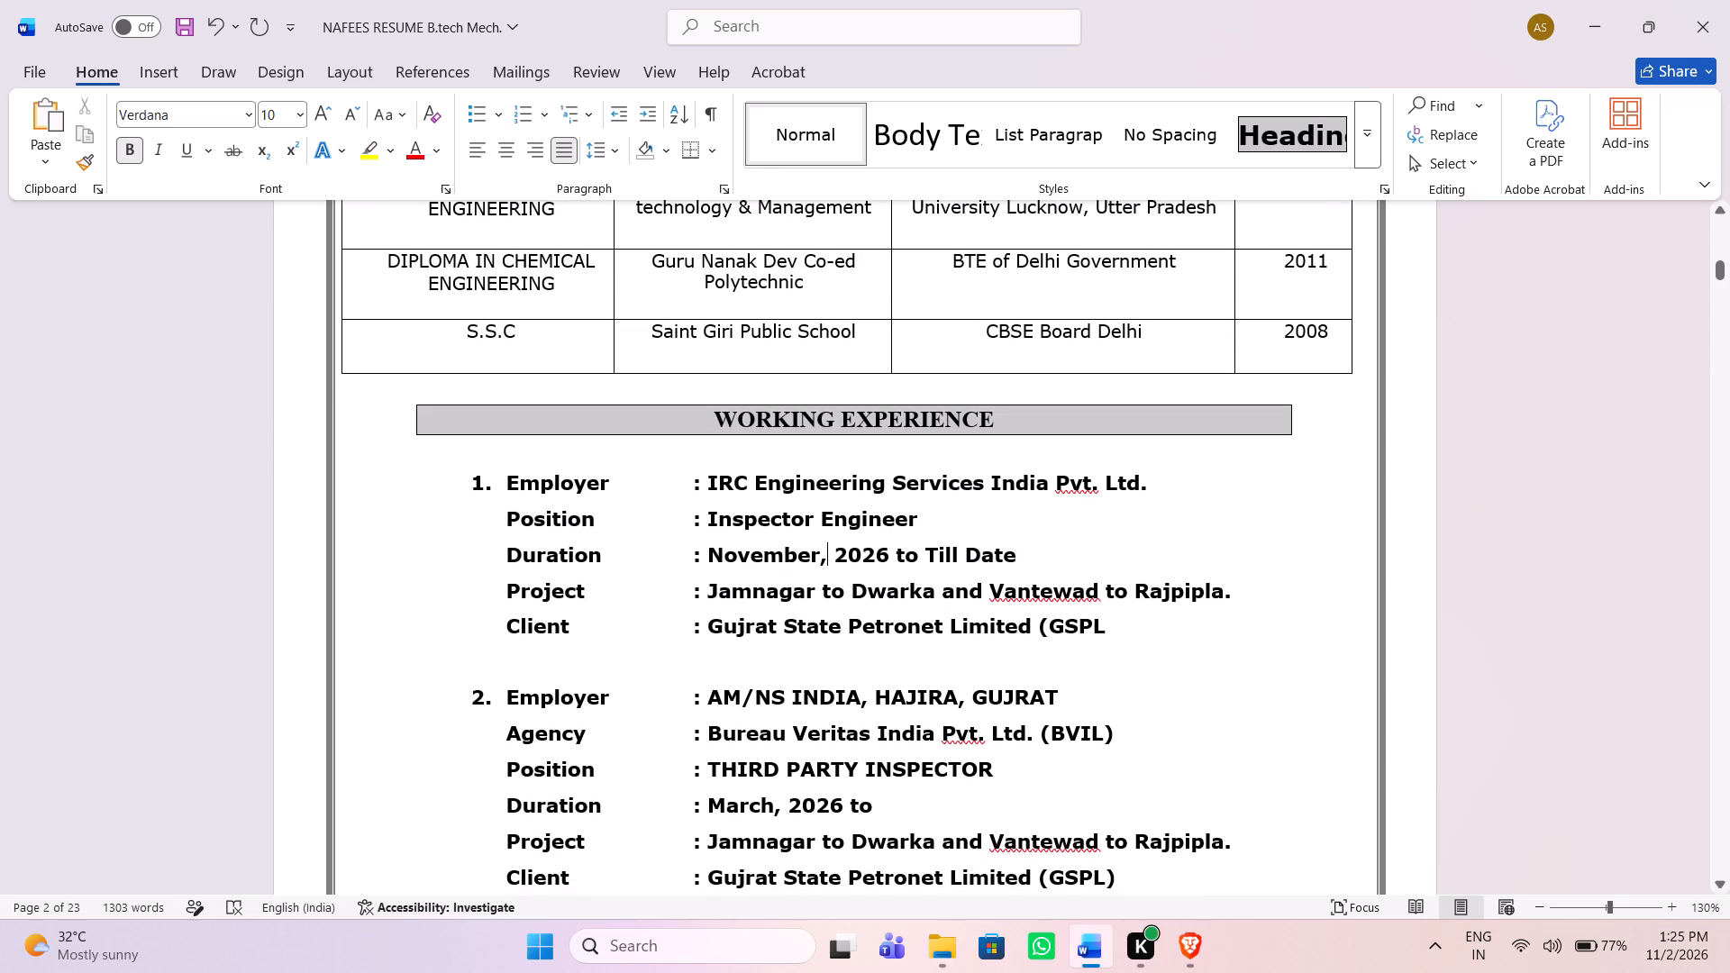
key(shift+o)
text(ctober)
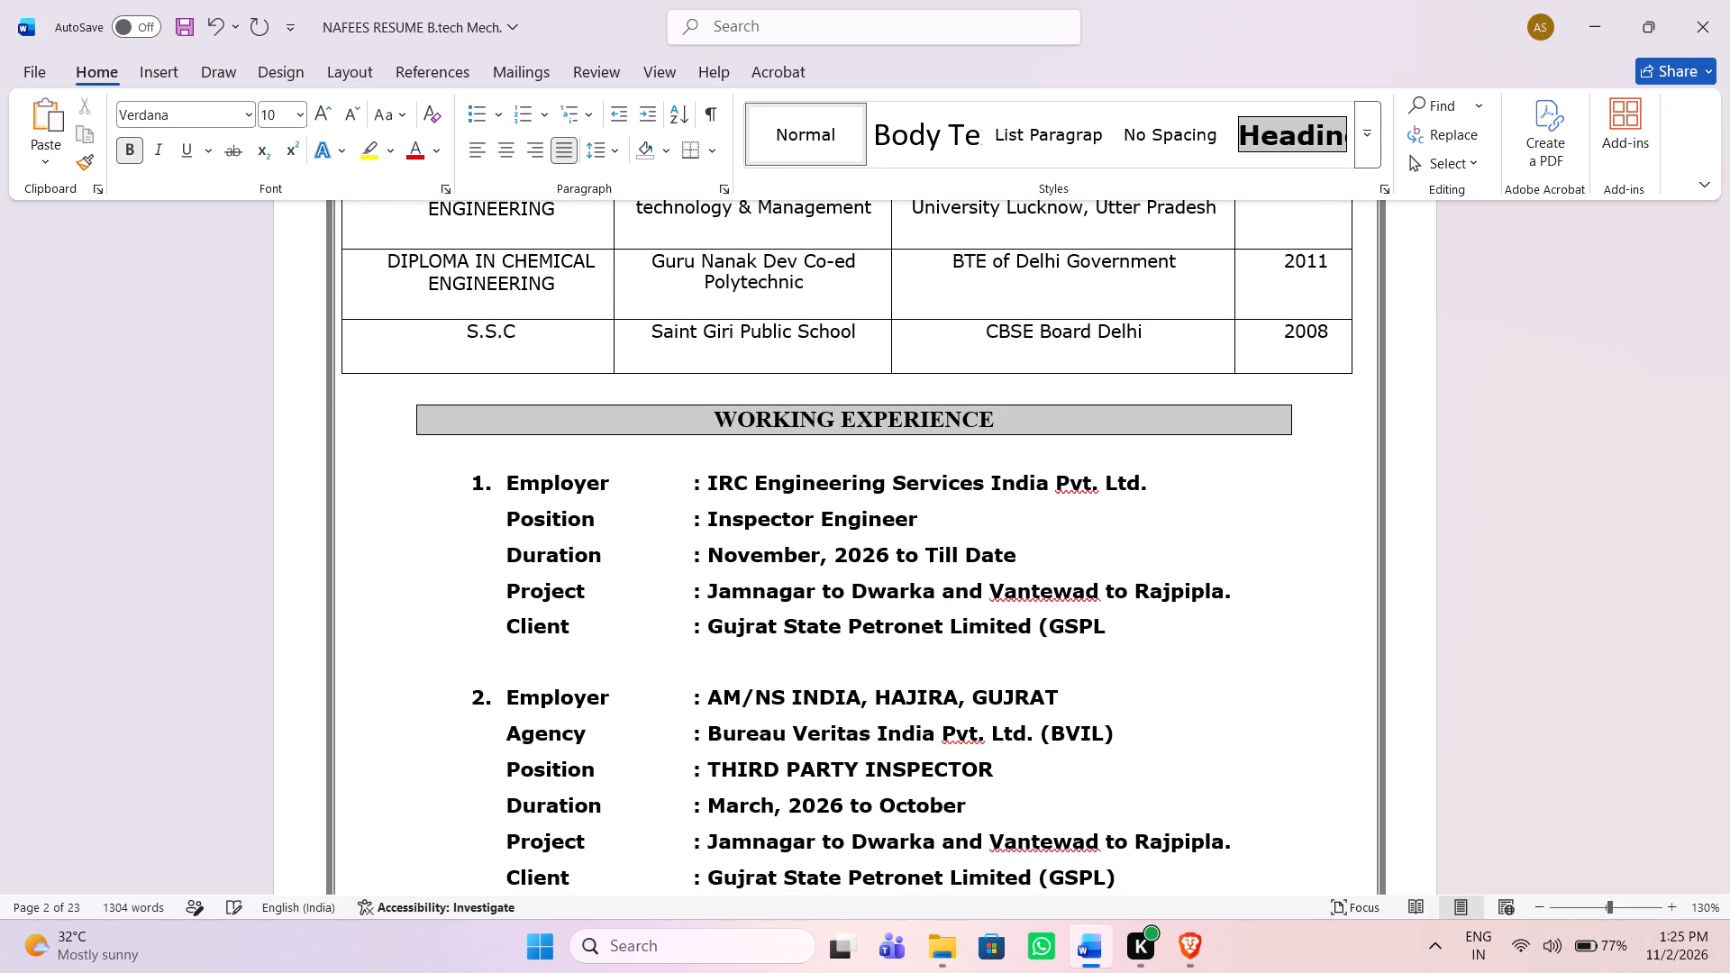
text(,)
key(space)
text(2026)
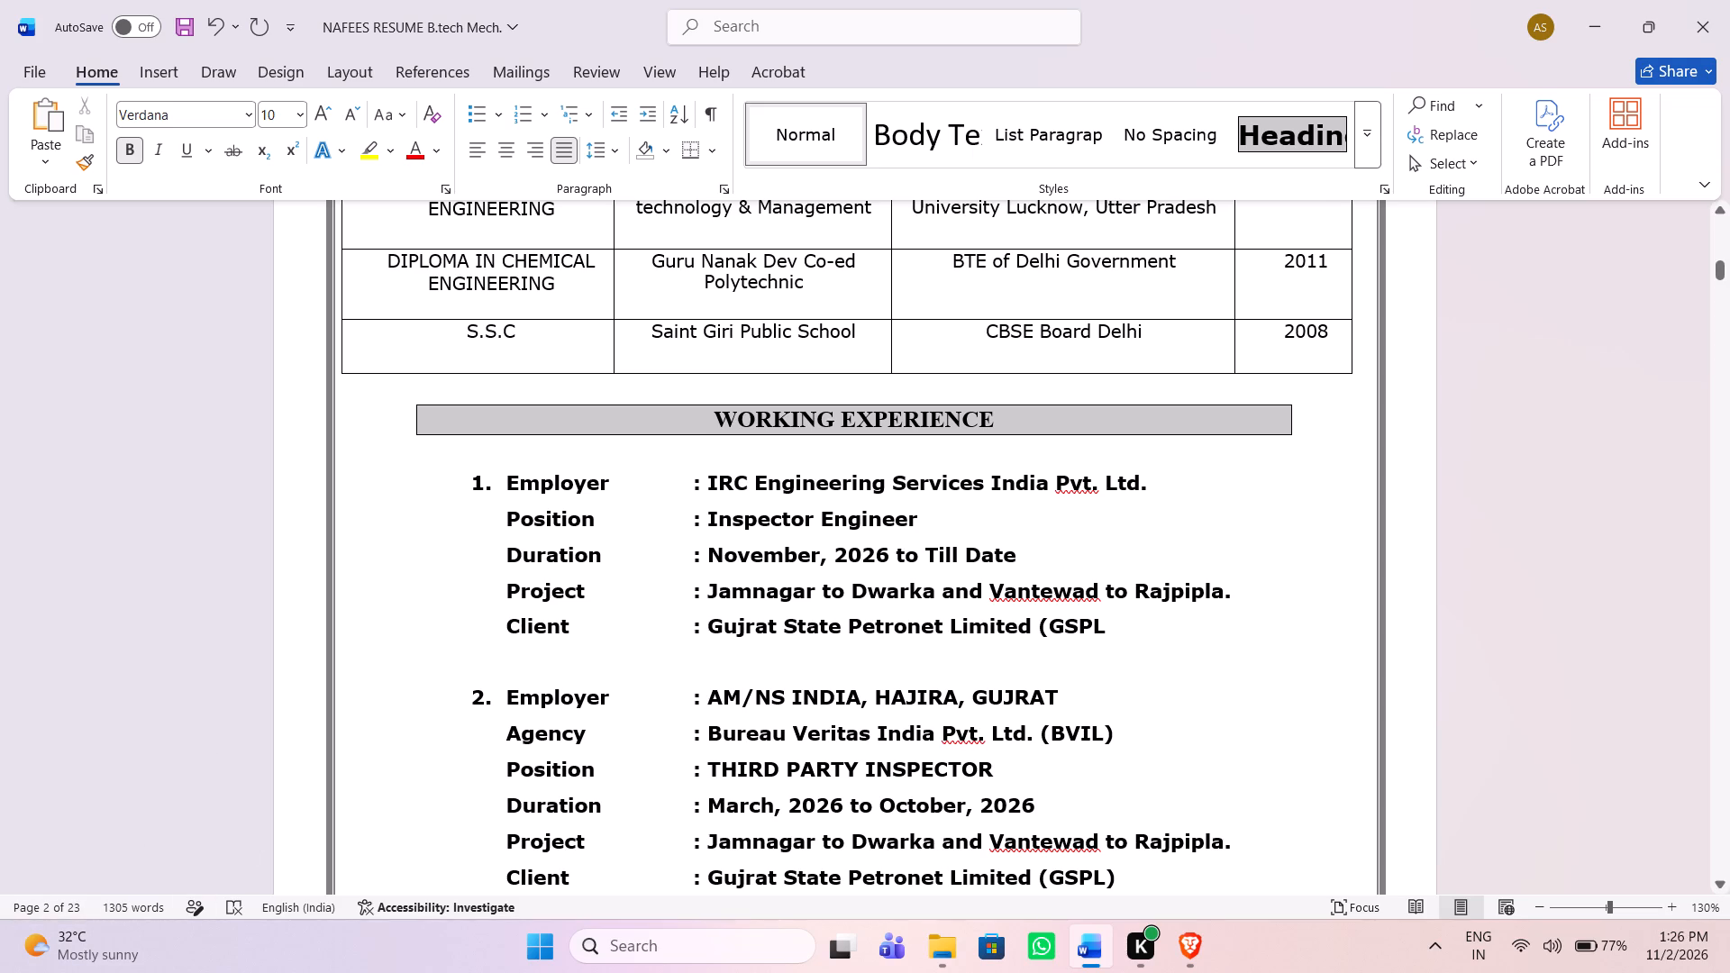
Replace the Project value of the first Working Experience entry with "TTPS, Angul Odisha".
click(1229, 594)
key(BackSpace)
key(BackSpace)
key(BackSpace)
key(BackSpace)
key(BackSpace)
key(BackSpace)
key(BackSpace)
key(BackSpace)
key(BackSpace)
key(BackSpace)
key(BackSpace)
key(BackSpace)
key(BackSpace)
key(BackSpace)
key(BackSpace)
key(BackSpace)
key(BackSpace)
key(BackSpace)
key(BackSpace)
key(BackSpace)
key(BackSpace)
key(BackSpace)
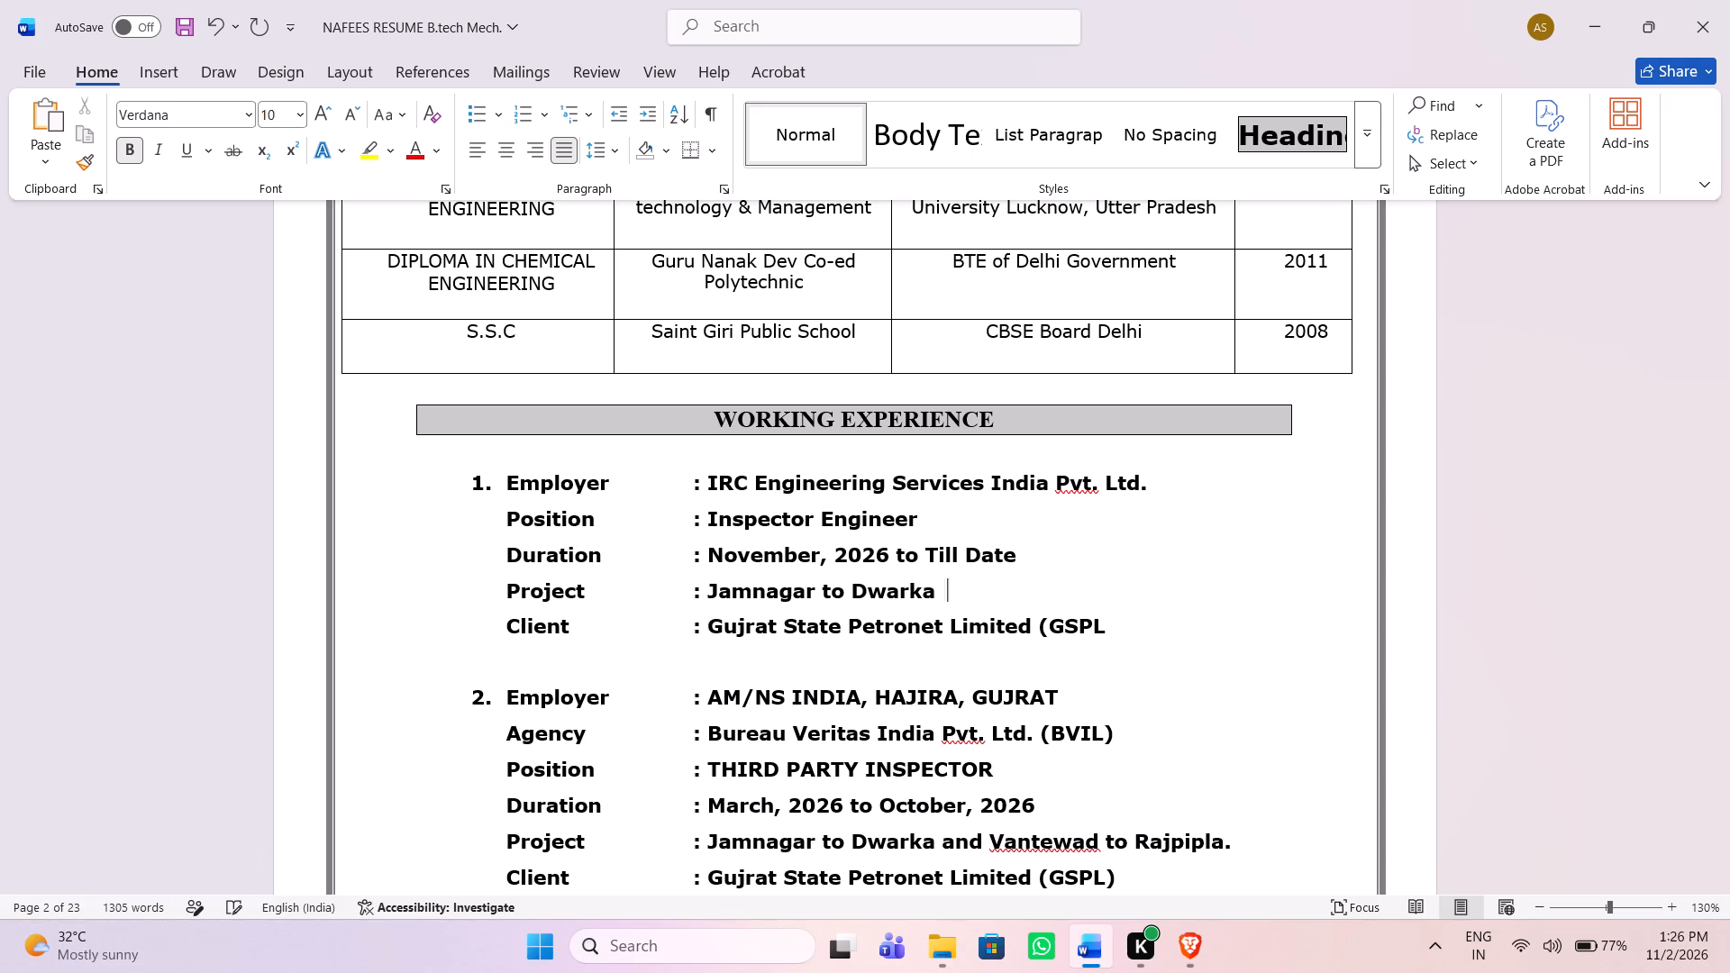
key(BackSpace)
key(BackSpace)
key(BackSpace)
key(BackSpace)
key(BackSpace)
key(BackSpace)
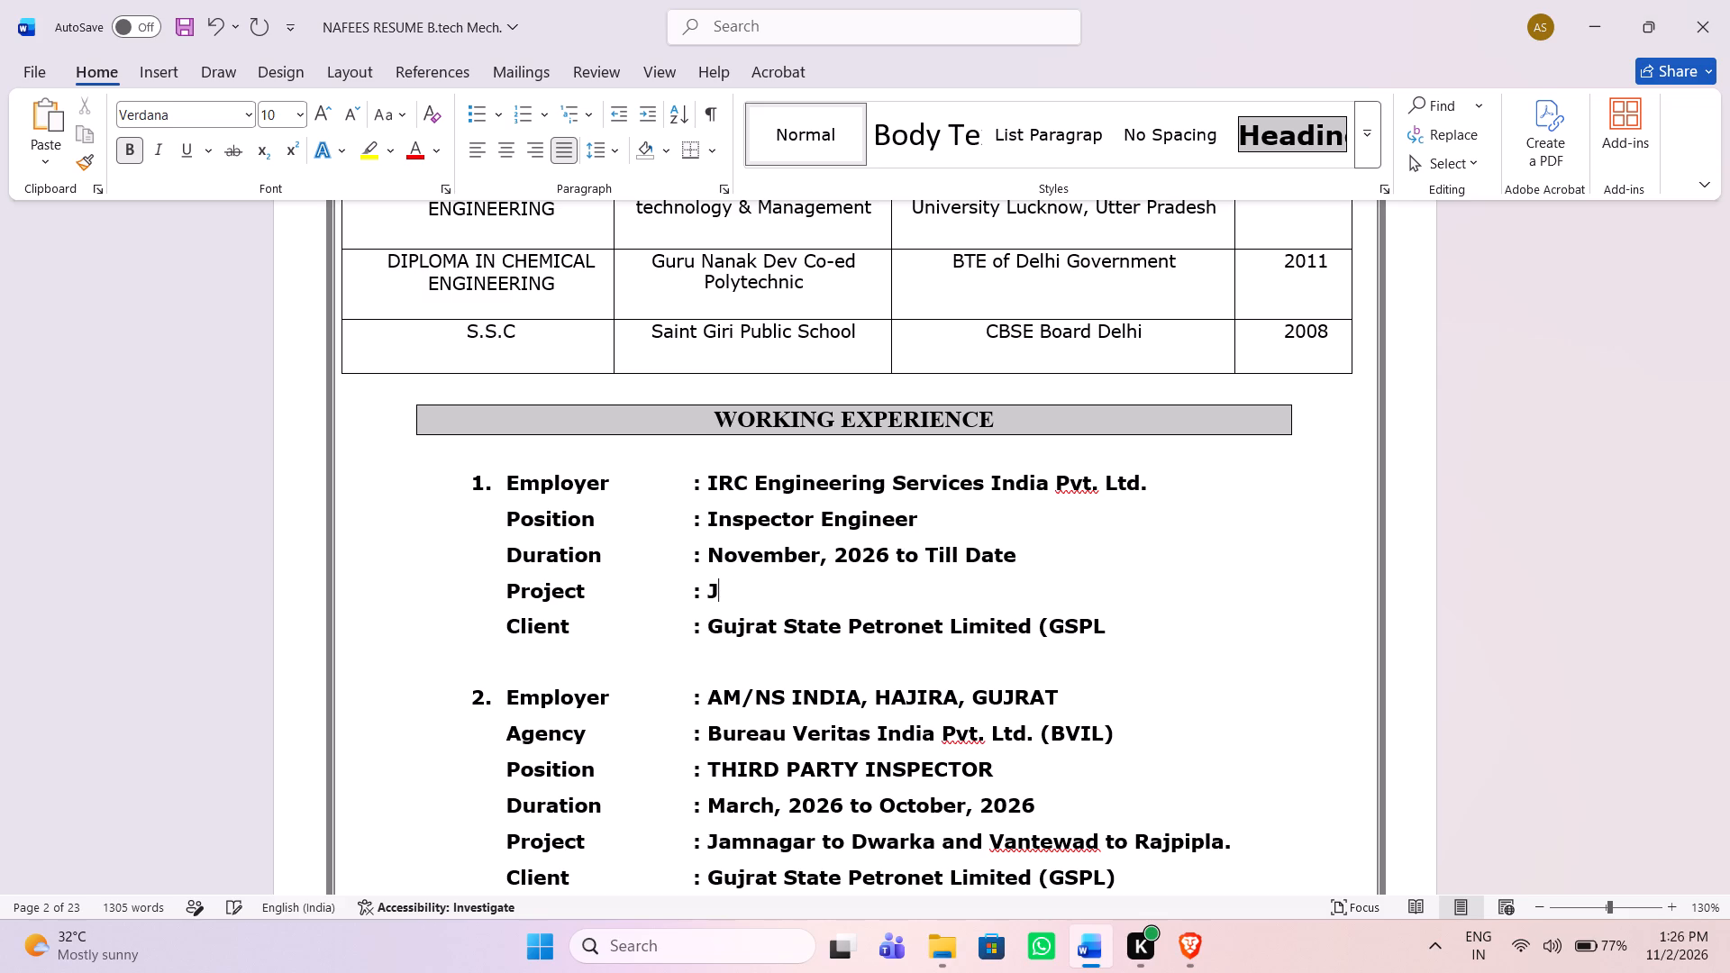
key(BackSpace)
text(TT)
key(shift+p)
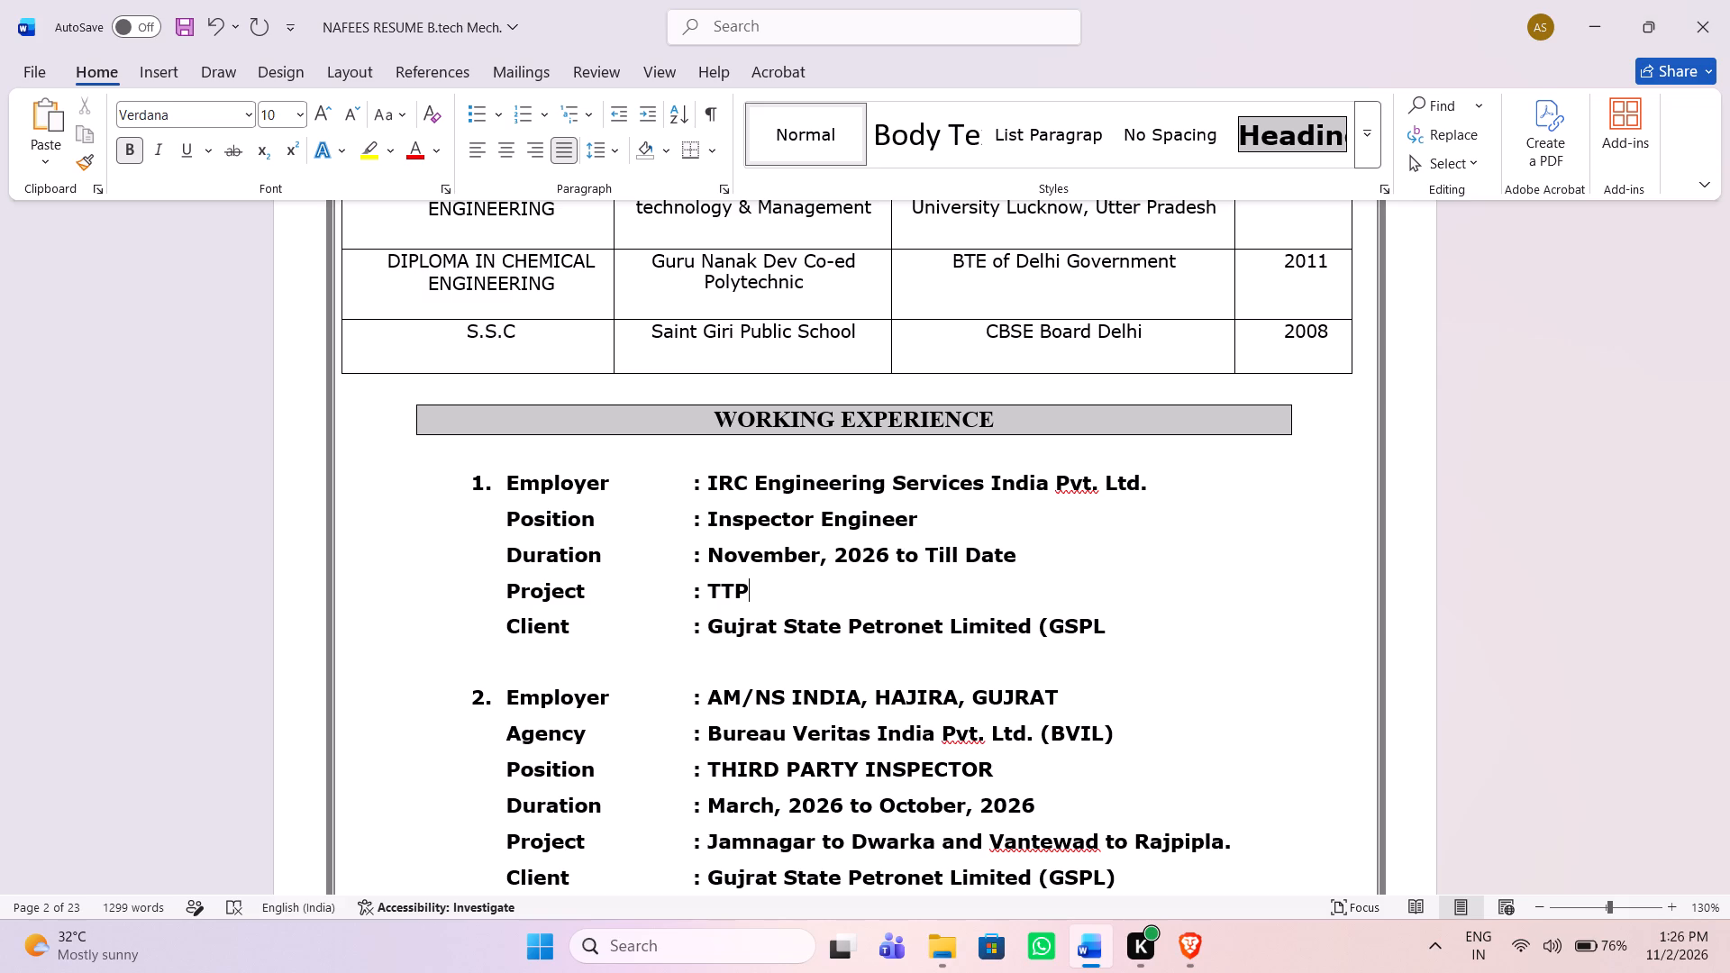
key(s)
key(BackSpace)
key(s)
text(,)
key(space)
key(a)
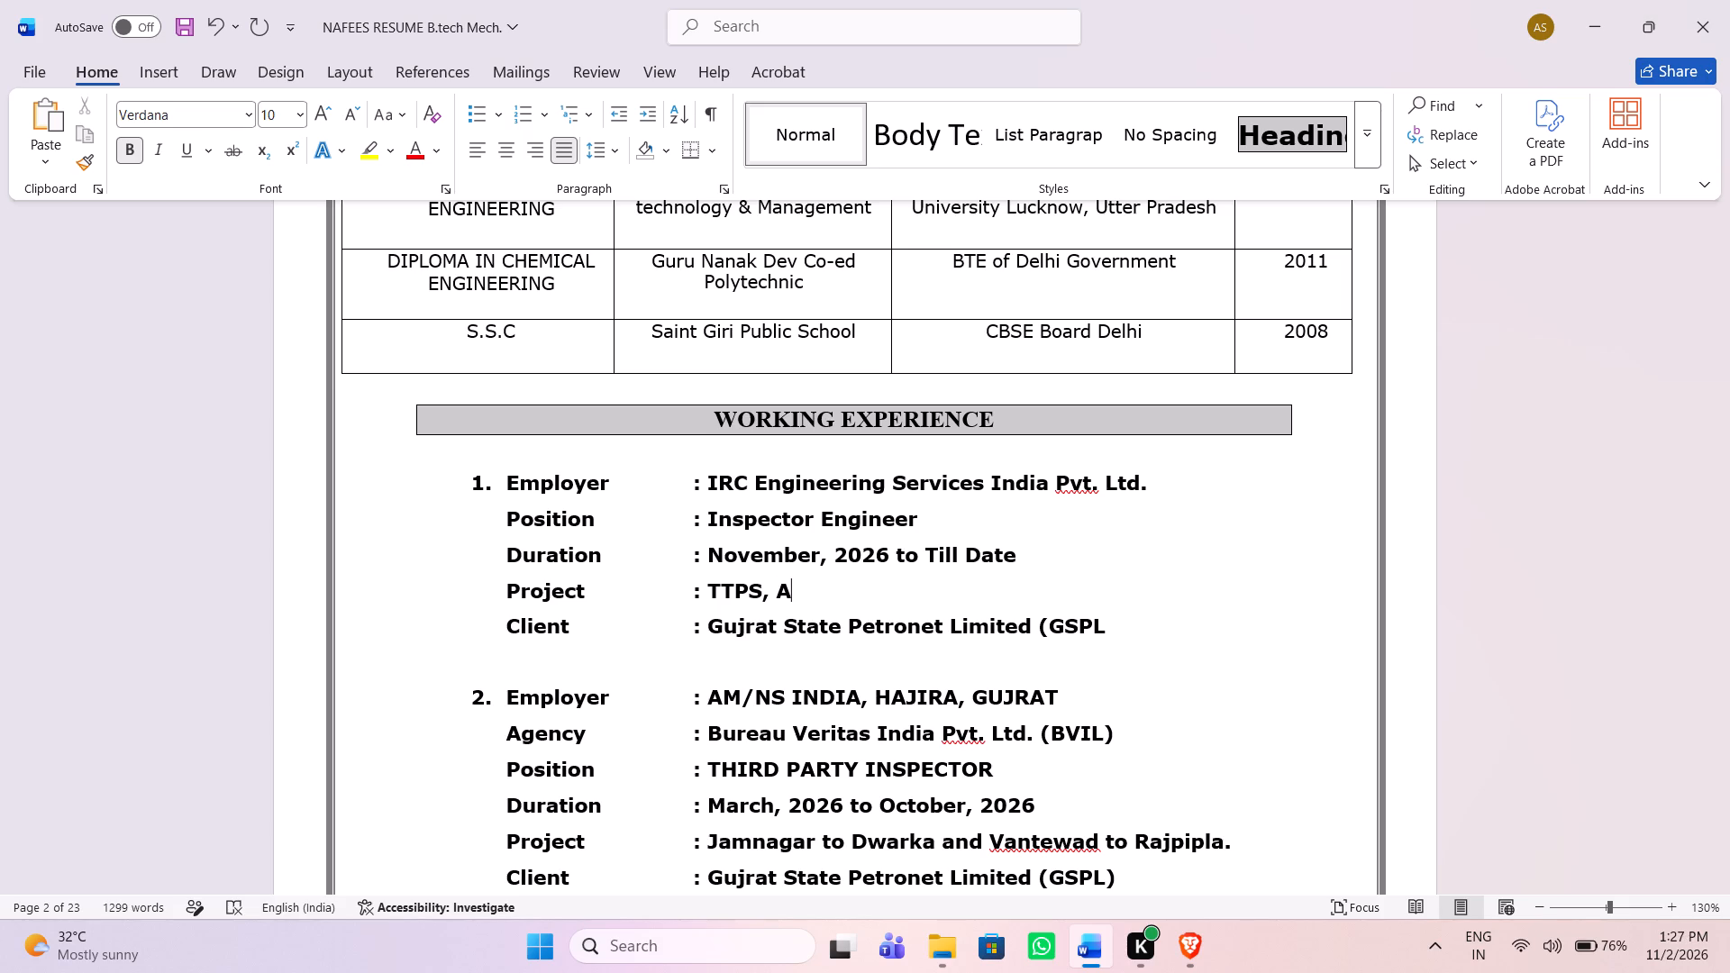
key(Tab)
text(NGUL)
key(space)
key(BackSpace)
key(BackSpace)
key(BackSpace)
key(BackSpace)
key(BackSpace)
key(BackSpace)
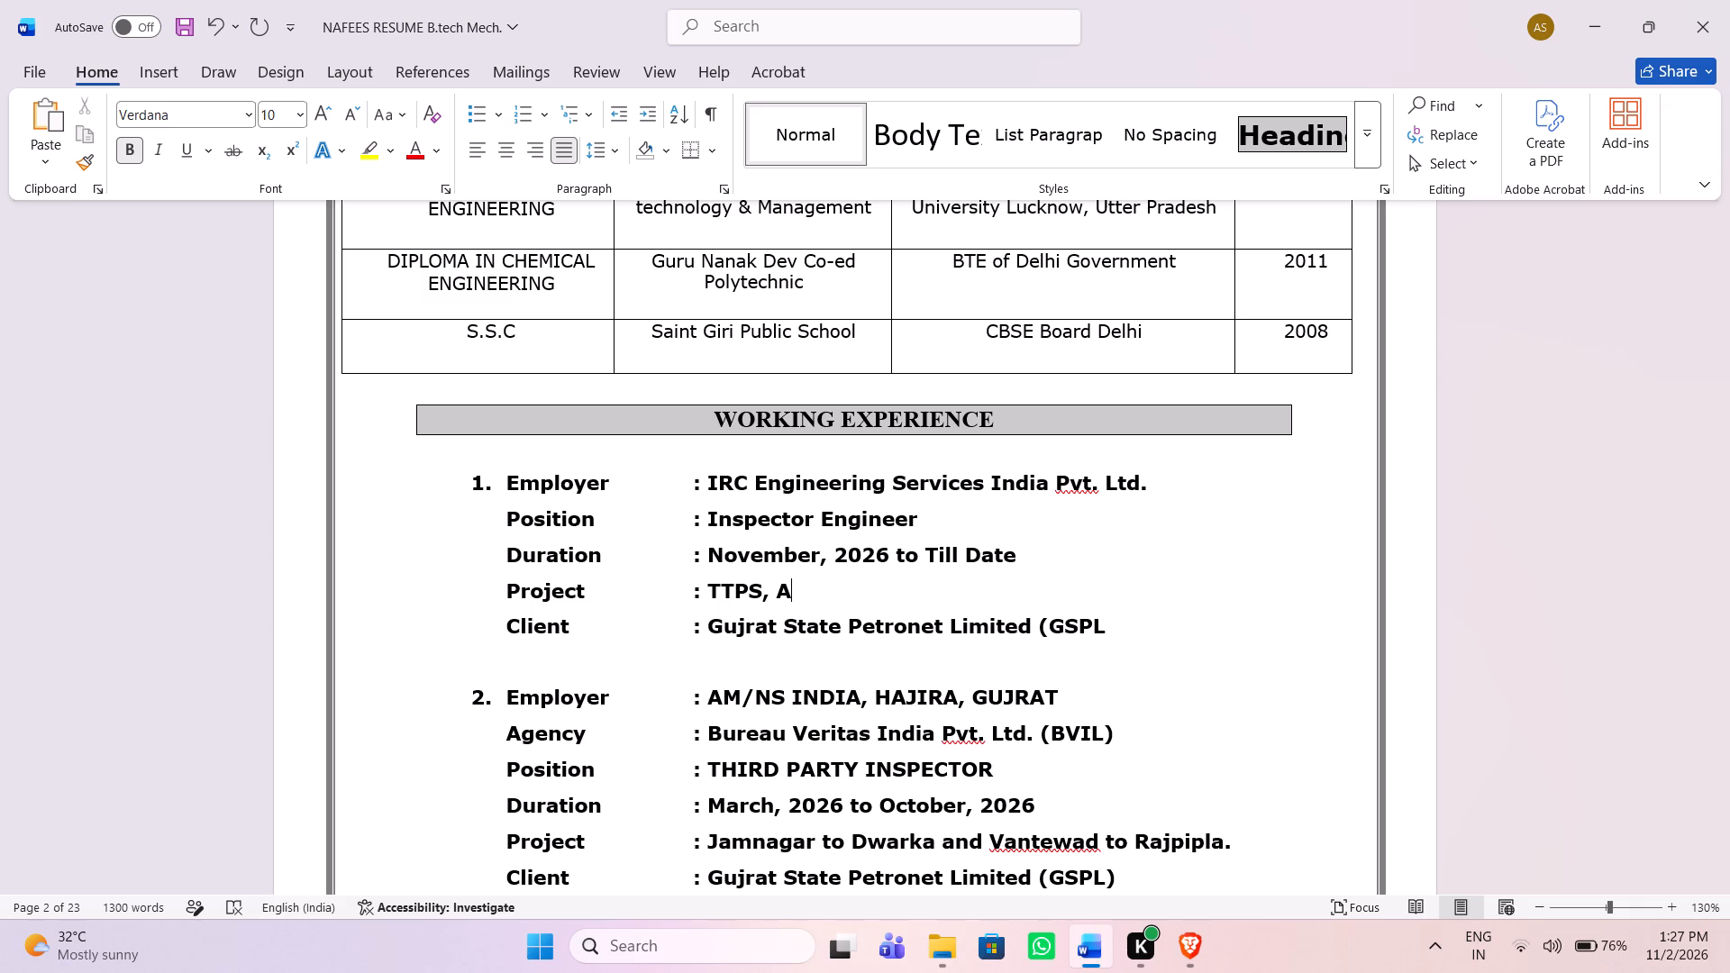
text(NGU)
key(BackSpace)
key(BackSpace)
key(BackSpace)
key(BackSpace)
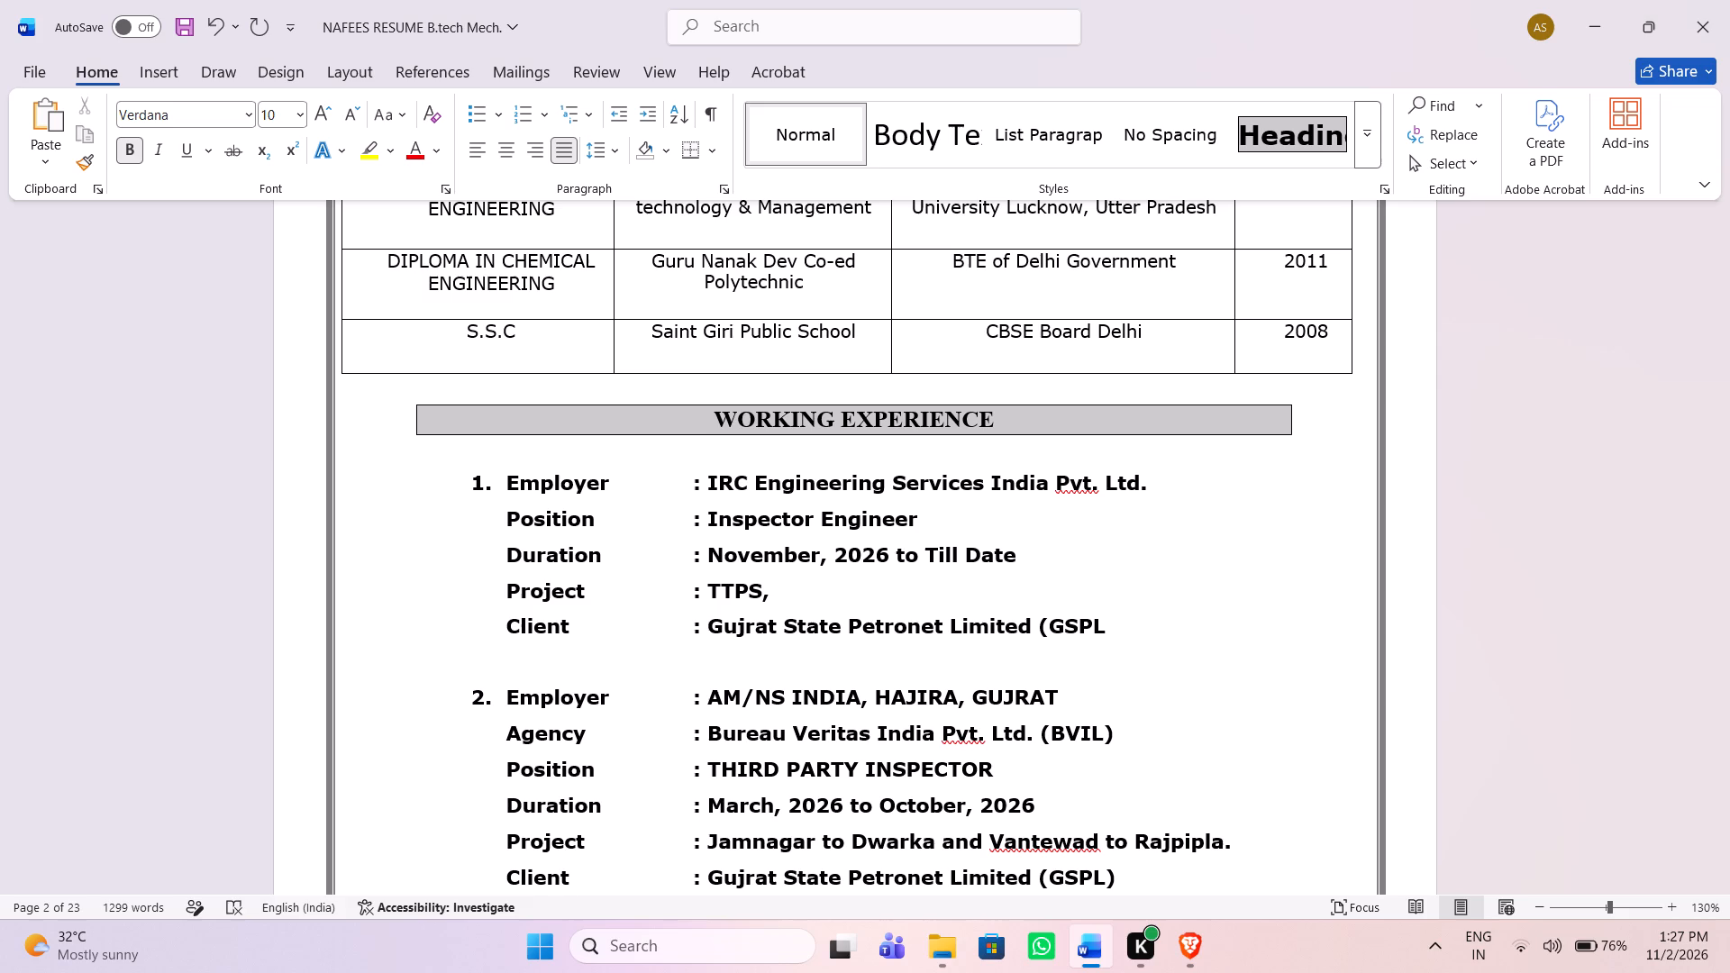
key(shift+a)
text(ngul)
key(space)
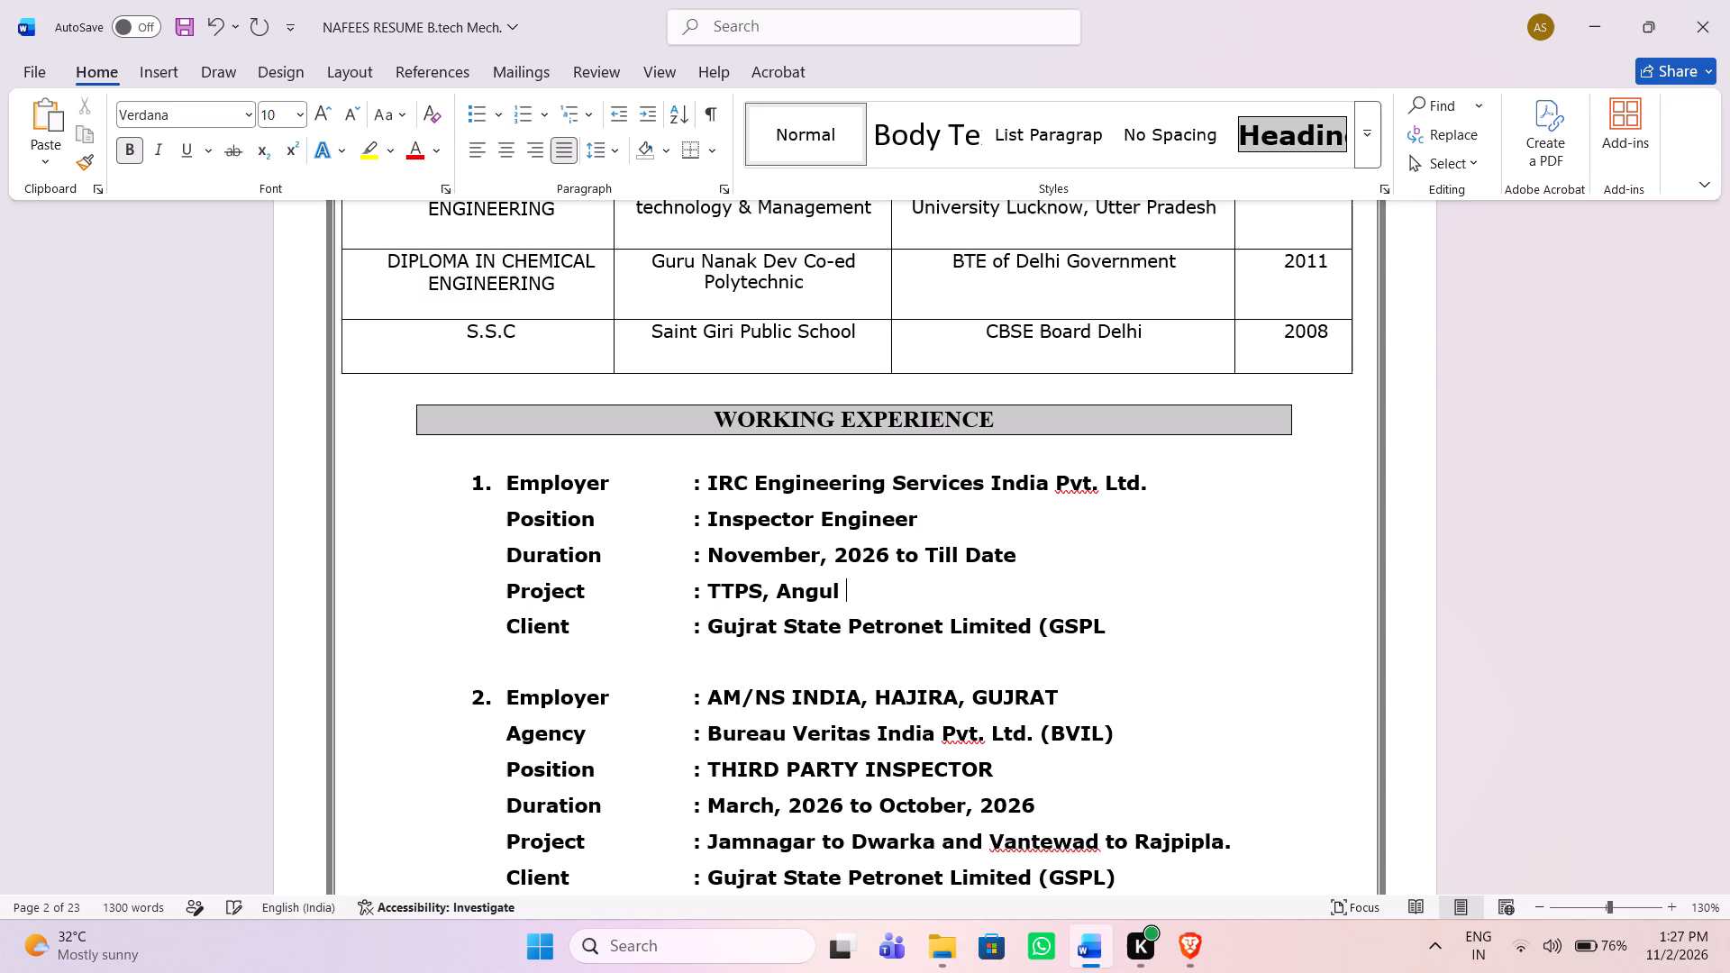
text(Or)
key(BackSpace)
text(di)
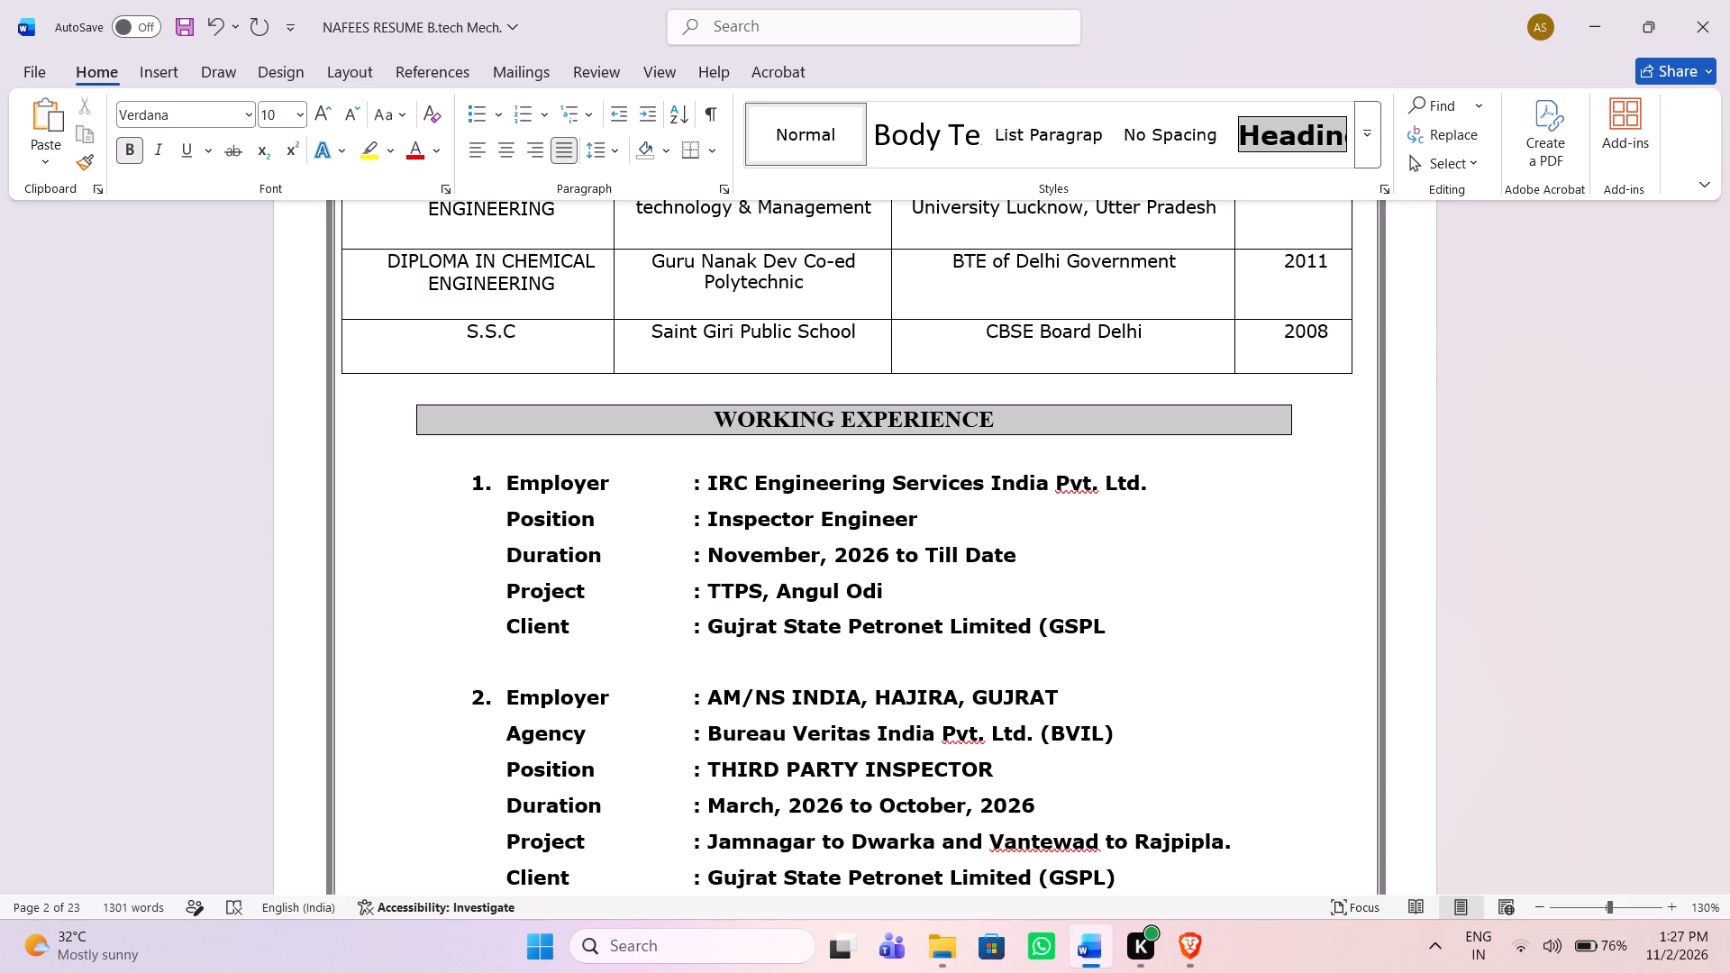
text(sha)
Replace the Client value of the first Working Experience entry with "NTPC".
click(1113, 627)
key(BackSpace)
key(BackSpace)
key(BackSpace)
key(BackSpace)
key(BackSpace)
key(BackSpace)
key(BackSpace)
key(BackSpace)
key(BackSpace)
key(BackSpace)
key(BackSpace)
key(BackSpace)
key(BackSpace)
key(BackSpace)
key(BackSpace)
key(BackSpace)
key(BackSpace)
key(BackSpace)
key(BackSpace)
key(BackSpace)
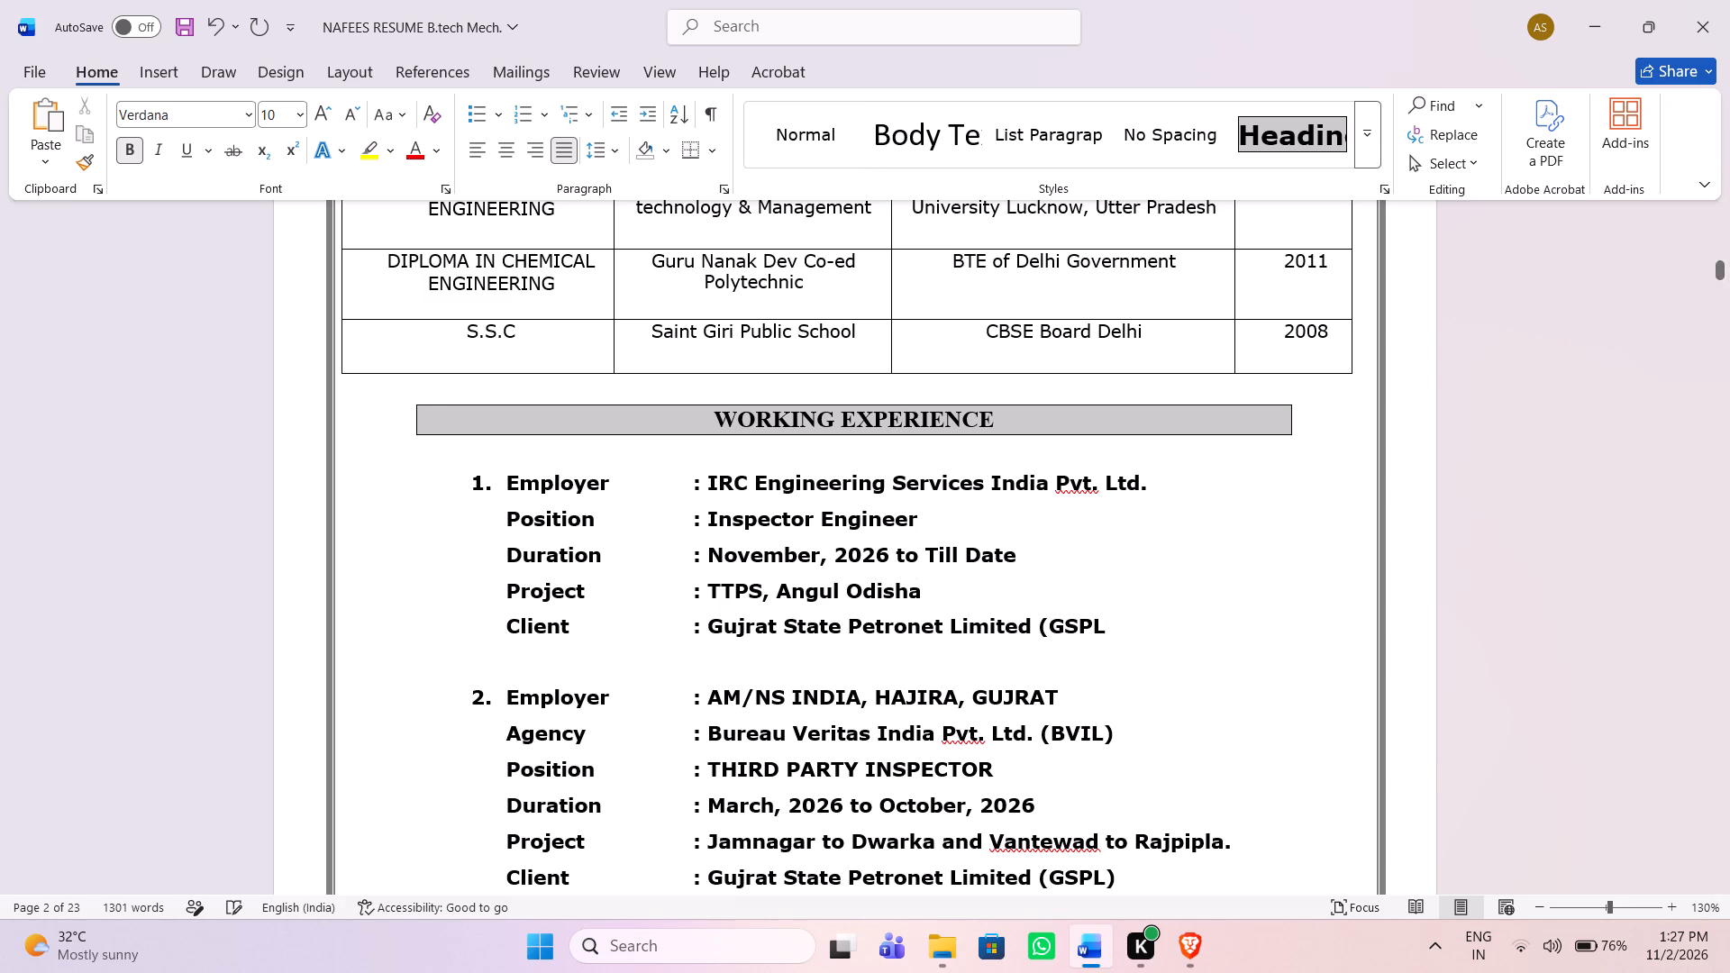
key(BackSpace)
key(BackSpace)
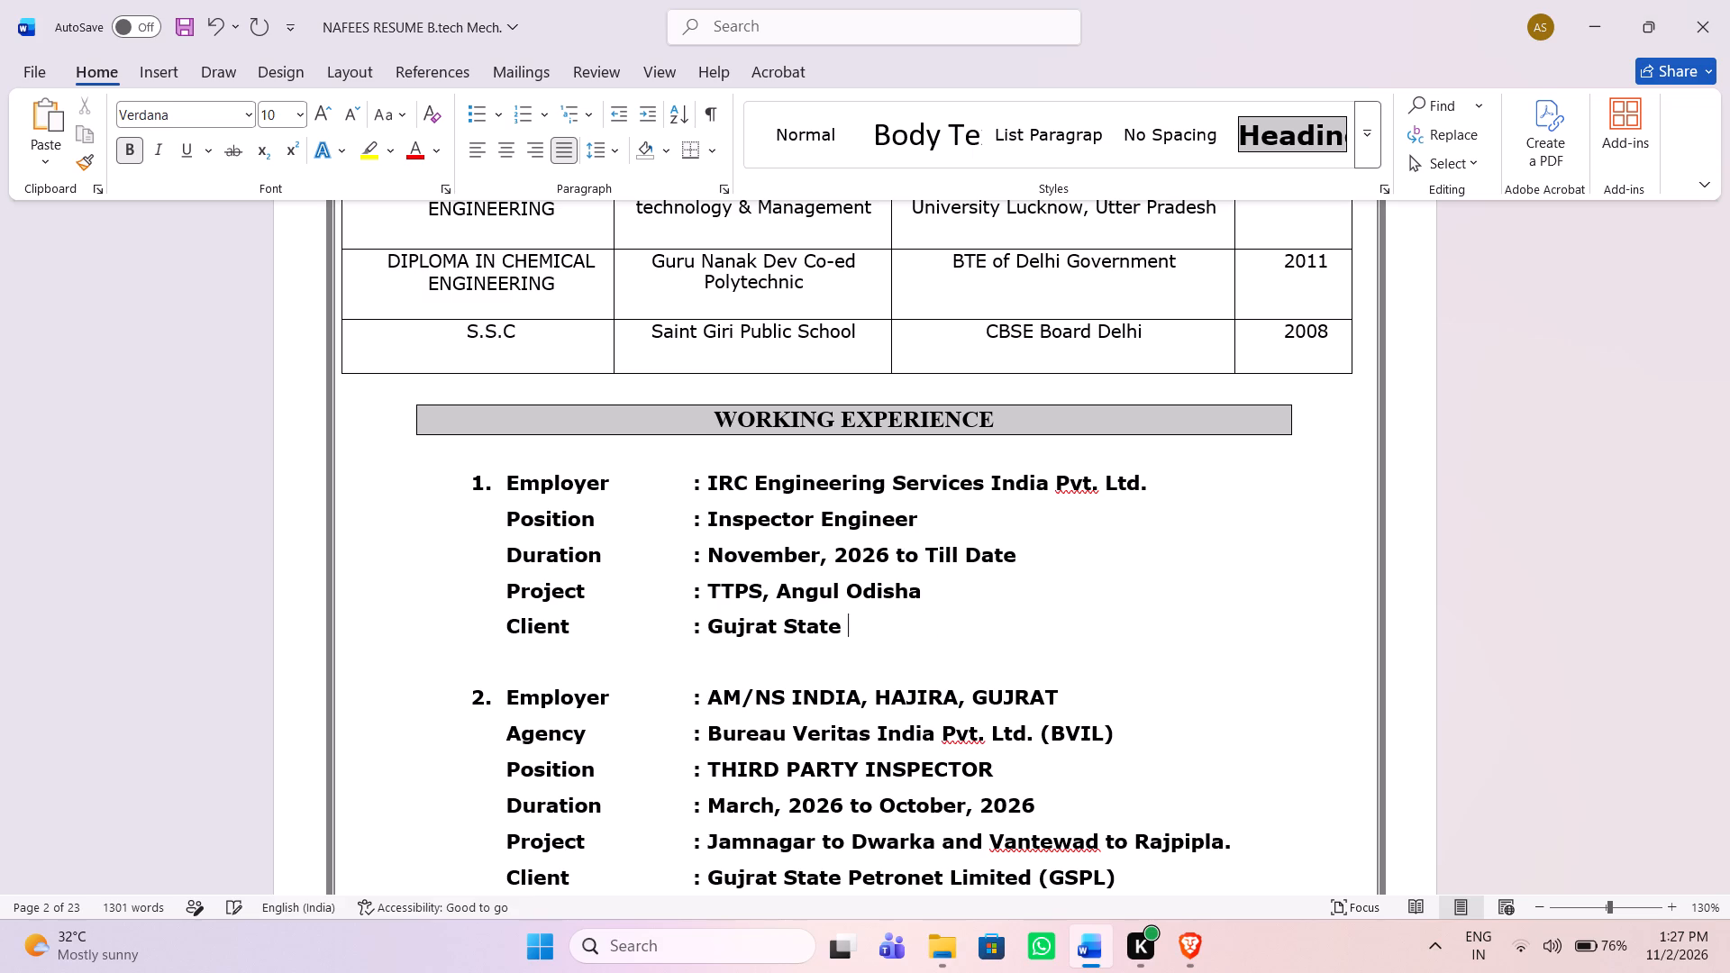
key(BackSpace)
key(BackSpace)
key(BackSpace)
key(BackSpace)
key(BackSpace)
key(BackSpace)
key(BackSpace)
key(BackSpace)
key(BackSpace)
key(BackSpace)
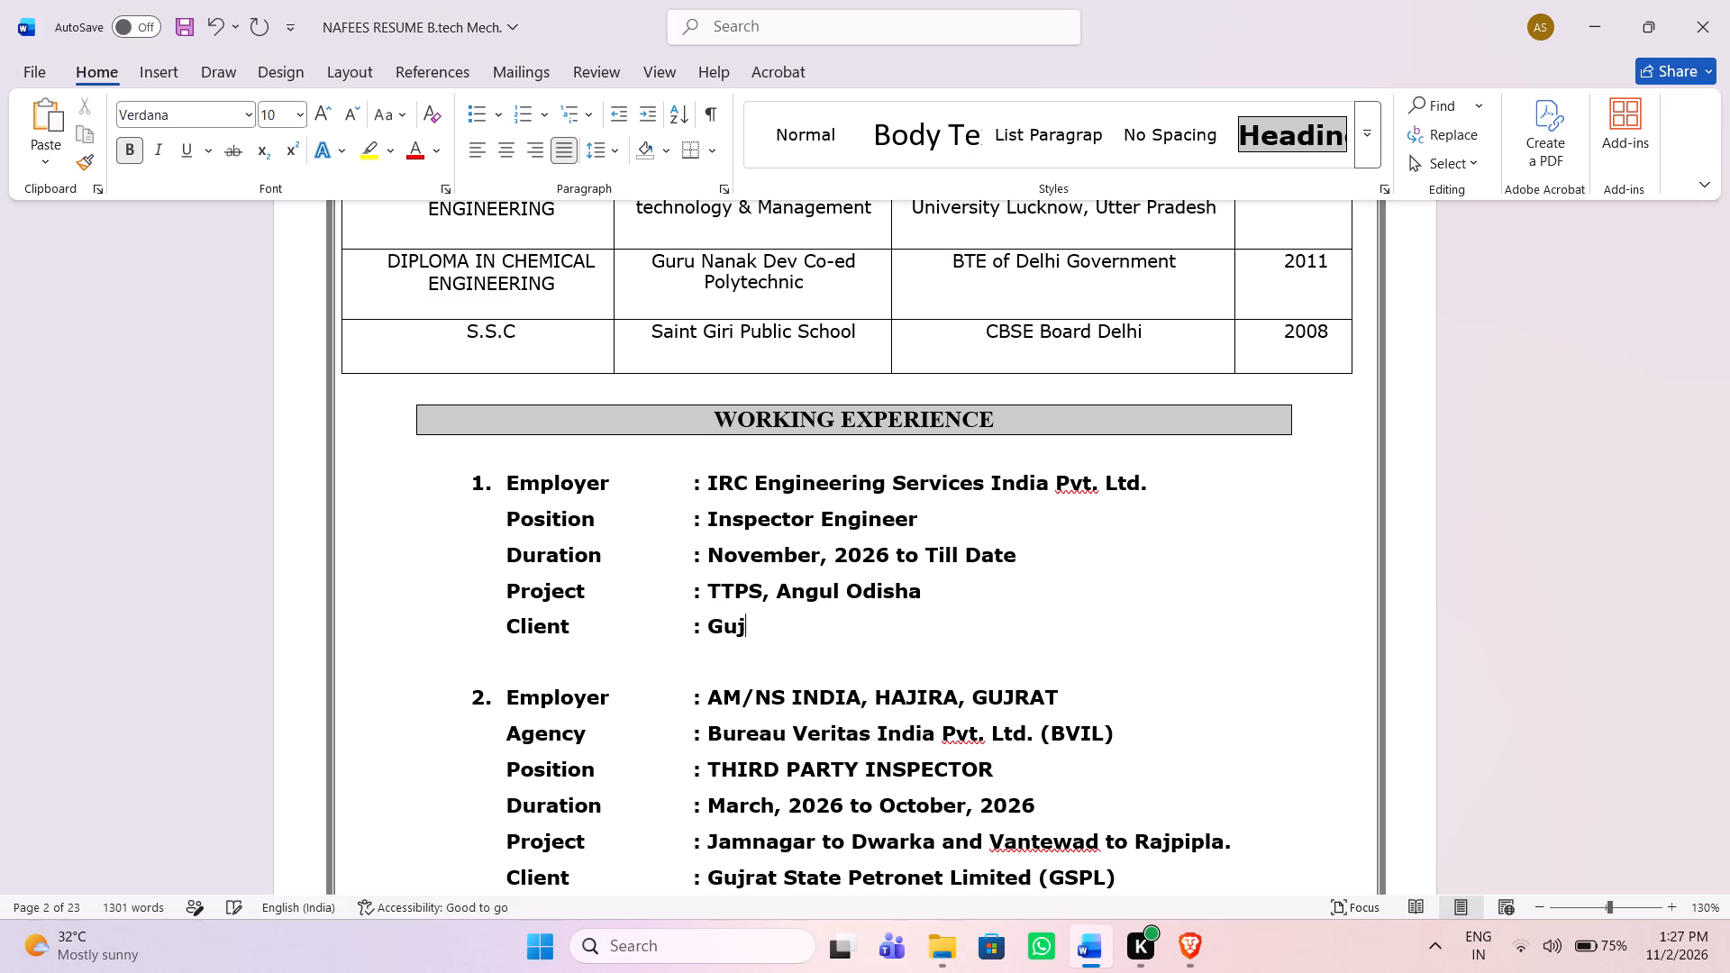
key(BackSpace)
key(BackSpace)
key(BackSpace)
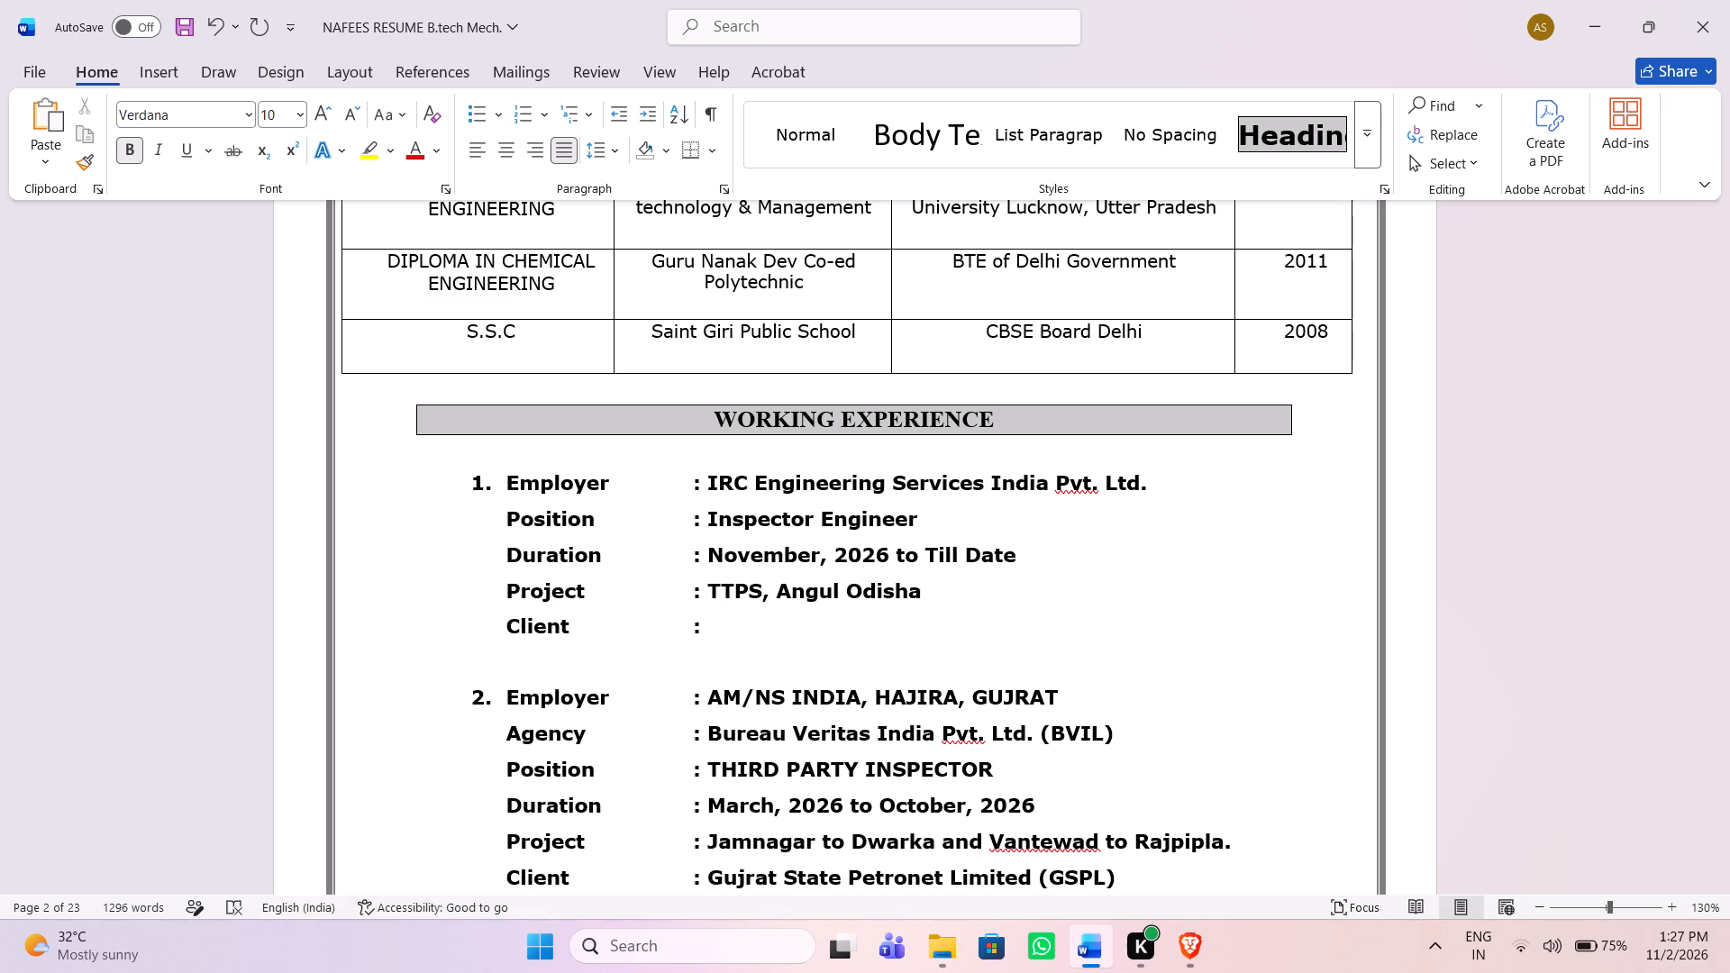
text(NTP)
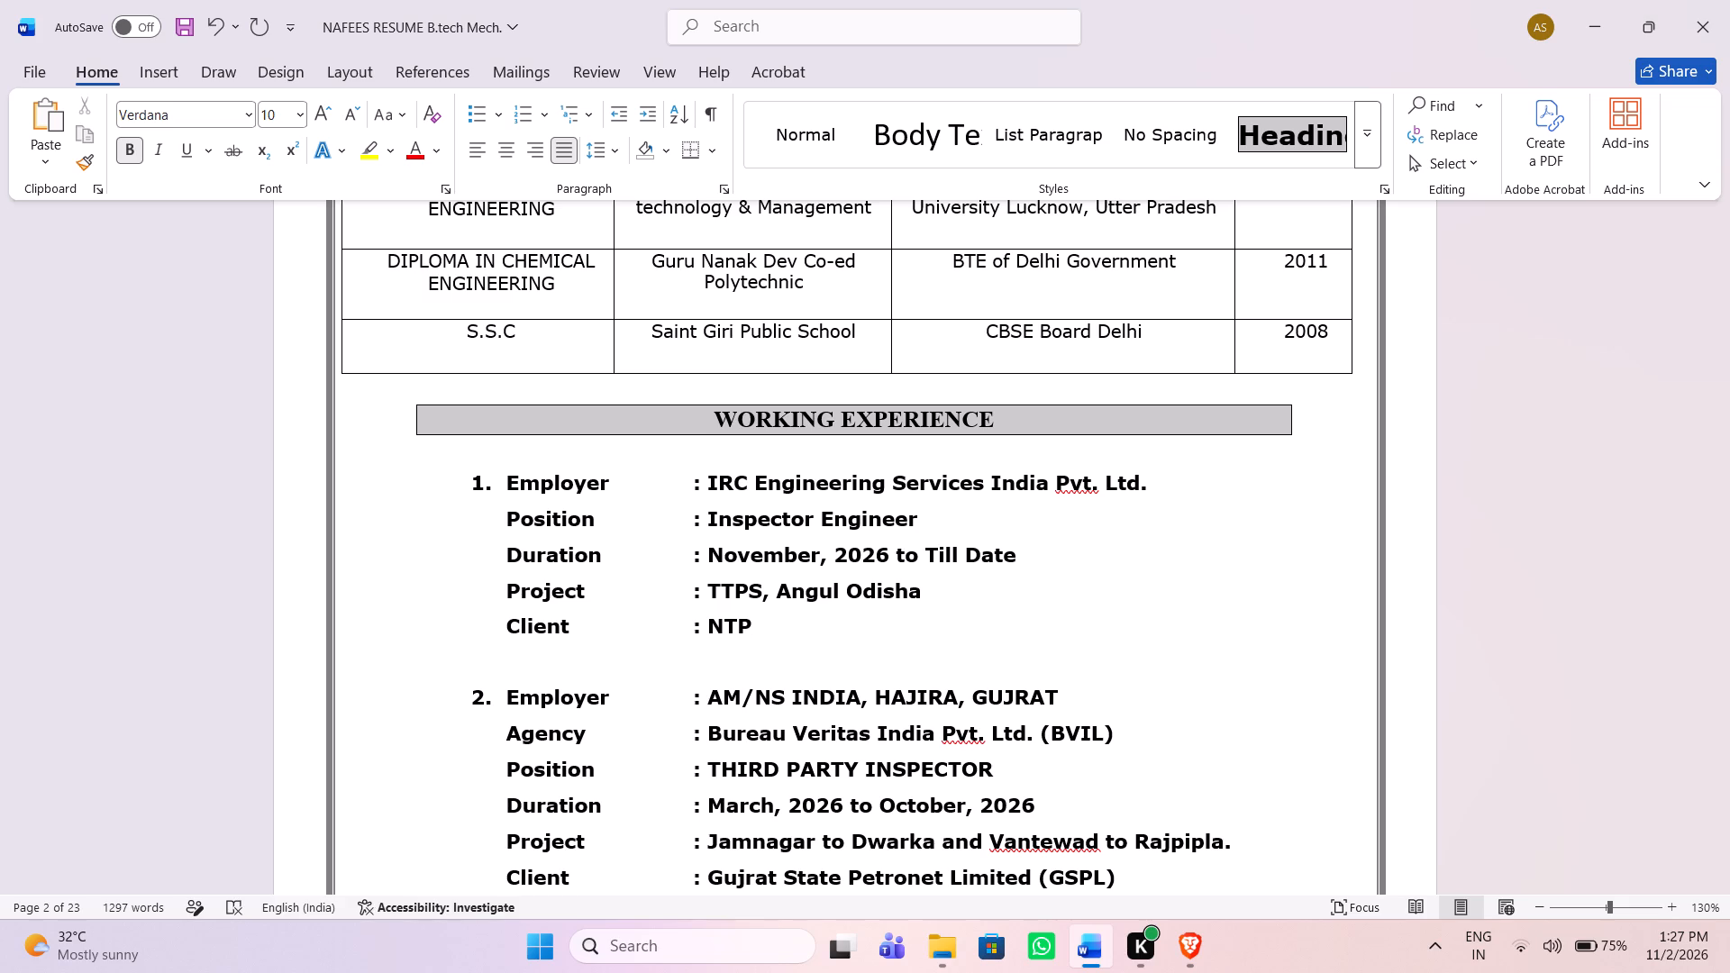
key(c)
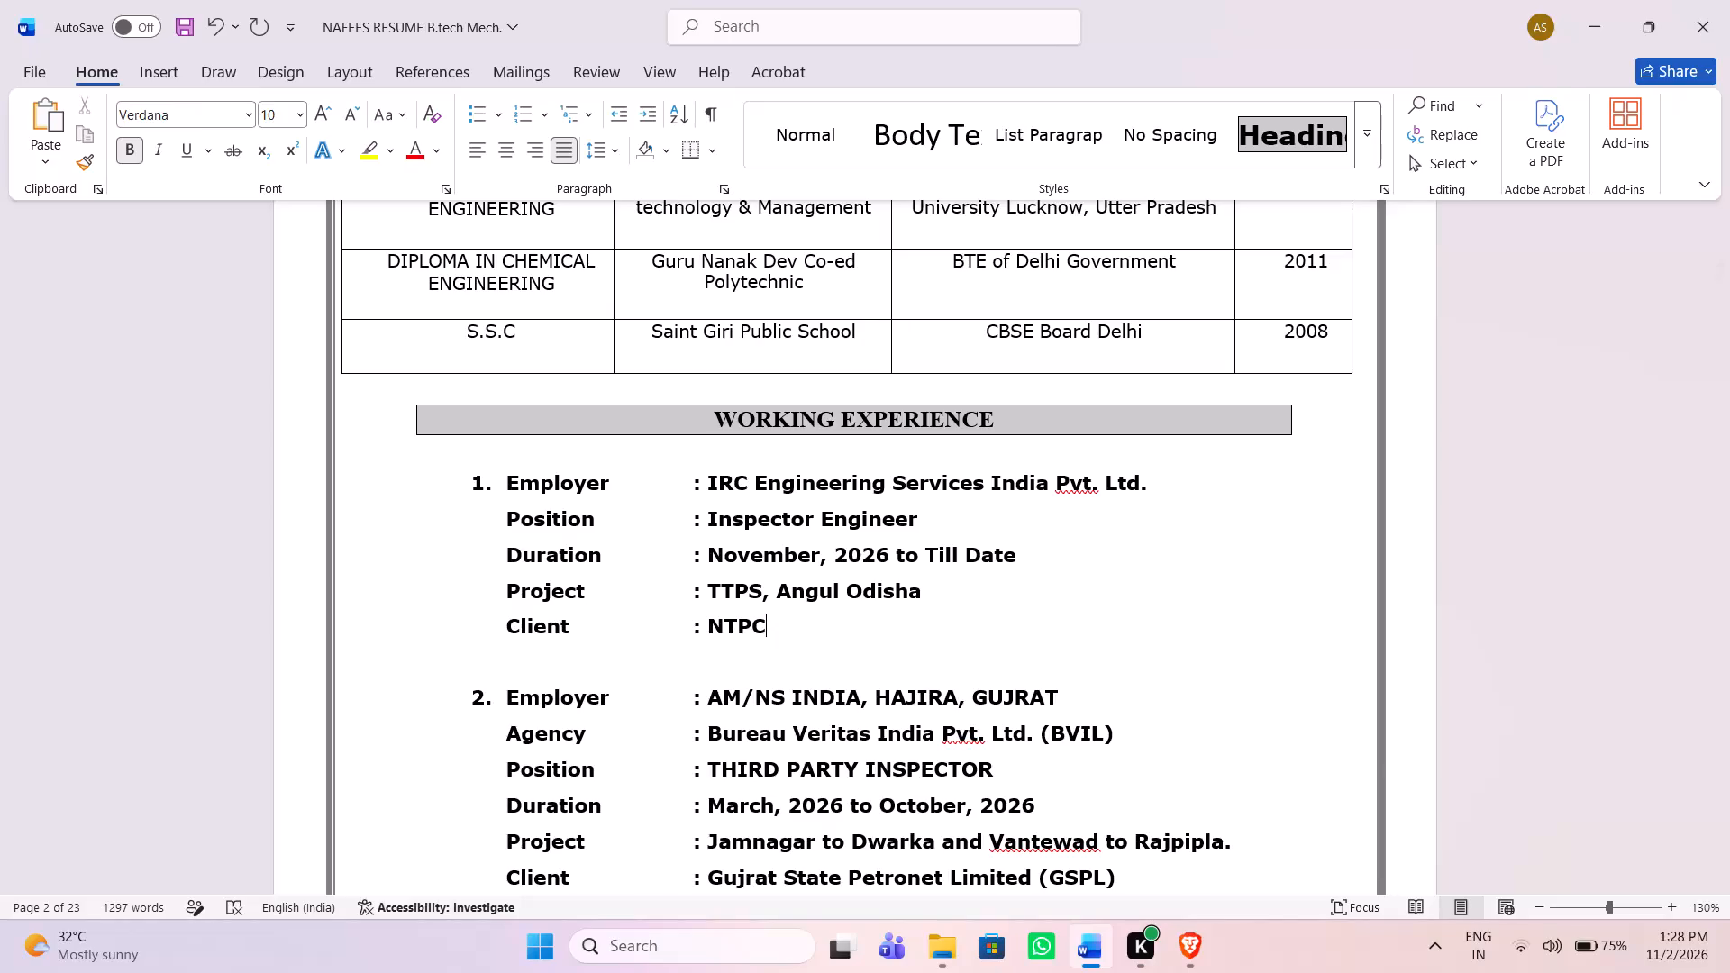
Change the Position value of the first Working Experience entry to "Inspection Engineer".
click(810, 520)
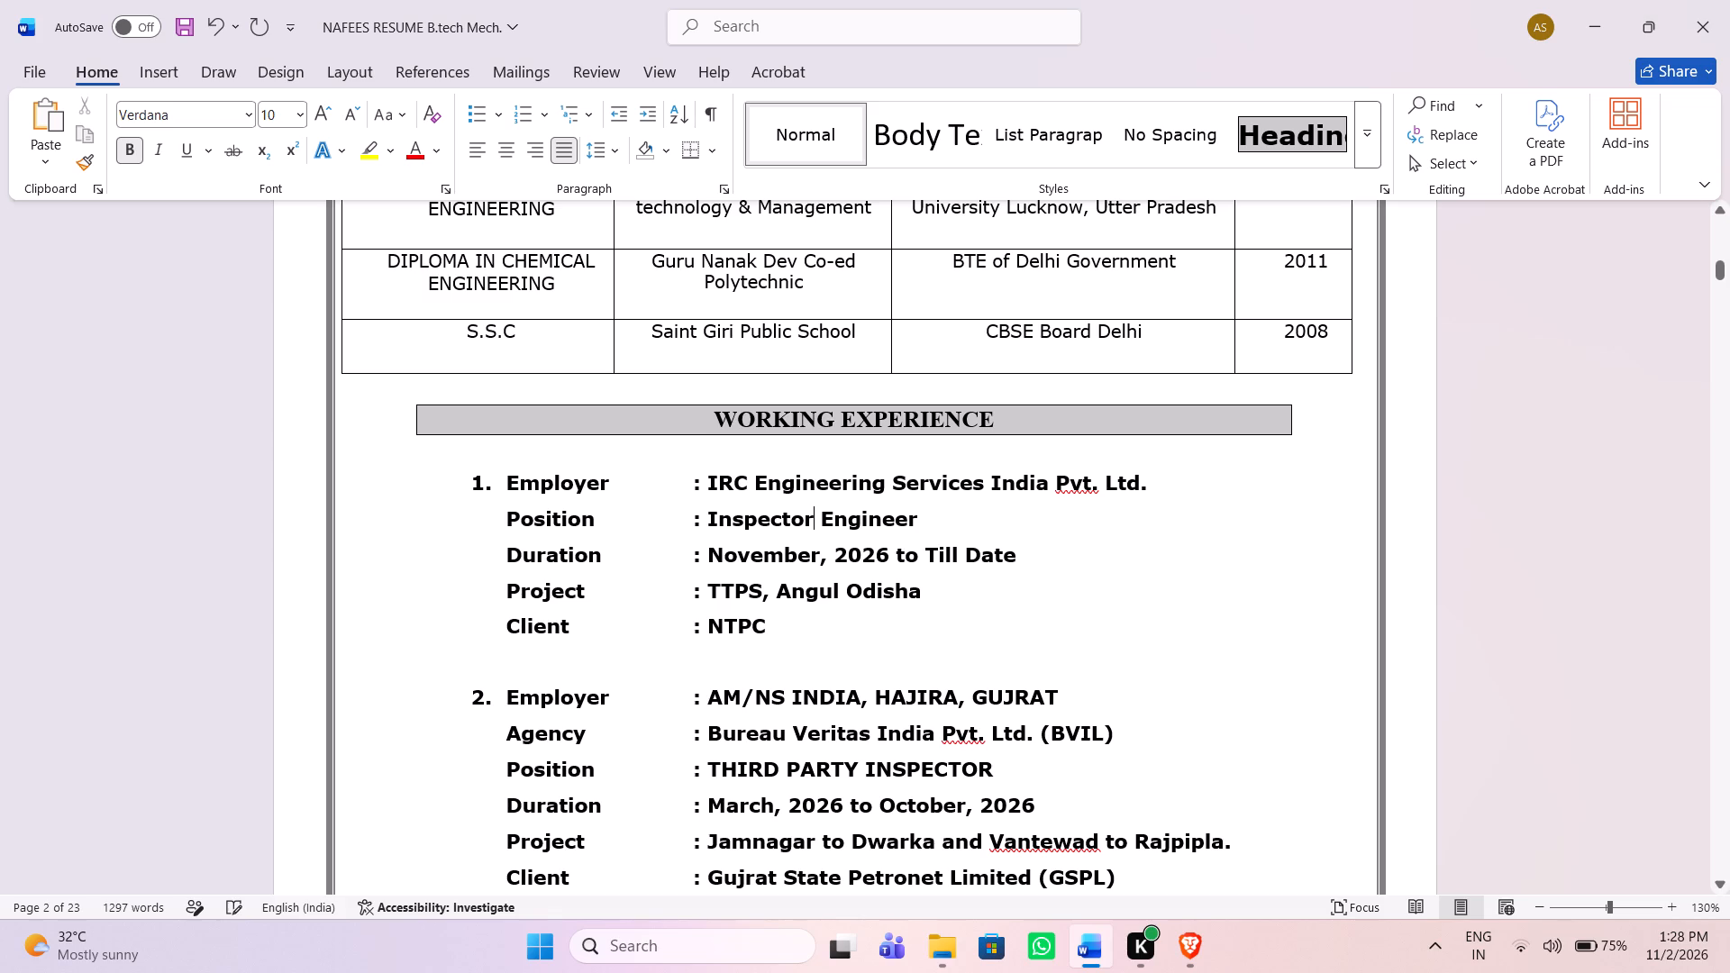
key(BackSpace)
key(BackSpace)
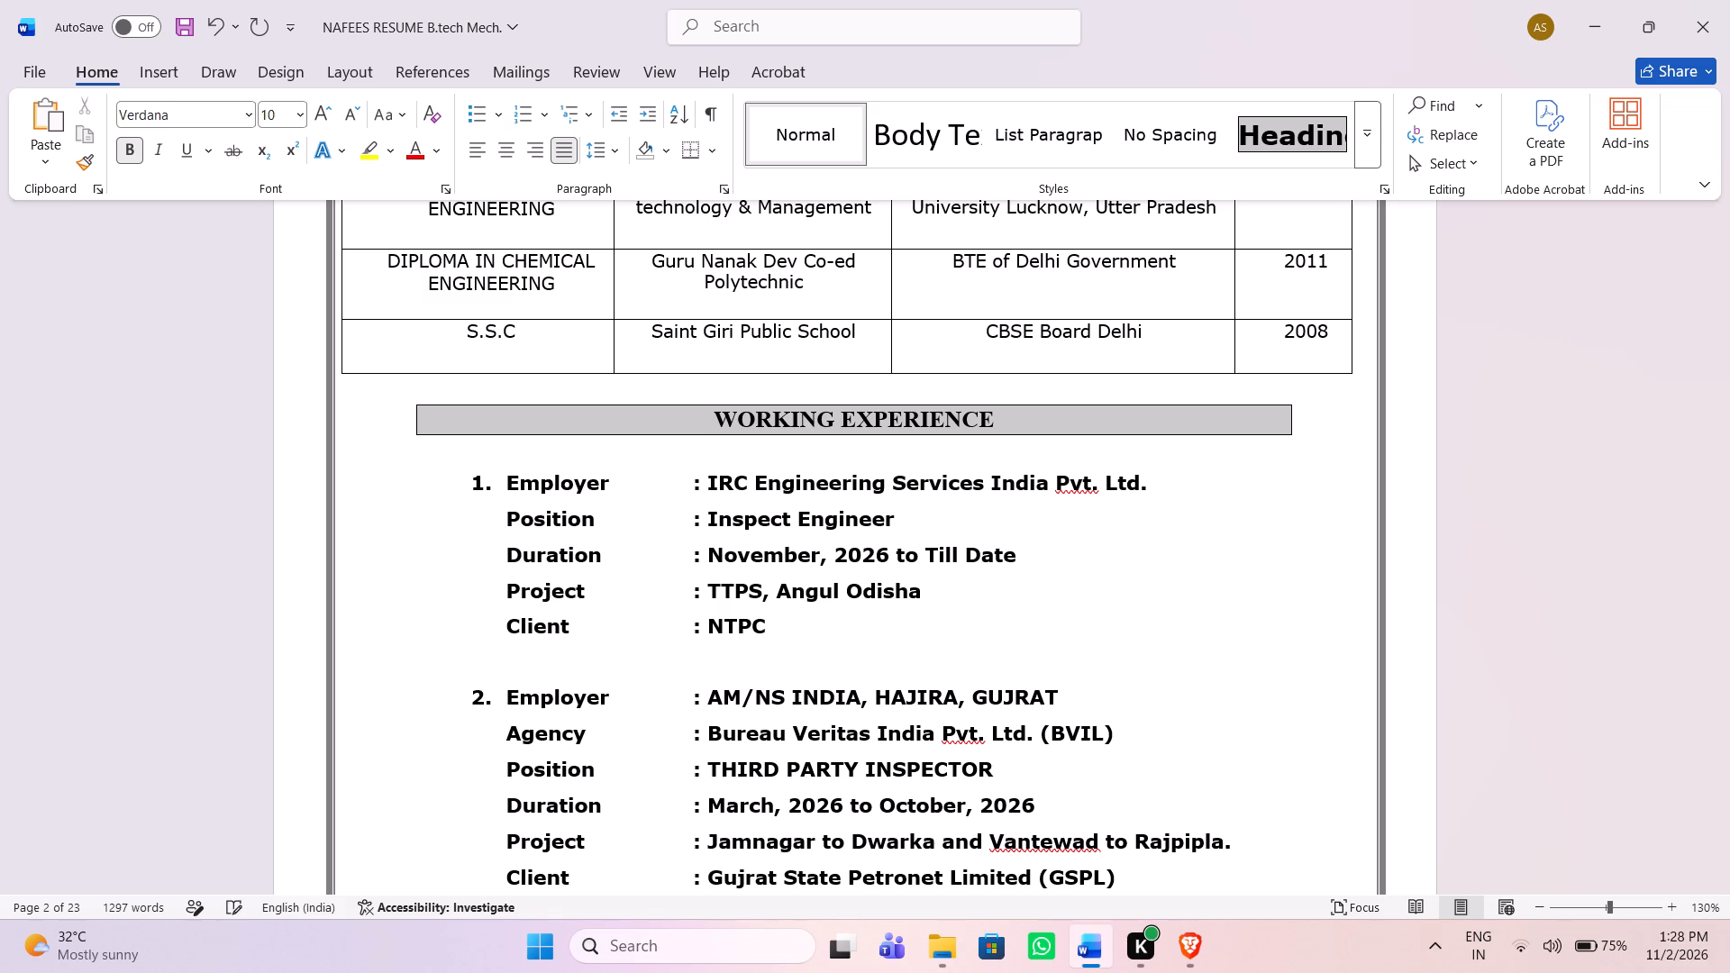
text(ION)
key(BackSpace)
key(BackSpace)
key(BackSpace)
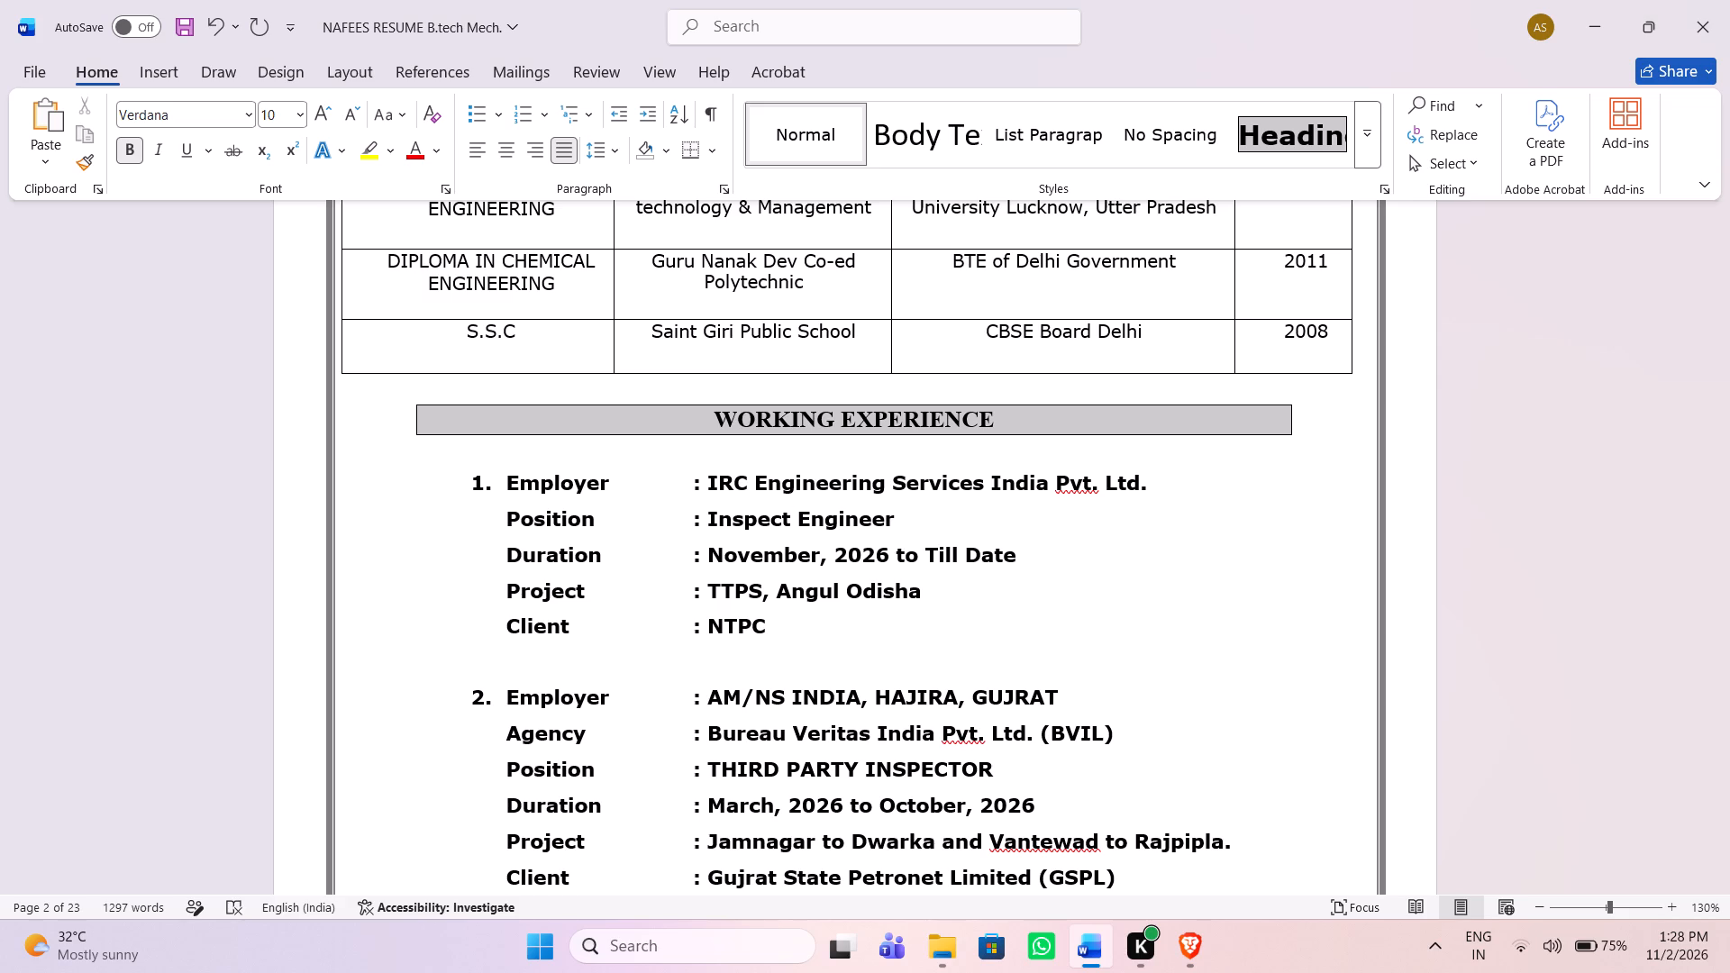
text(ION)
key(BackSpace)
key(BackSpace)
key(BackSpace)
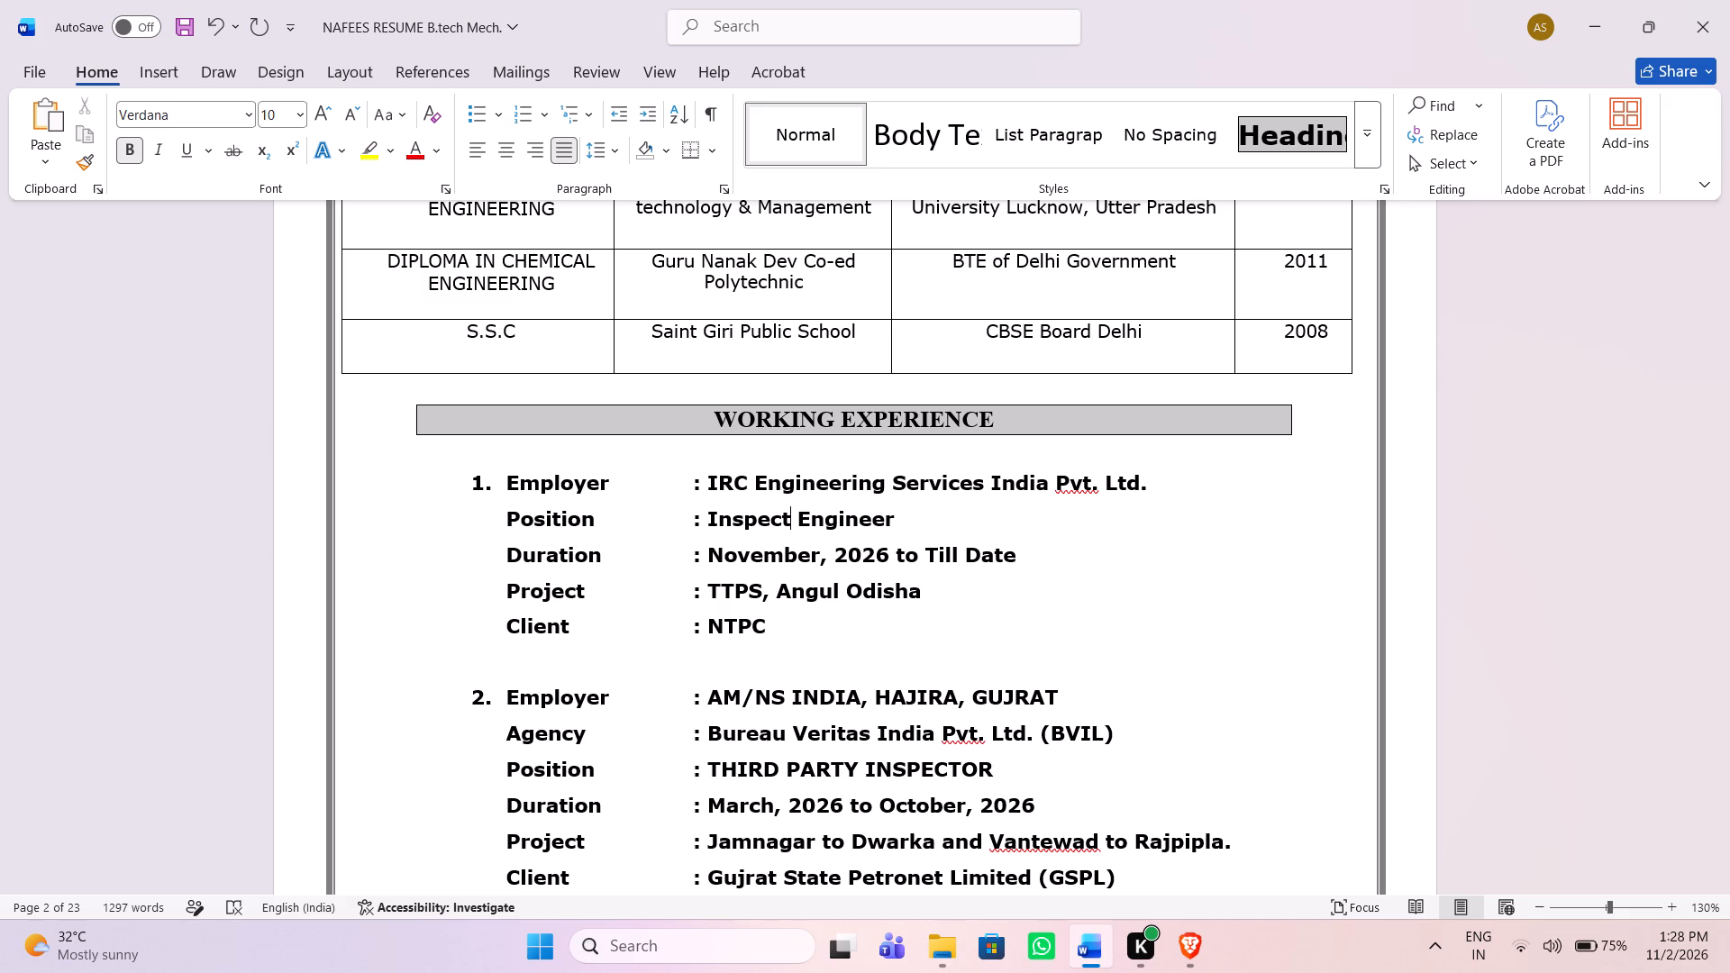
text(ion)
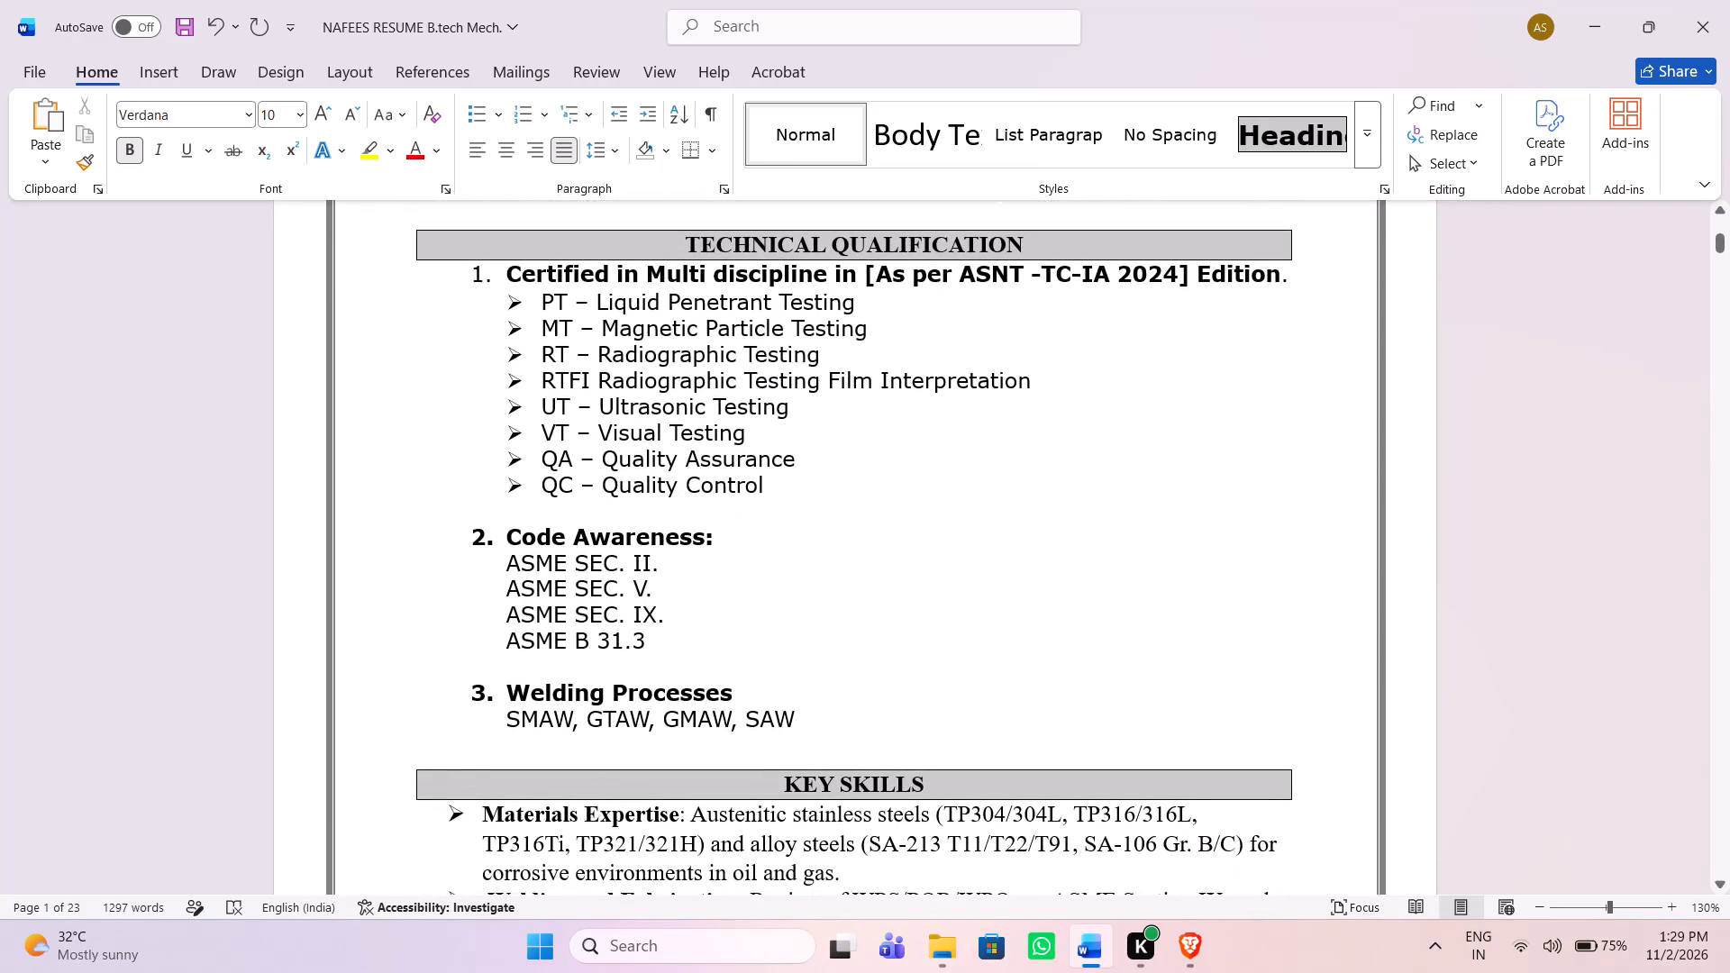
Add a colon after the "Welding Processes" heading under Technical Qualification.
click(740, 696)
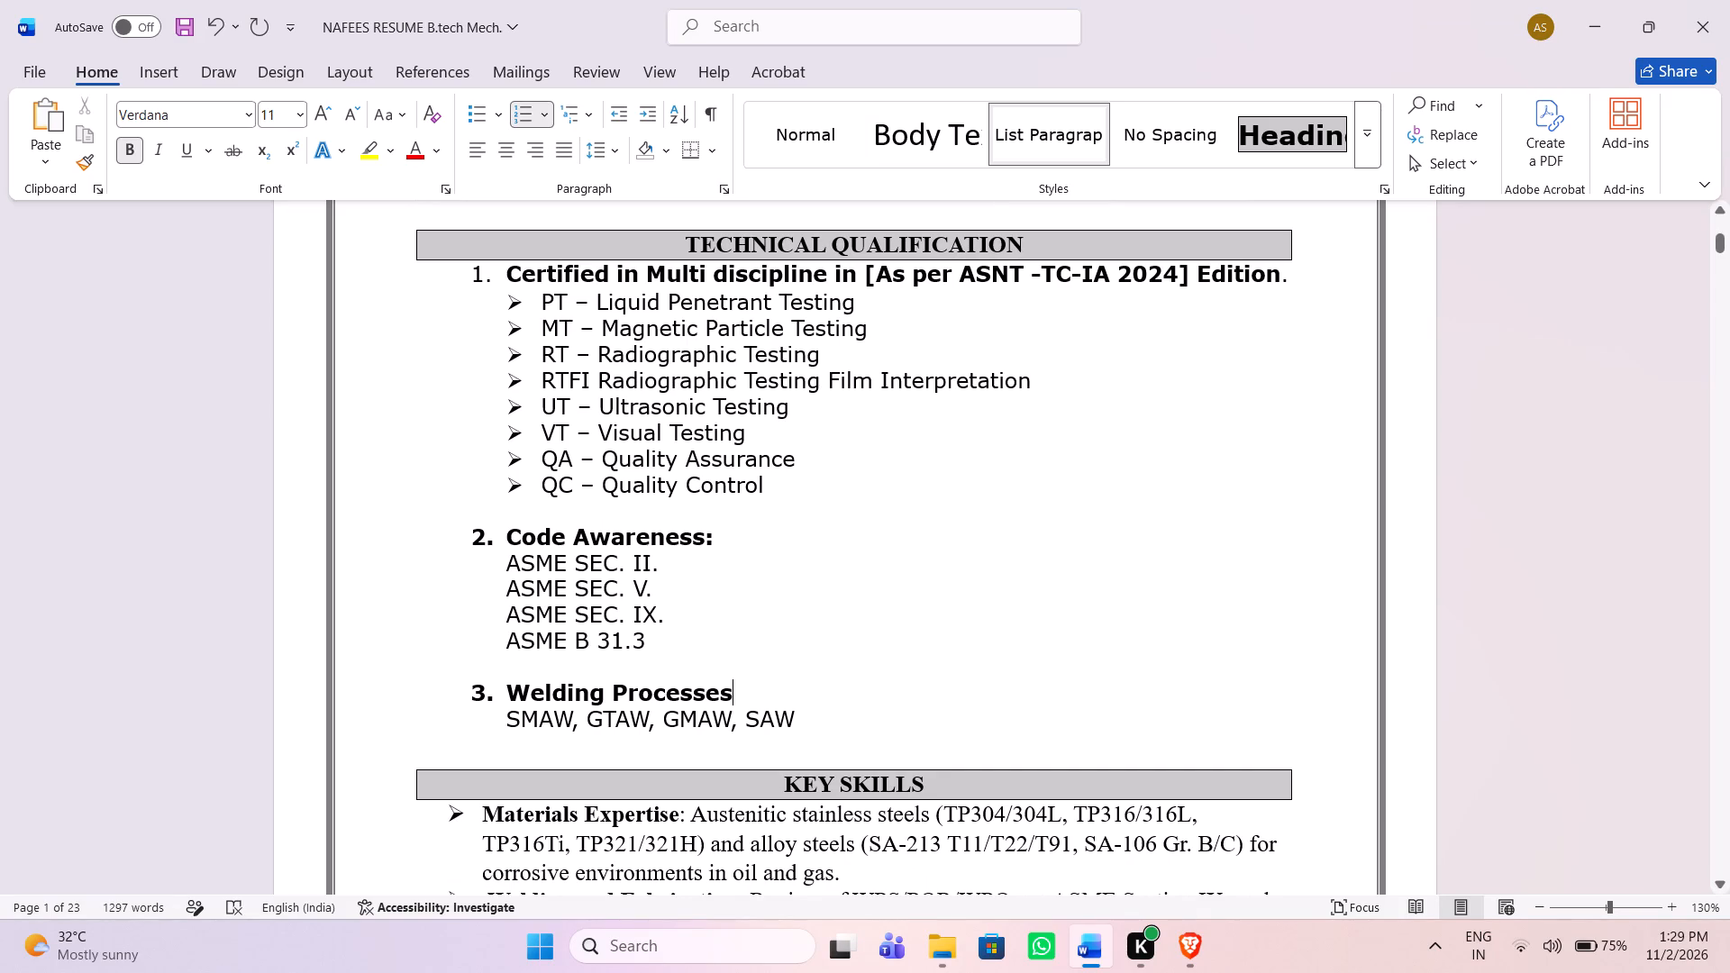
key(shift+colon)
Extend the "Welding Processes:" heading under Technical Qualification to read "Familiar with the following Welding Processes:".
click(508, 695)
text(Fa)
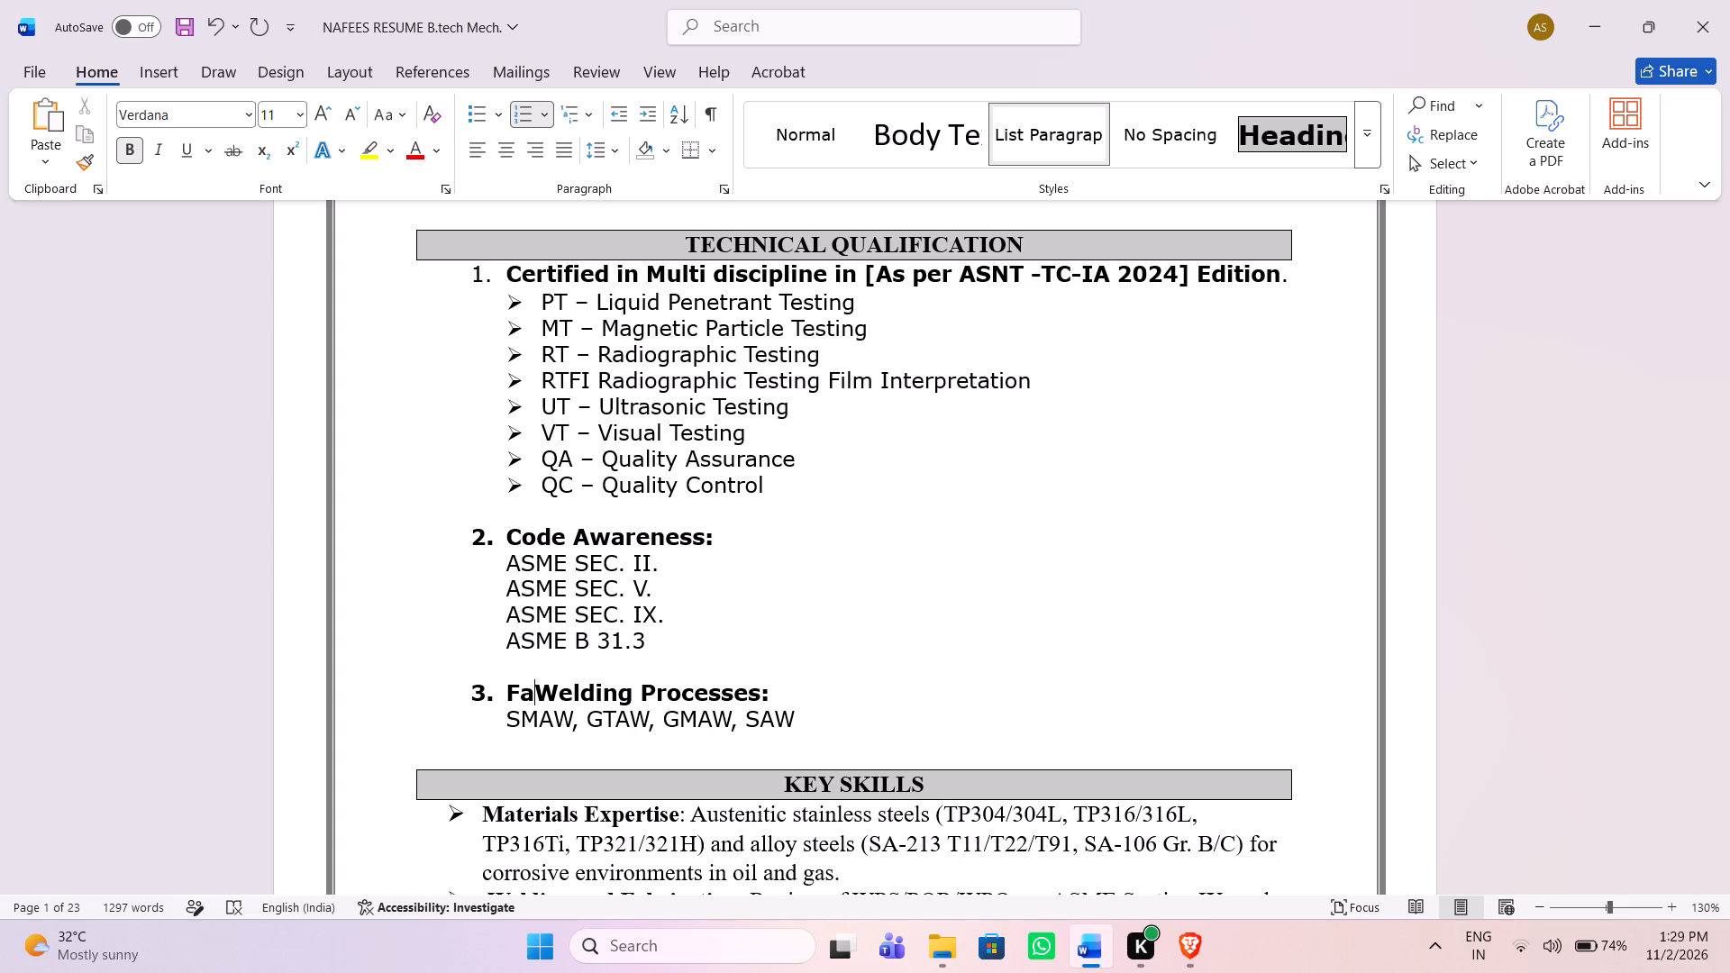
text(mollier)
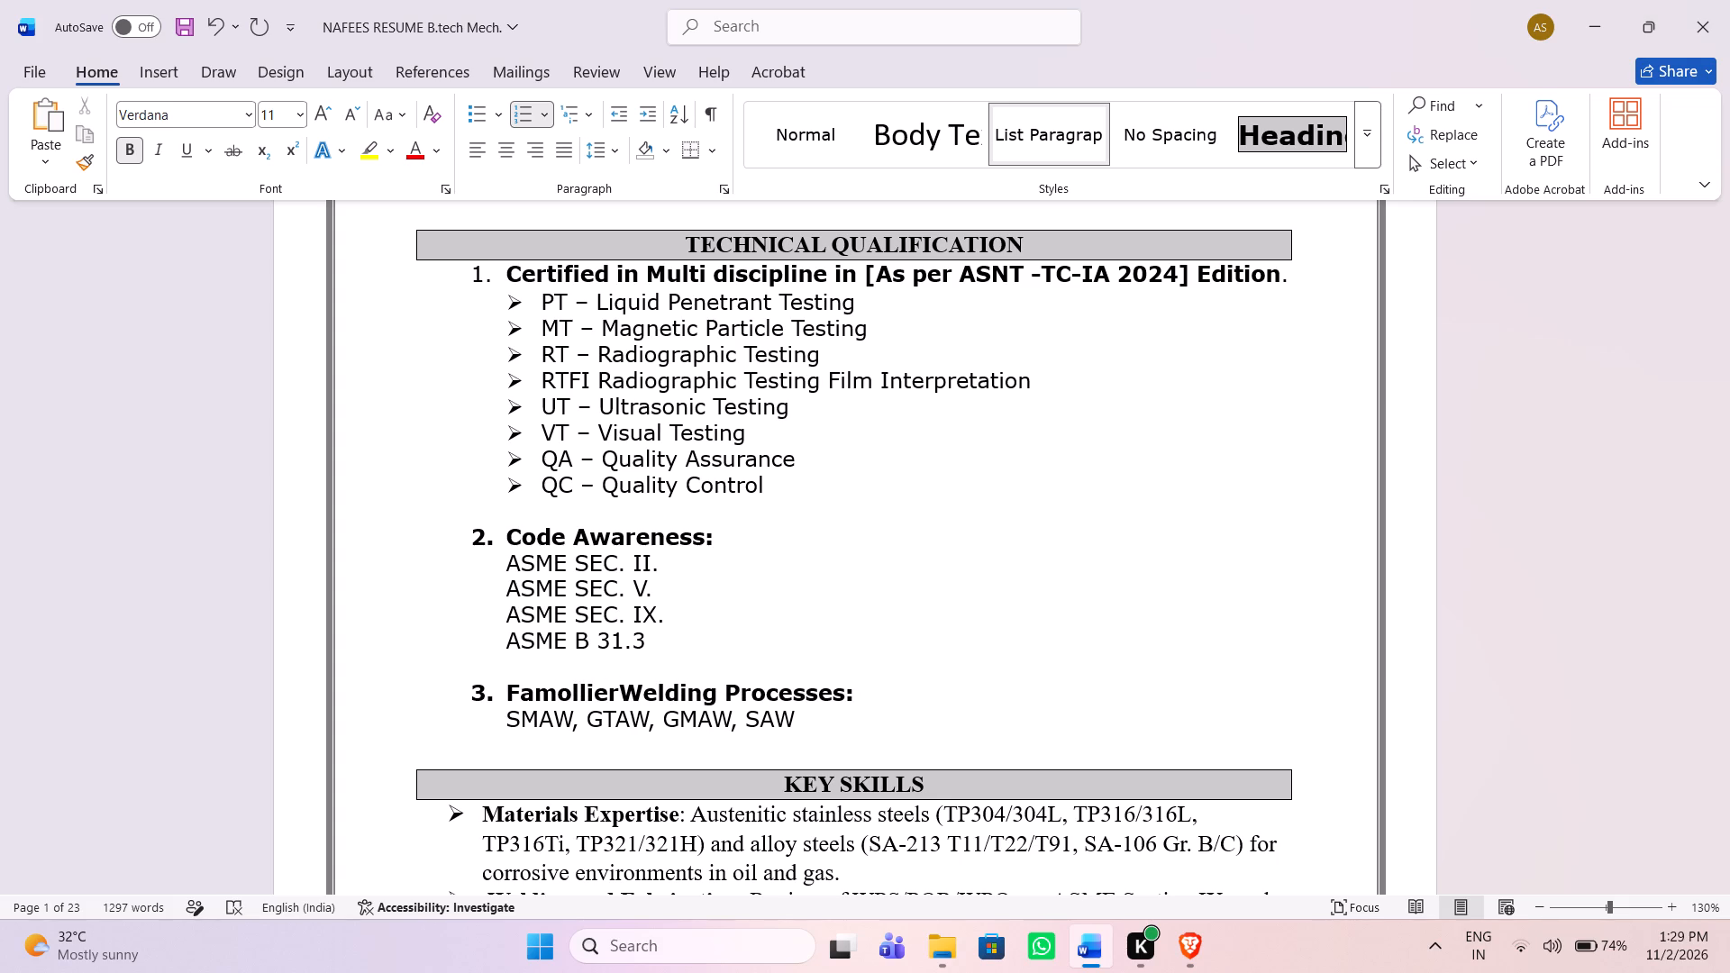
key(BackSpace)
key(BackSpace)
key(BackSpace)
key(BackSpace)
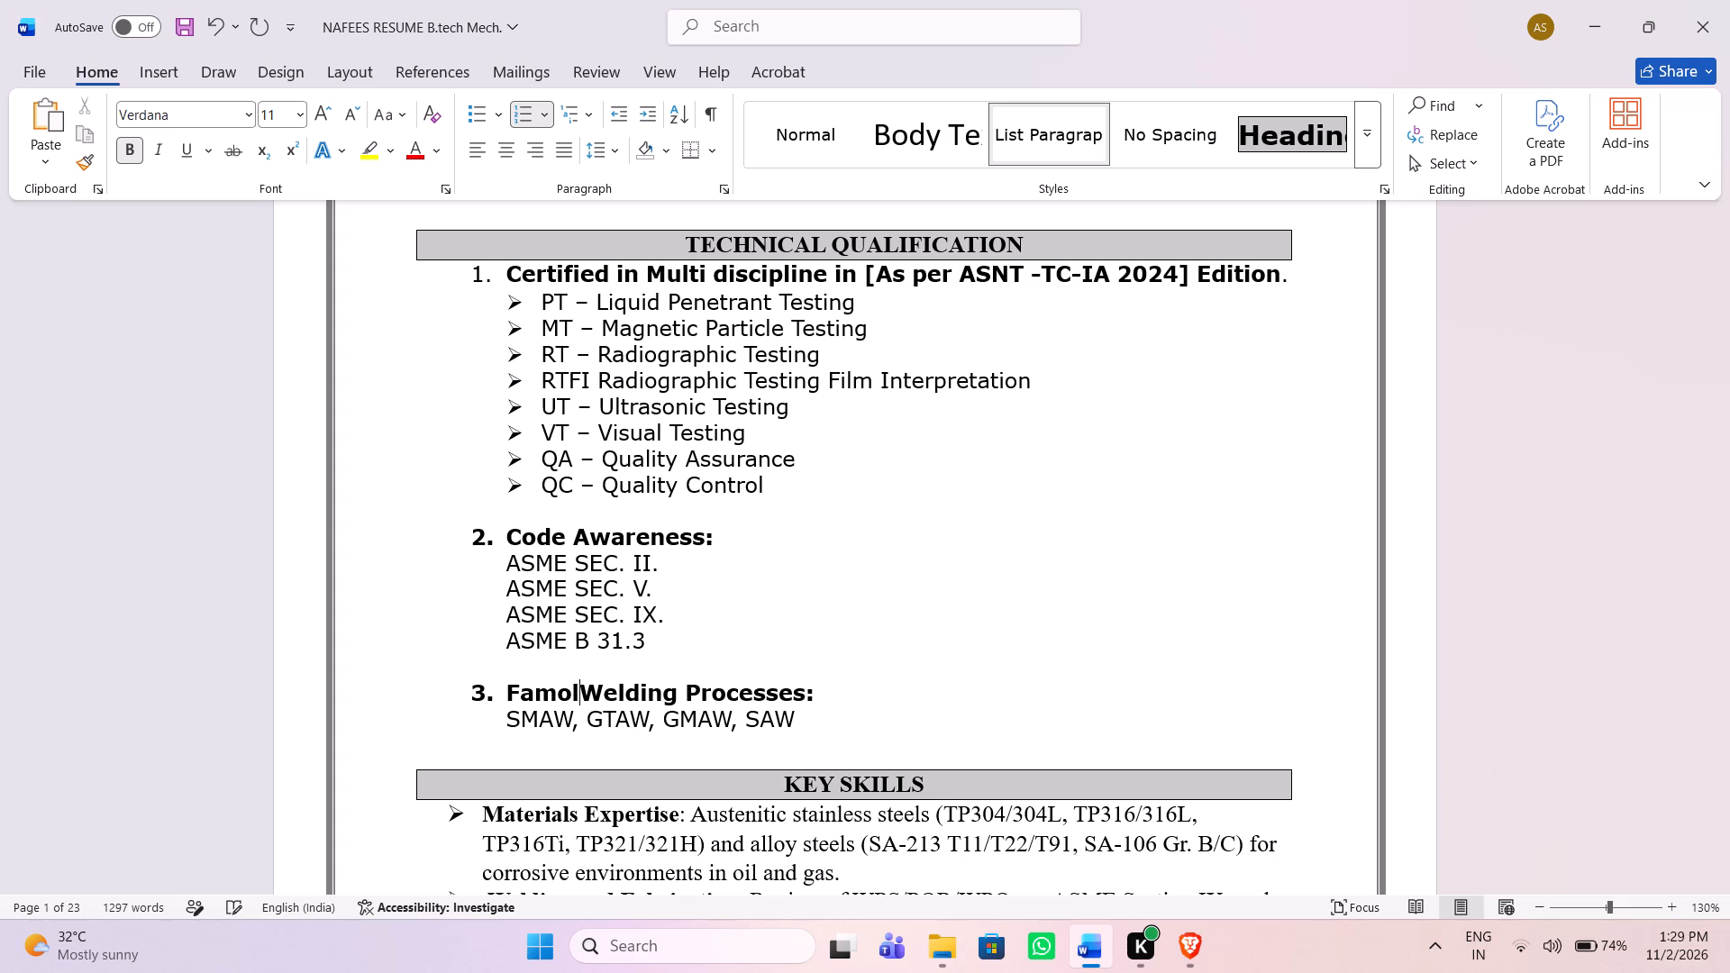
text(ier)
key(space)
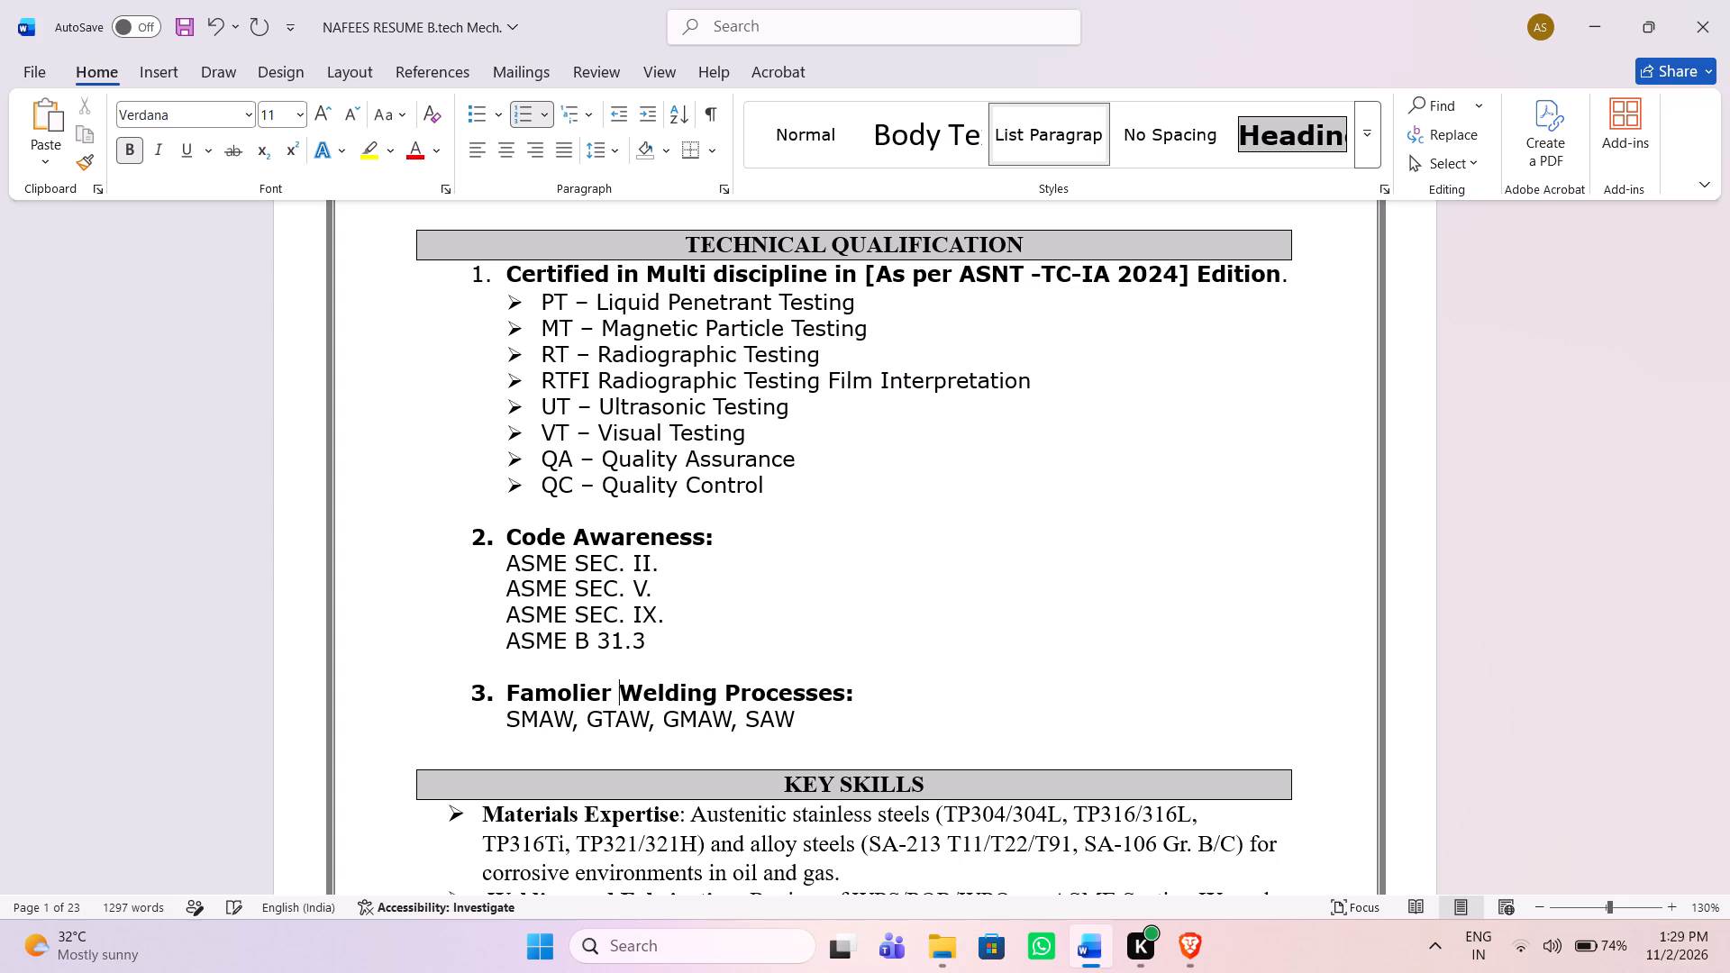
text(wit)
text(h the)
key(space)
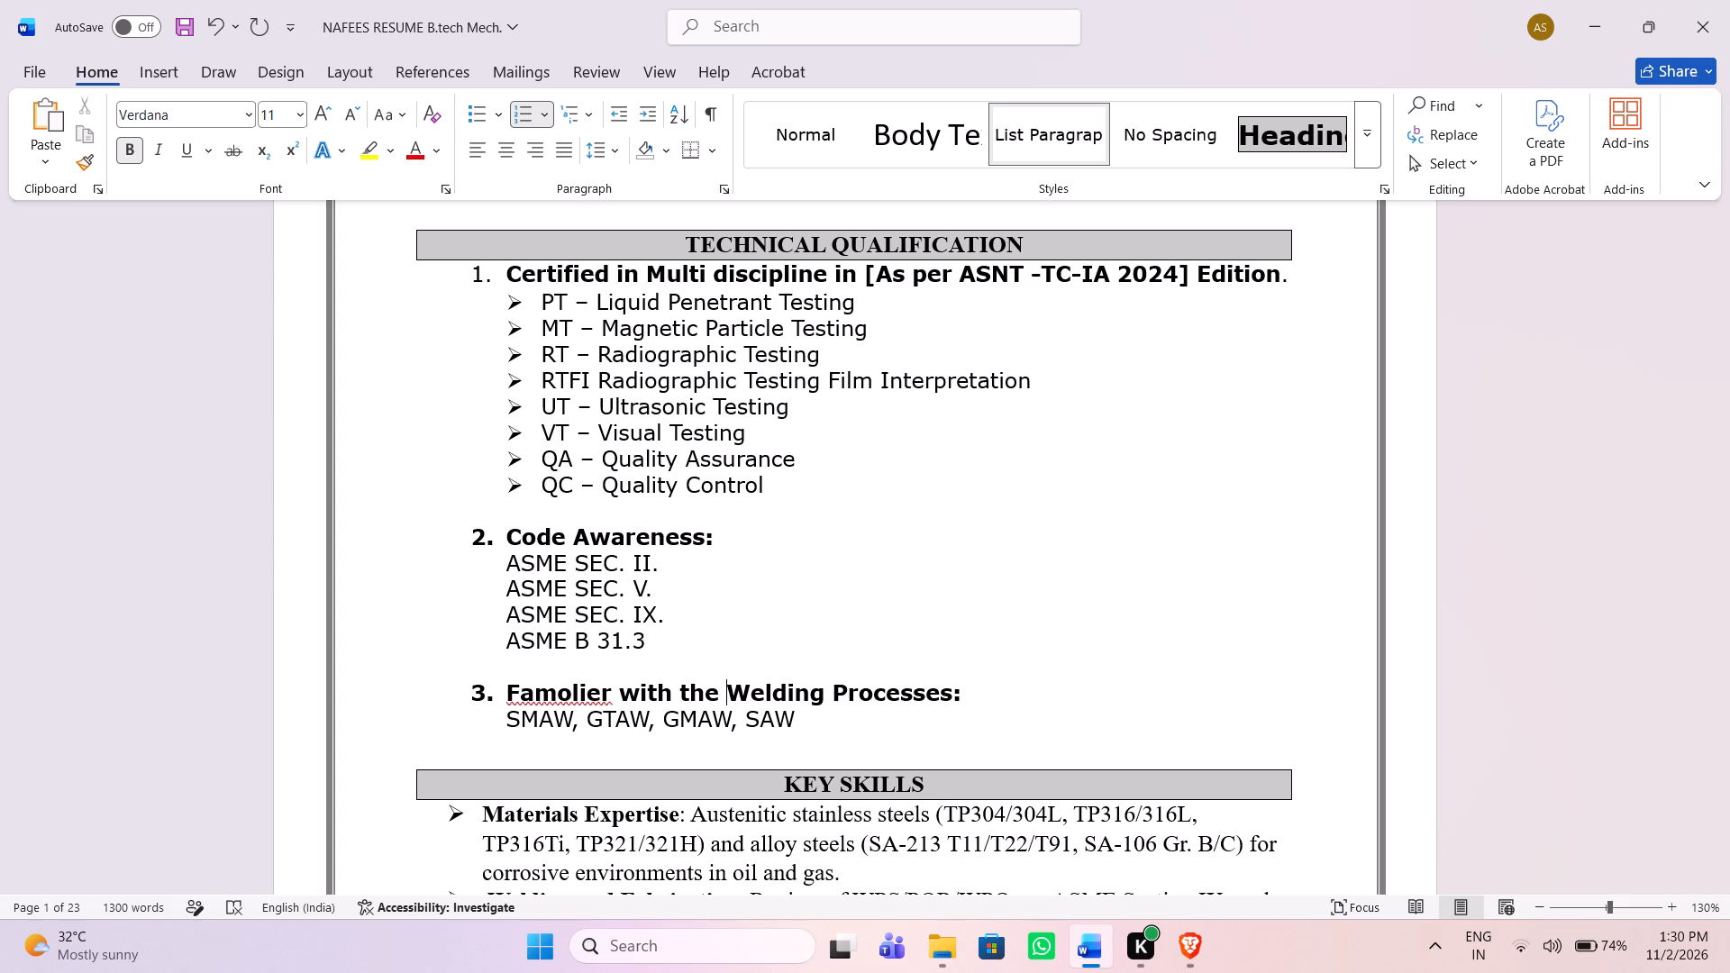
text(following)
key(space)
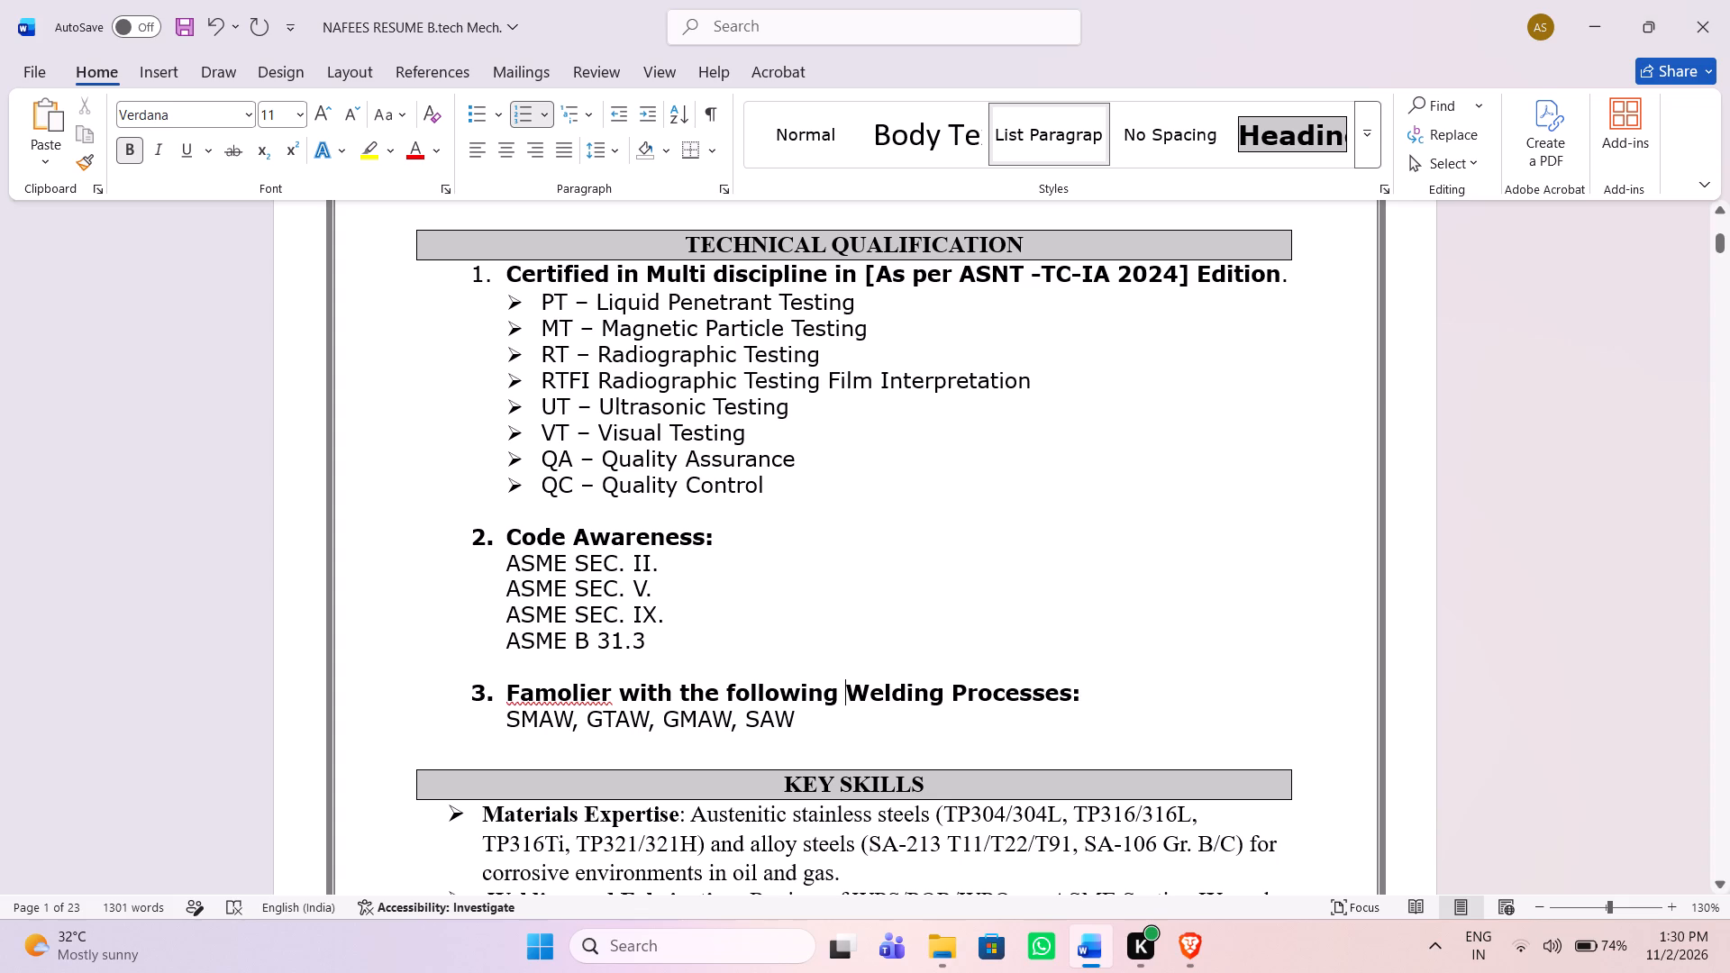
click(570, 696)
key(BackSpace)
key(i)
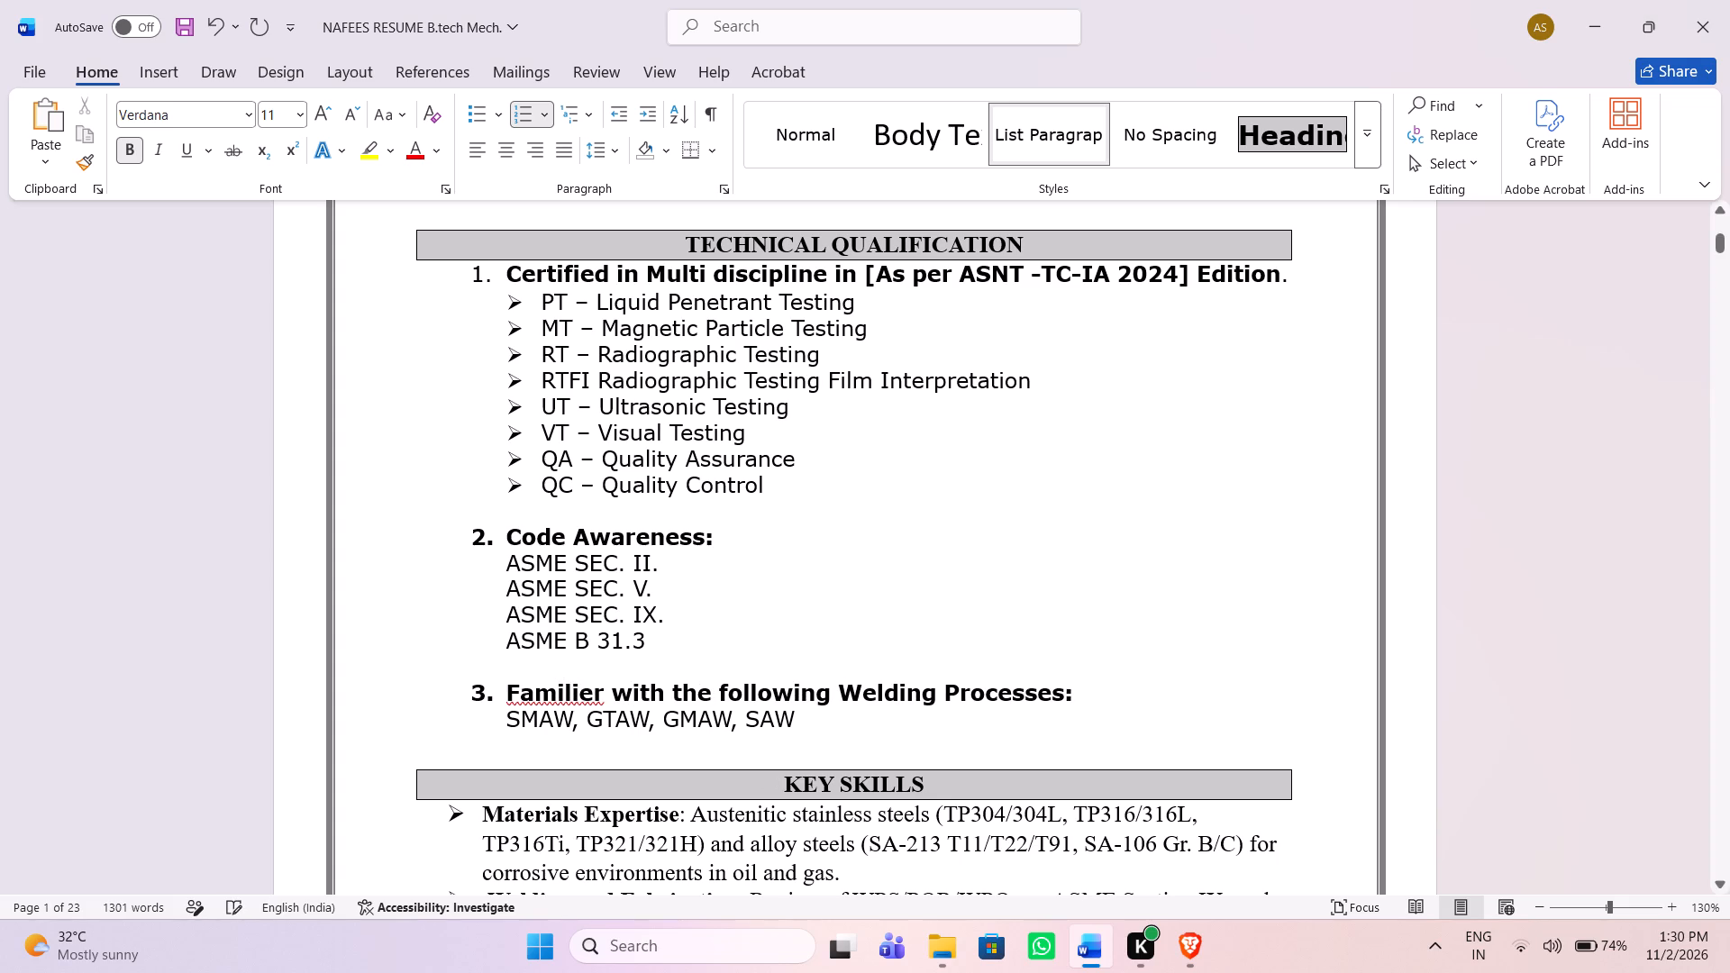
click(950, 770)
click(588, 696)
key(BackSpace)
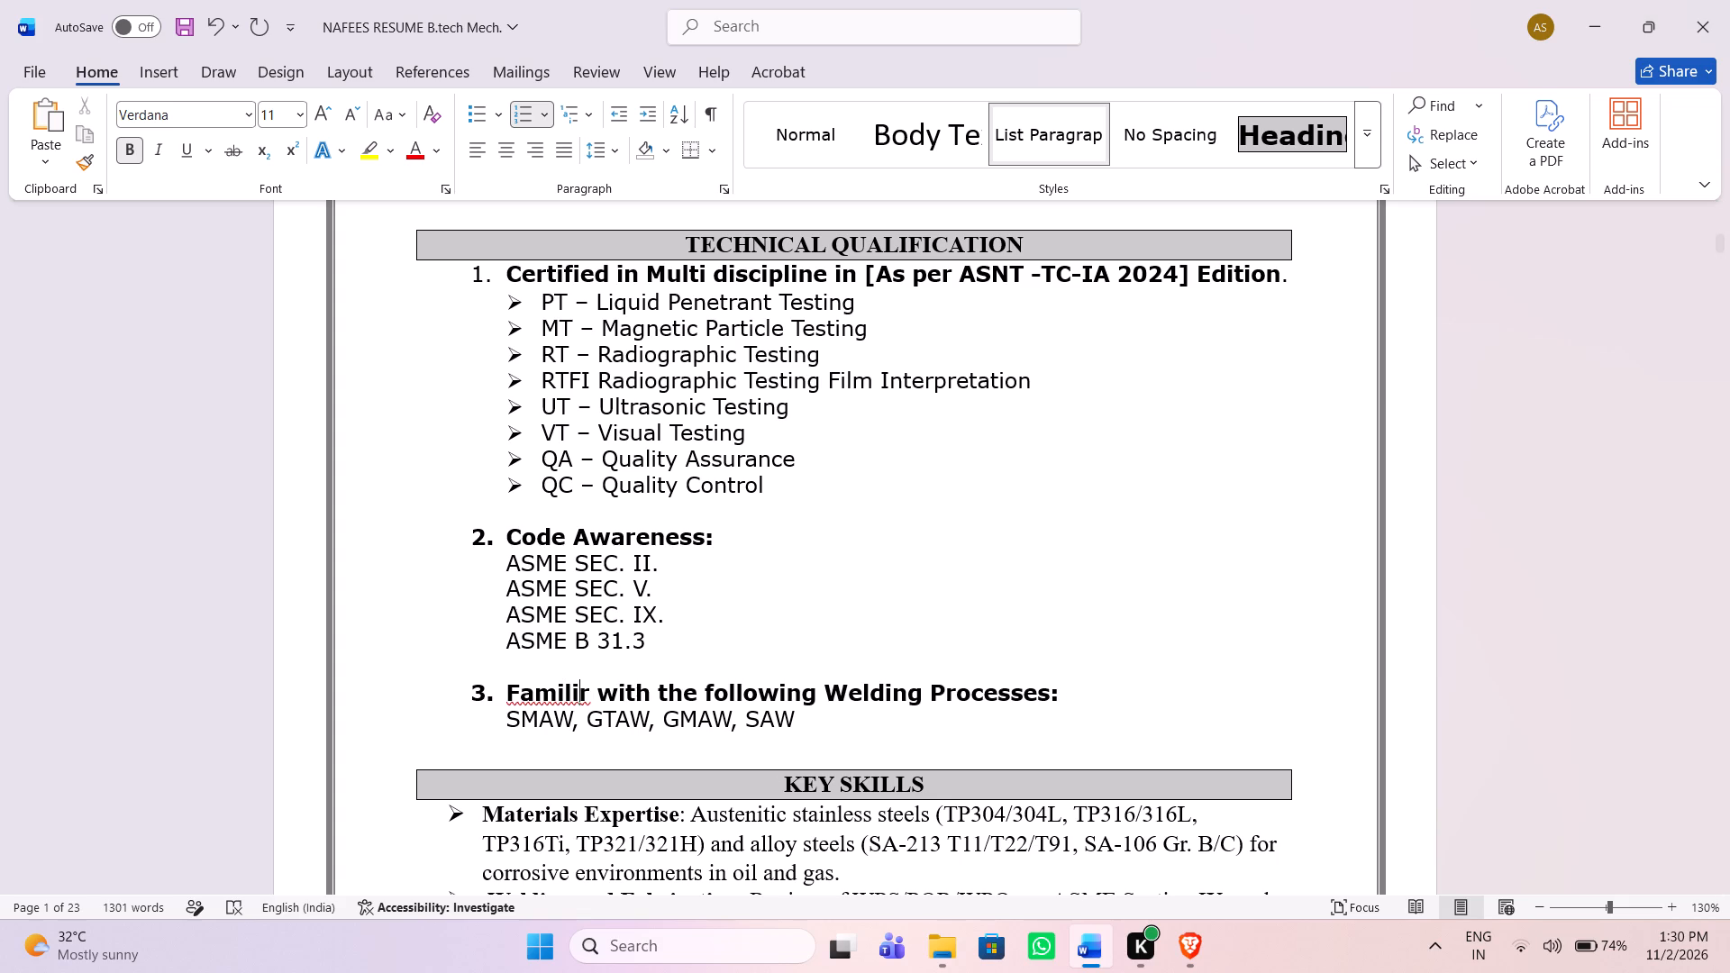
key(a)
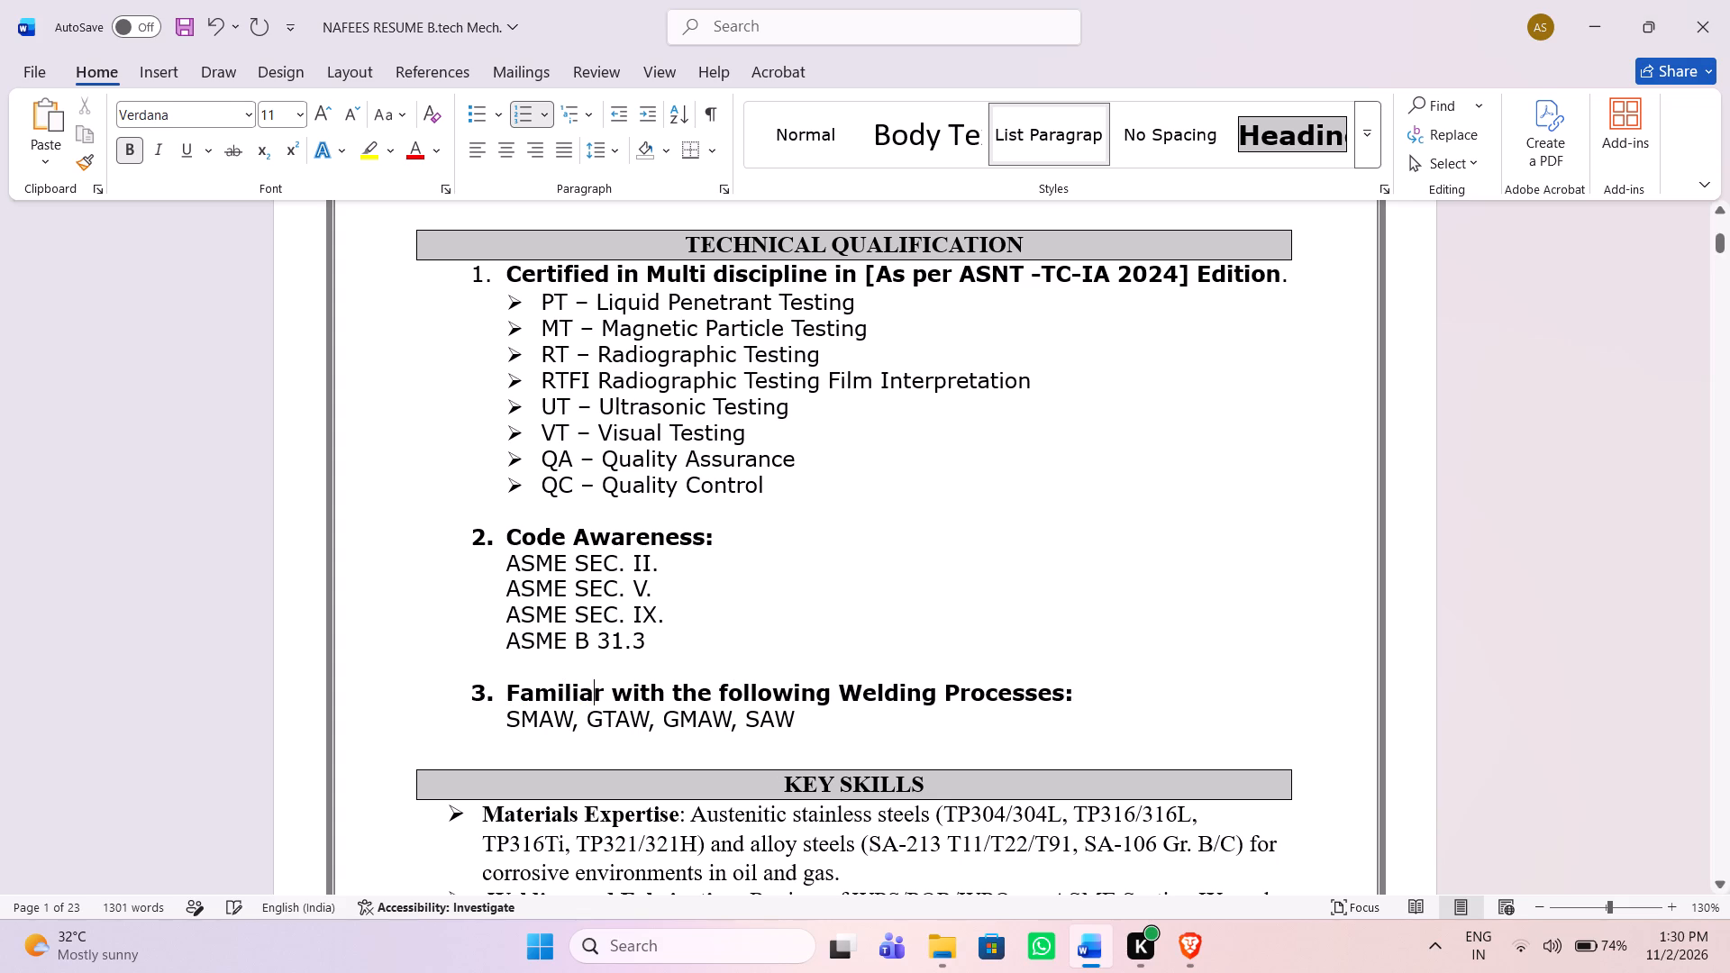
click(793, 741)
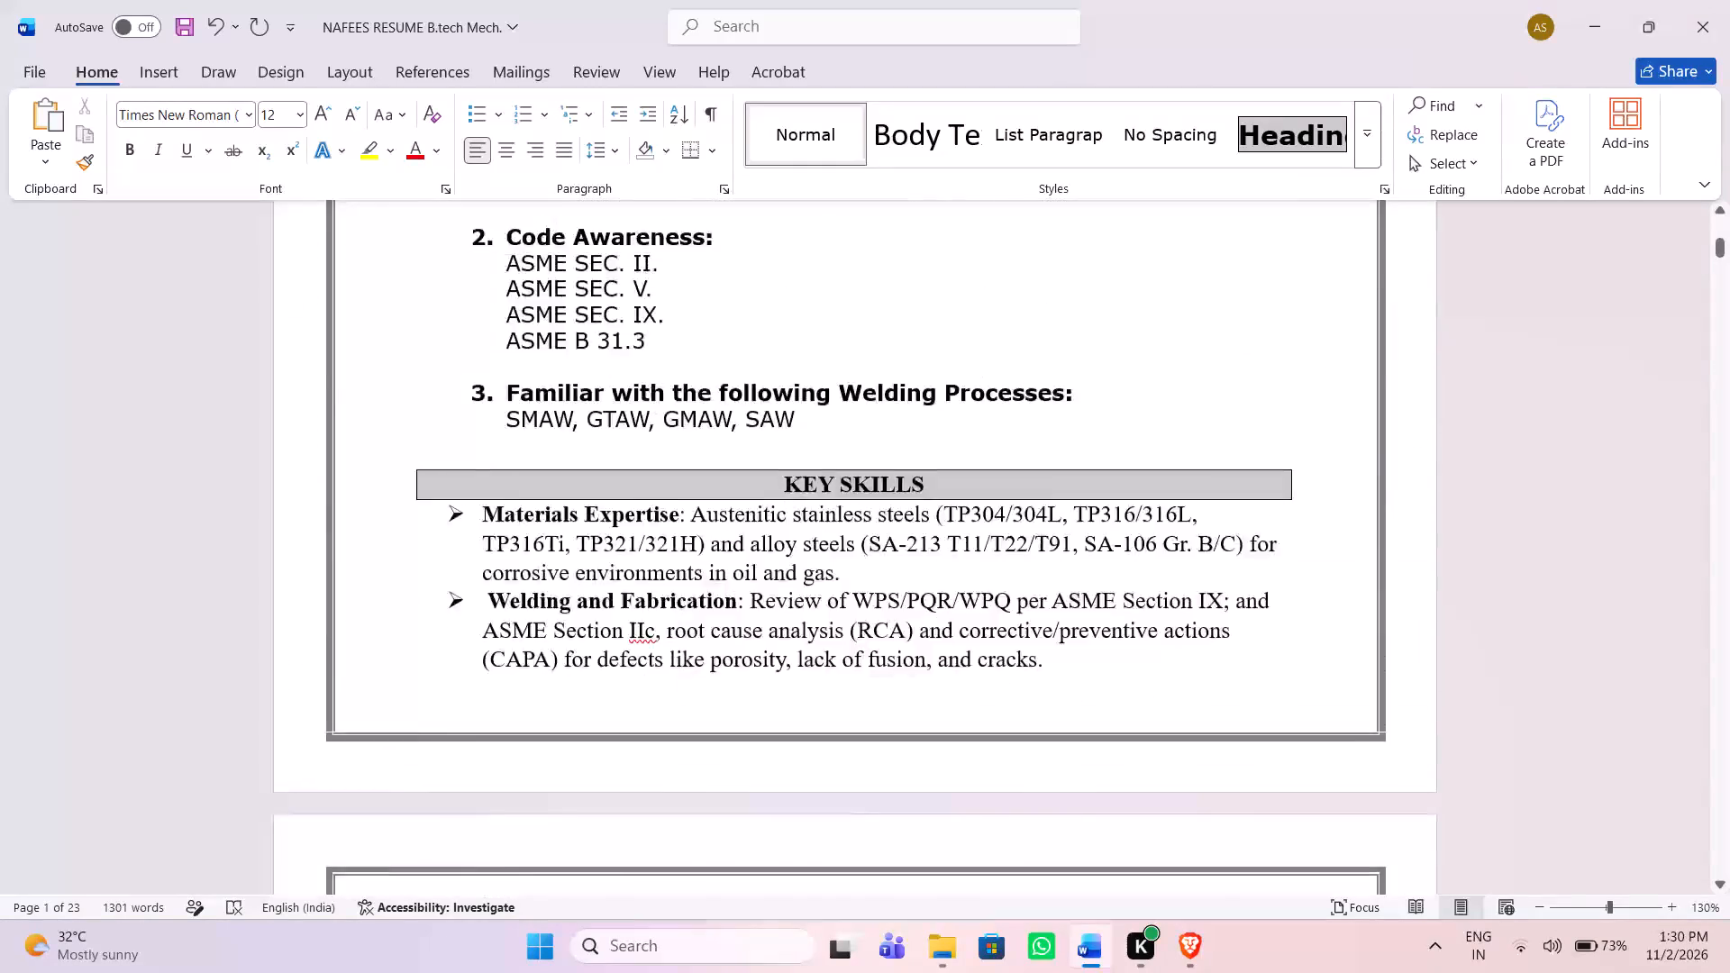
Save the resume document.
key(s)
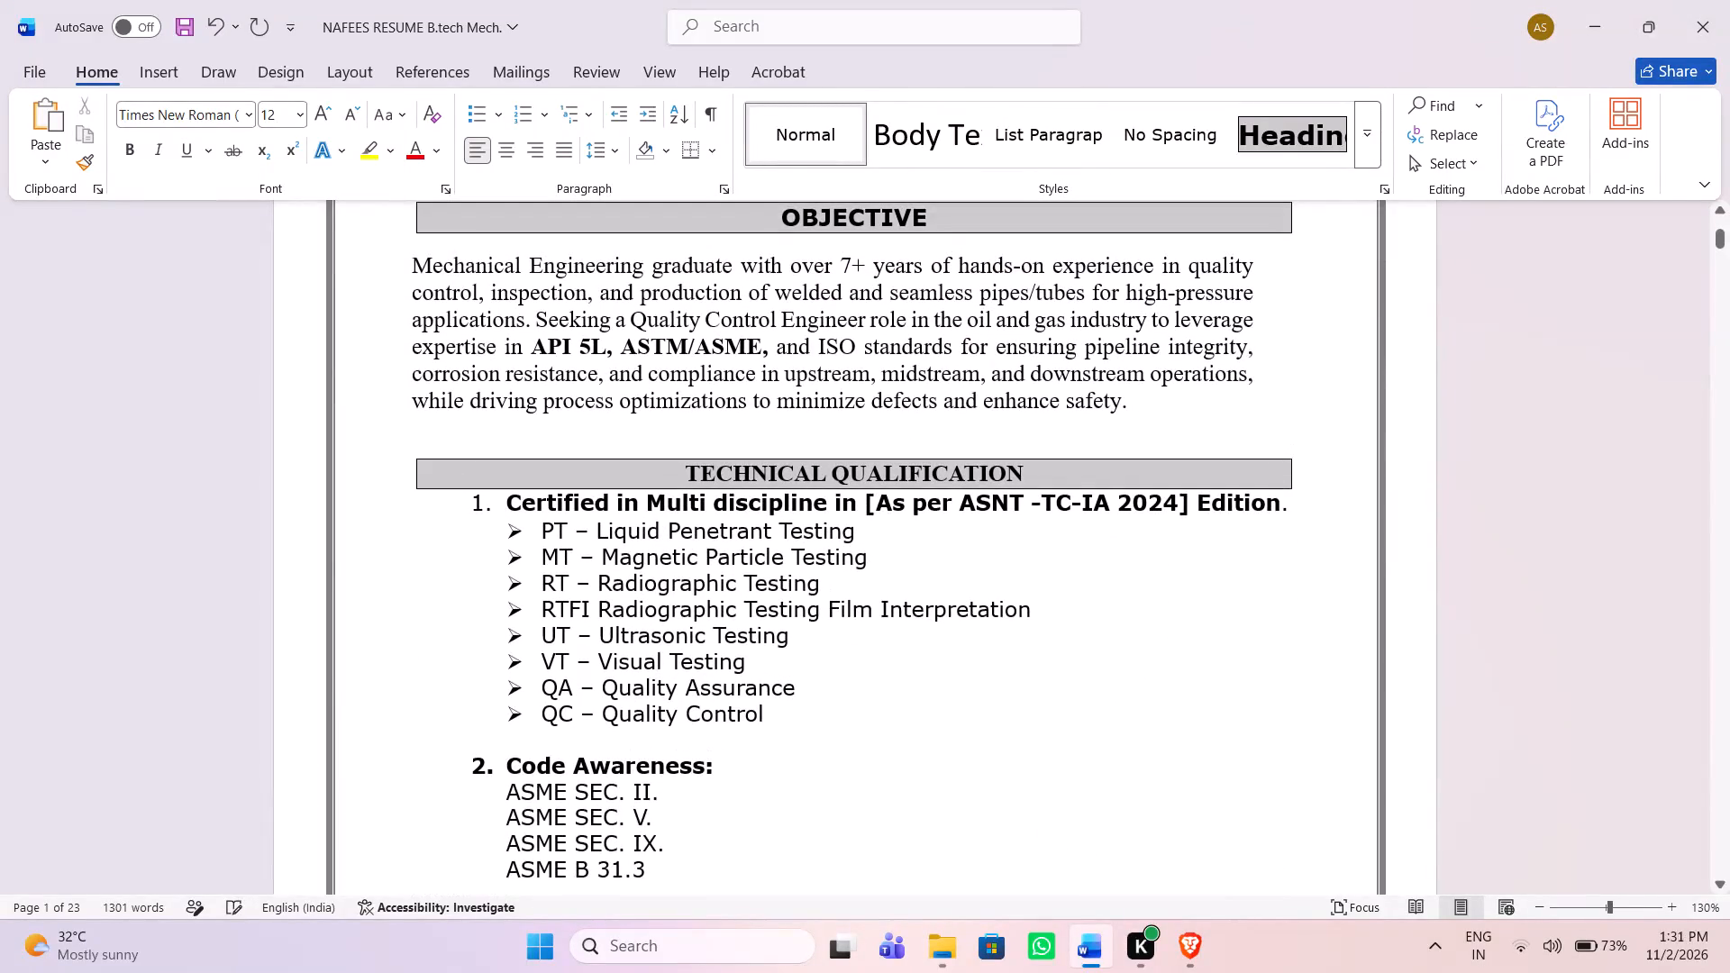
key(ctrl+s)
click(449, 706)
key(ctrl+s)
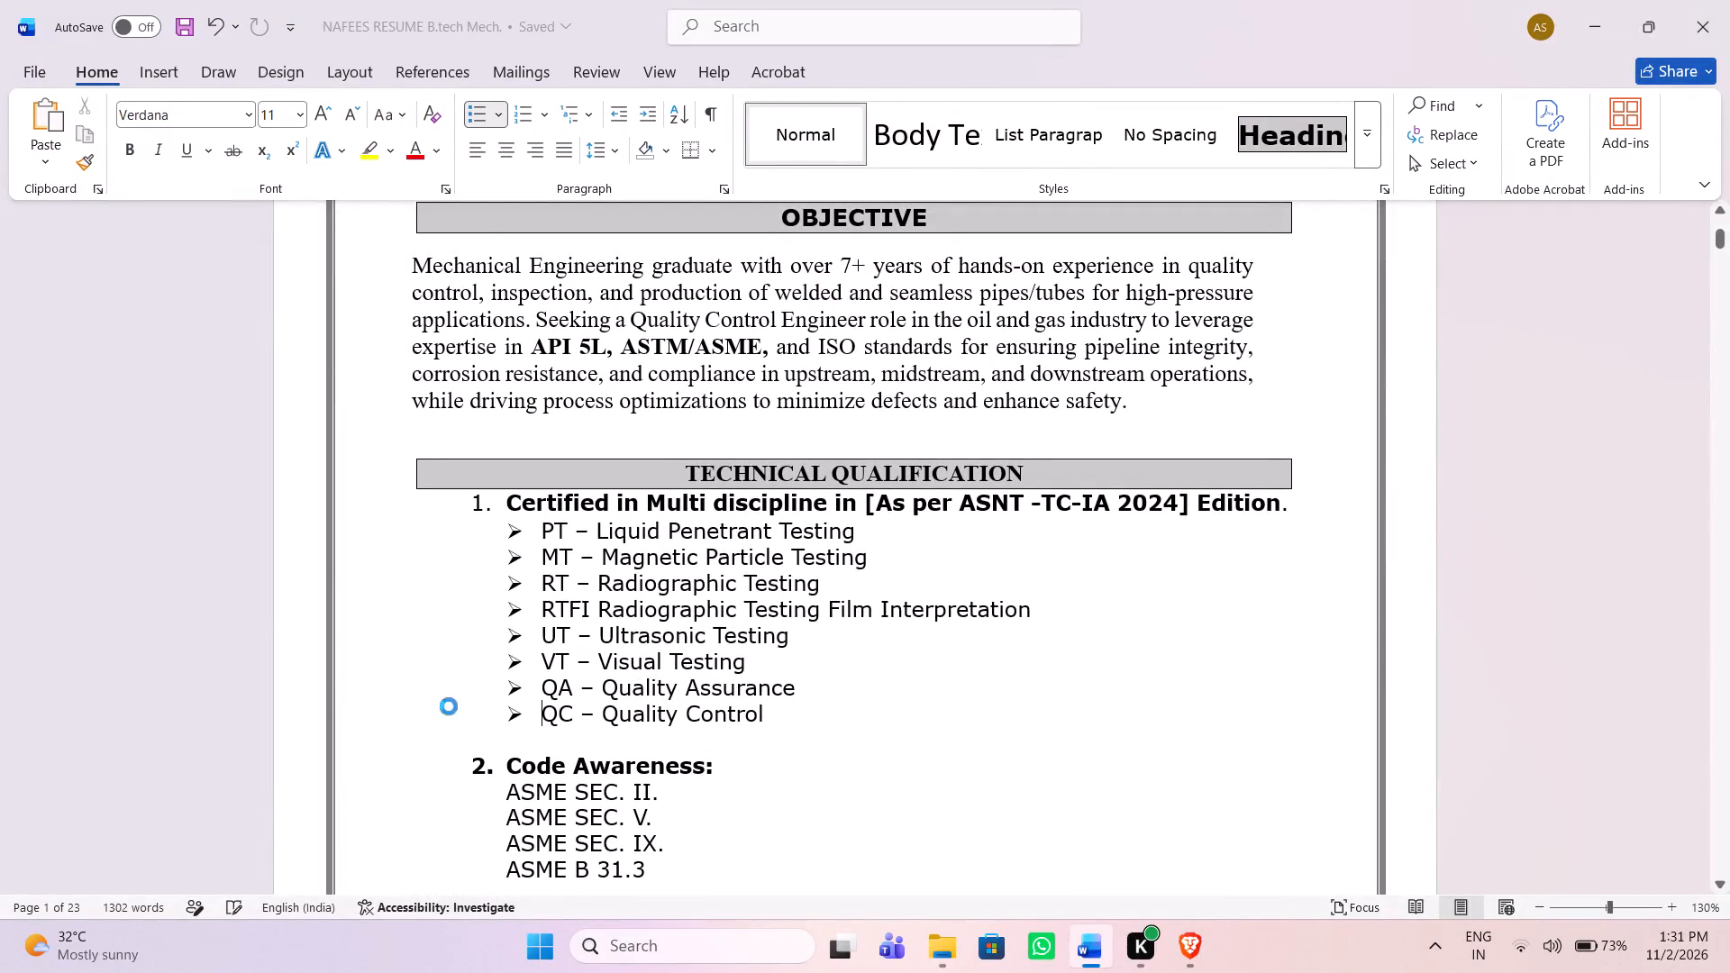
Start a Save As in the Downloads folder and enter the file name "NAFEES RESUME- QC Engineer".
click(32, 71)
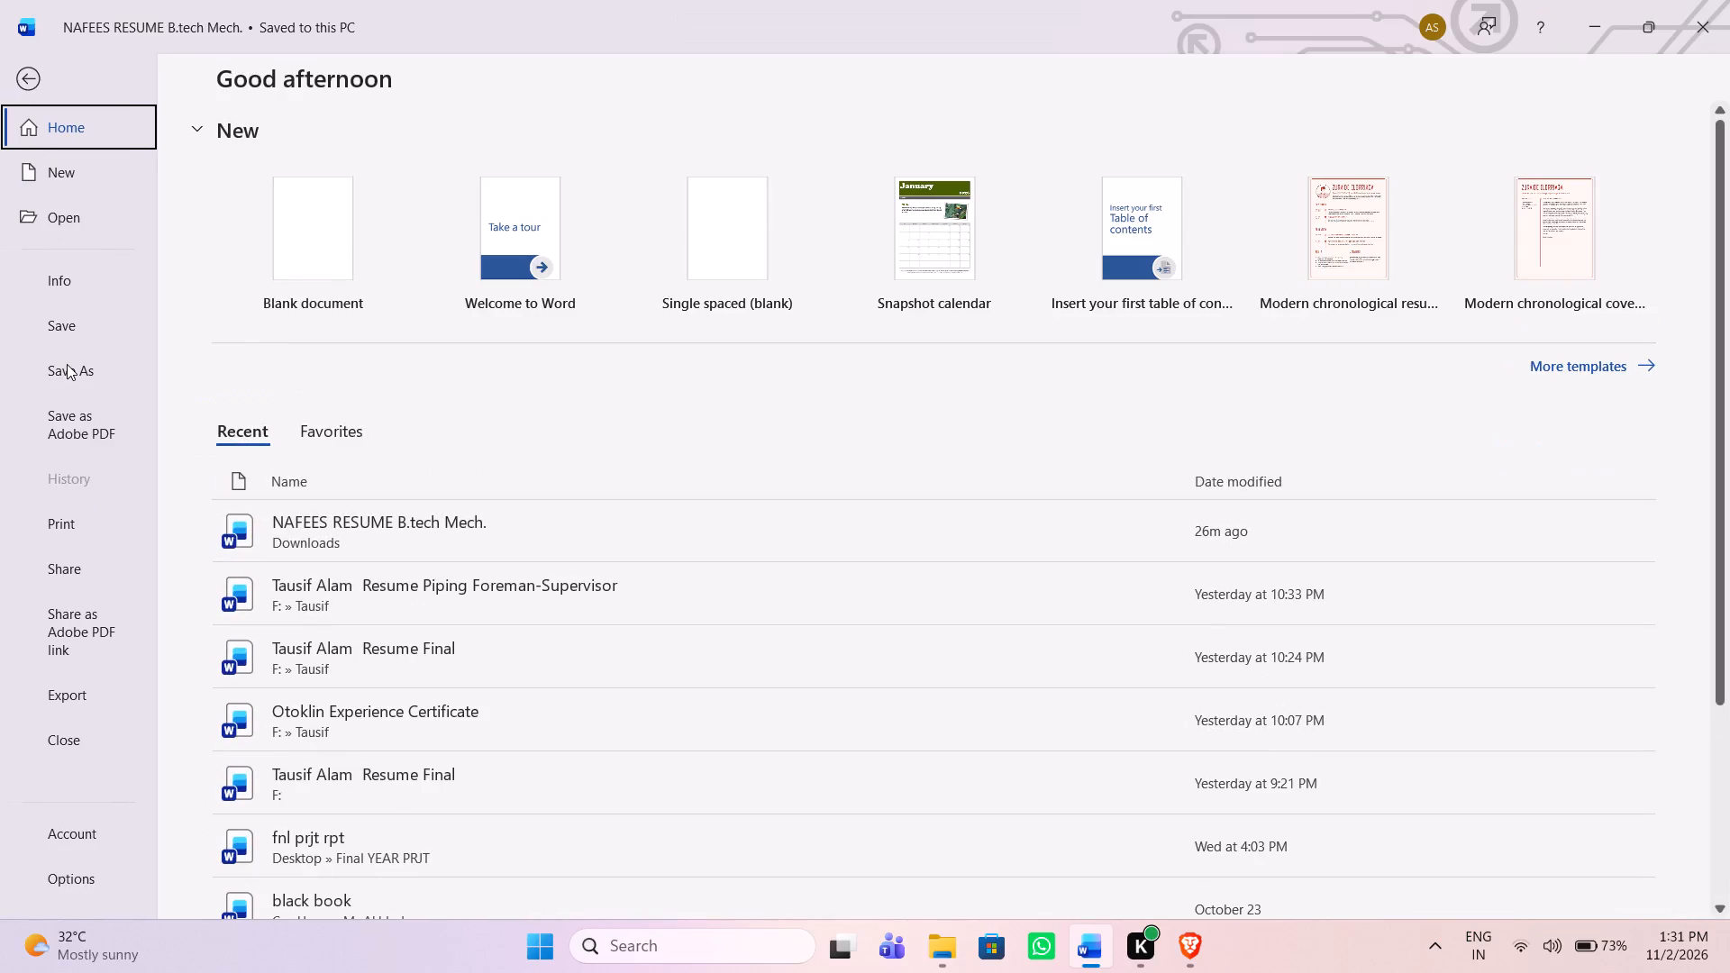
click(67, 364)
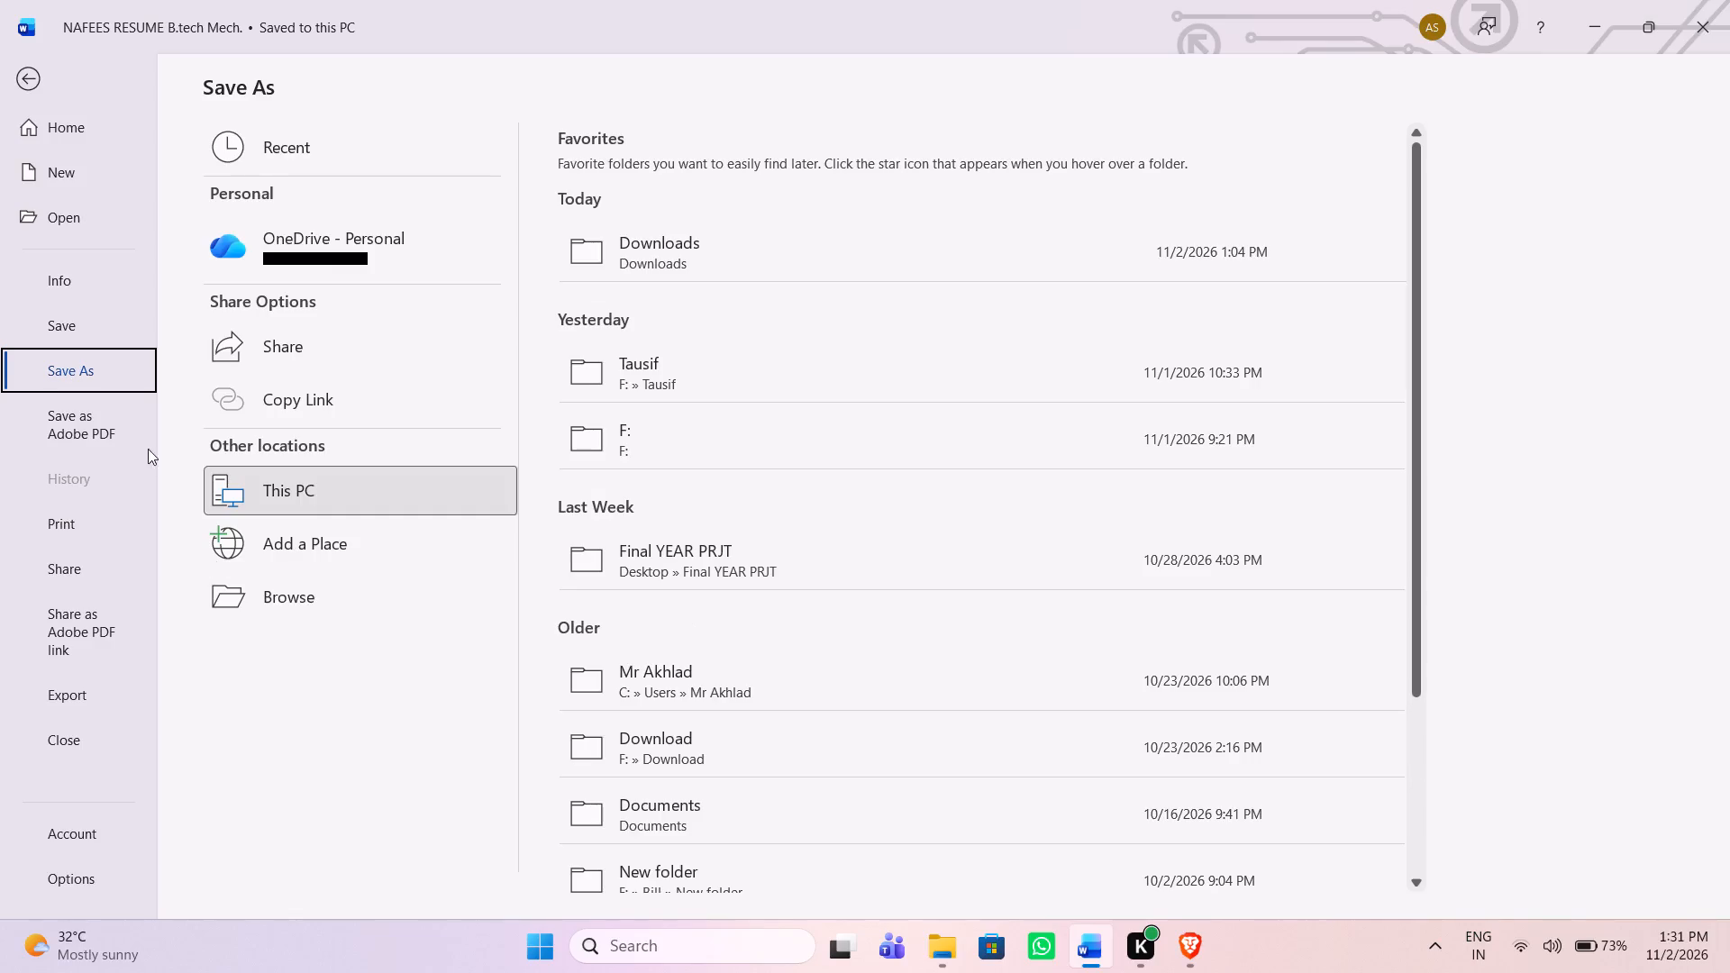
click(274, 598)
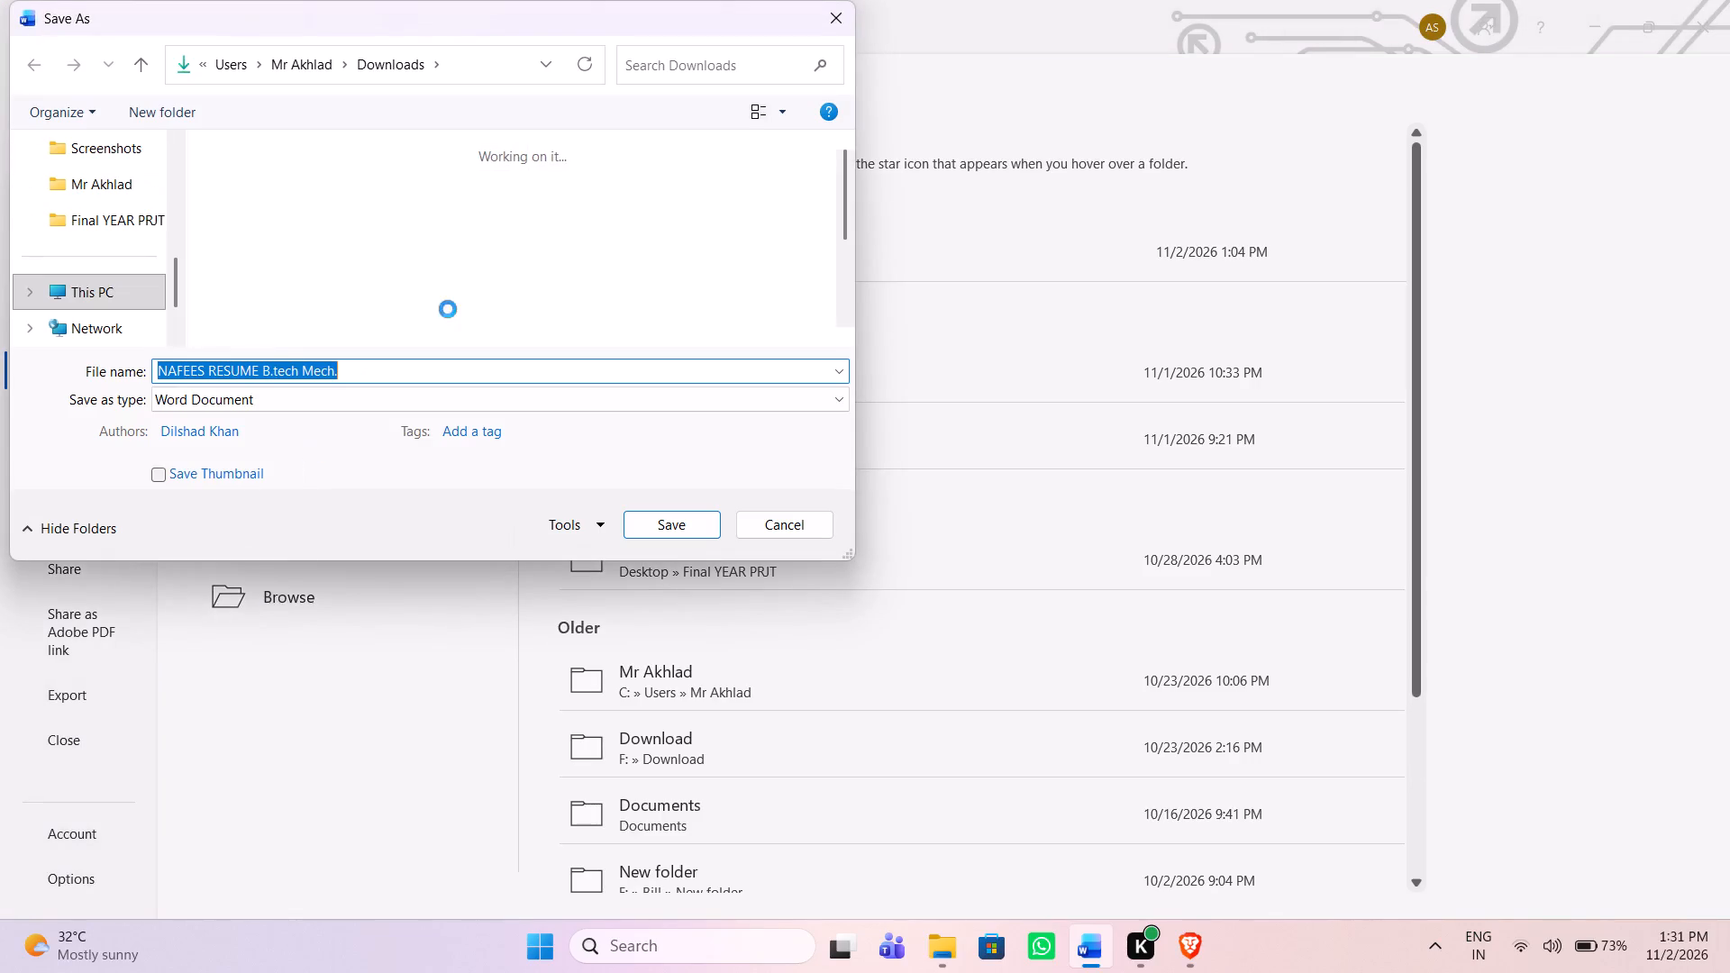
click(393, 379)
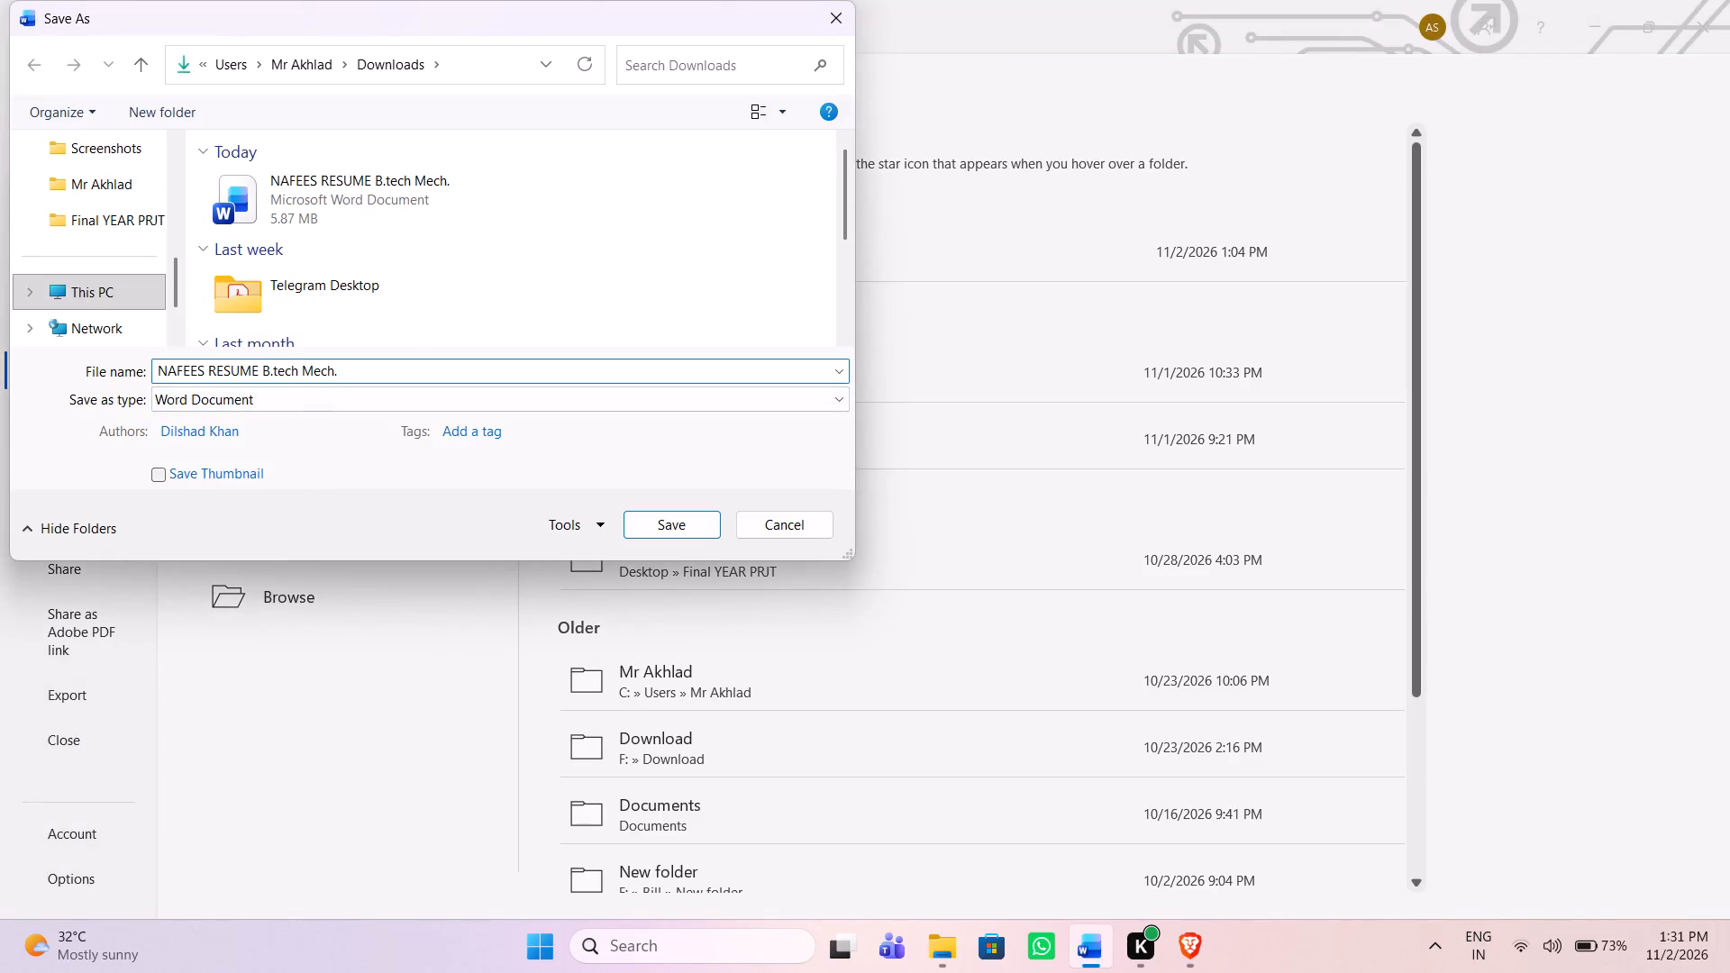
click(393, 379)
key(BackSpace)
key(BackSpace)
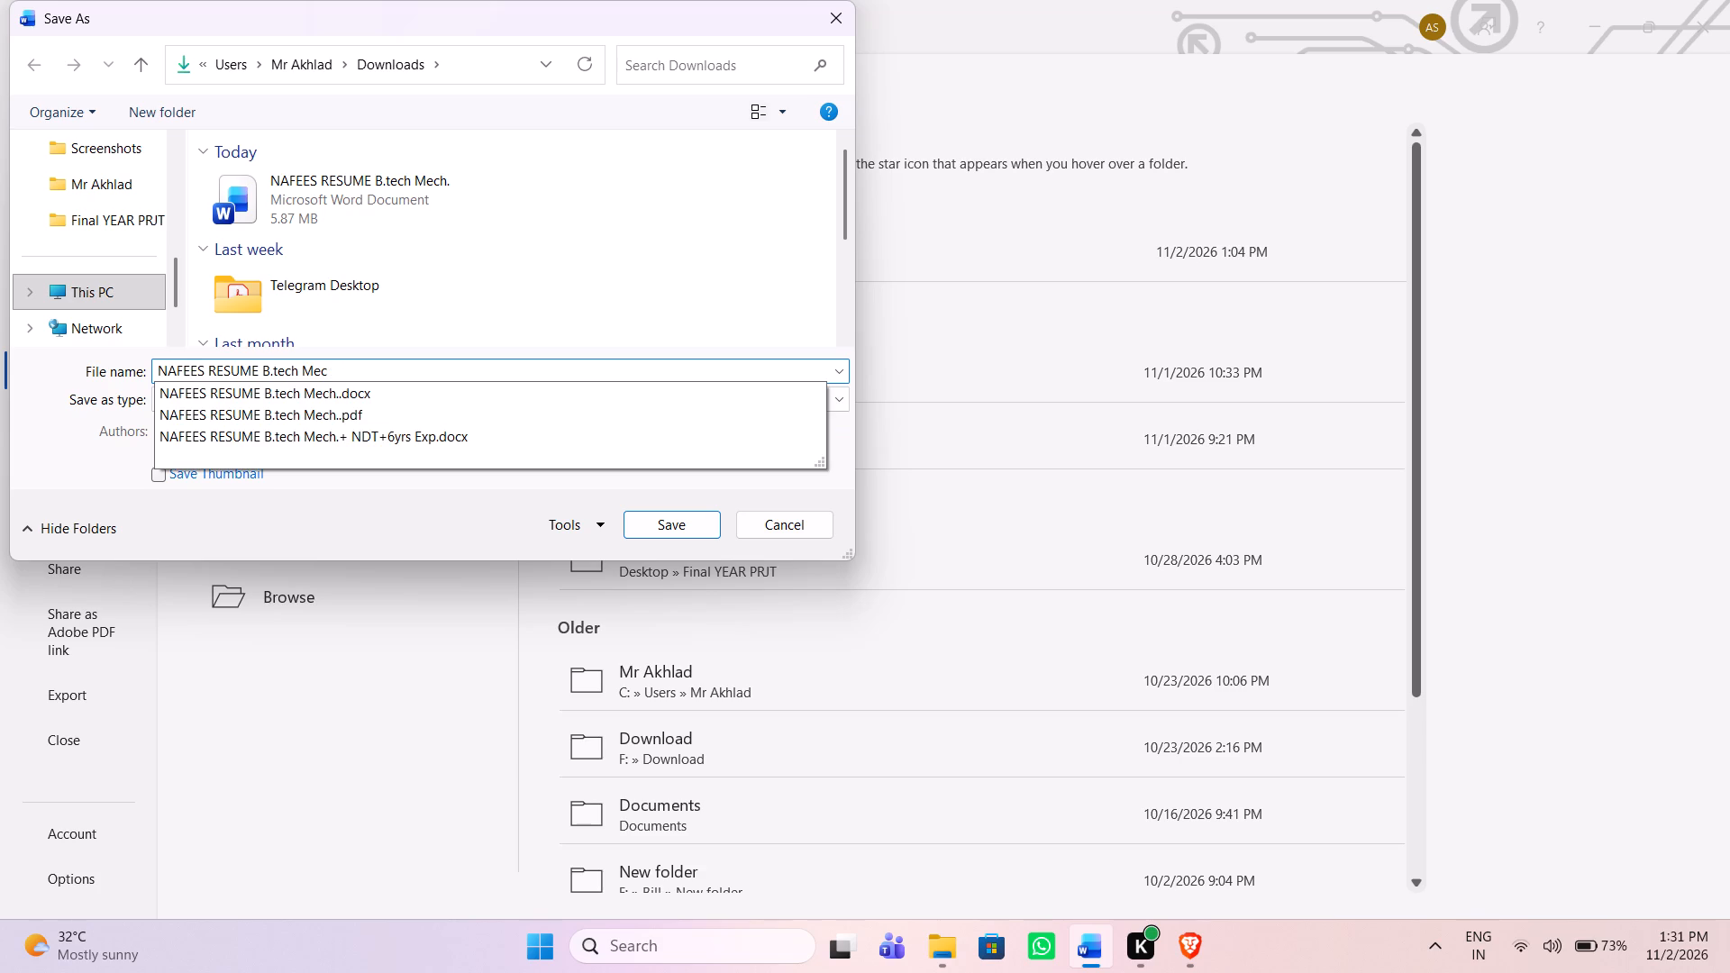
key(BackSpace)
key(BackSpace)
key(BackSpace)
key(BackSpace)
key(BackSpace)
key(BackSpace)
key(BackSpace)
key(BackSpace)
key(BackSpace)
key(BackSpace)
key(BackSpace)
text(-)
key(space)
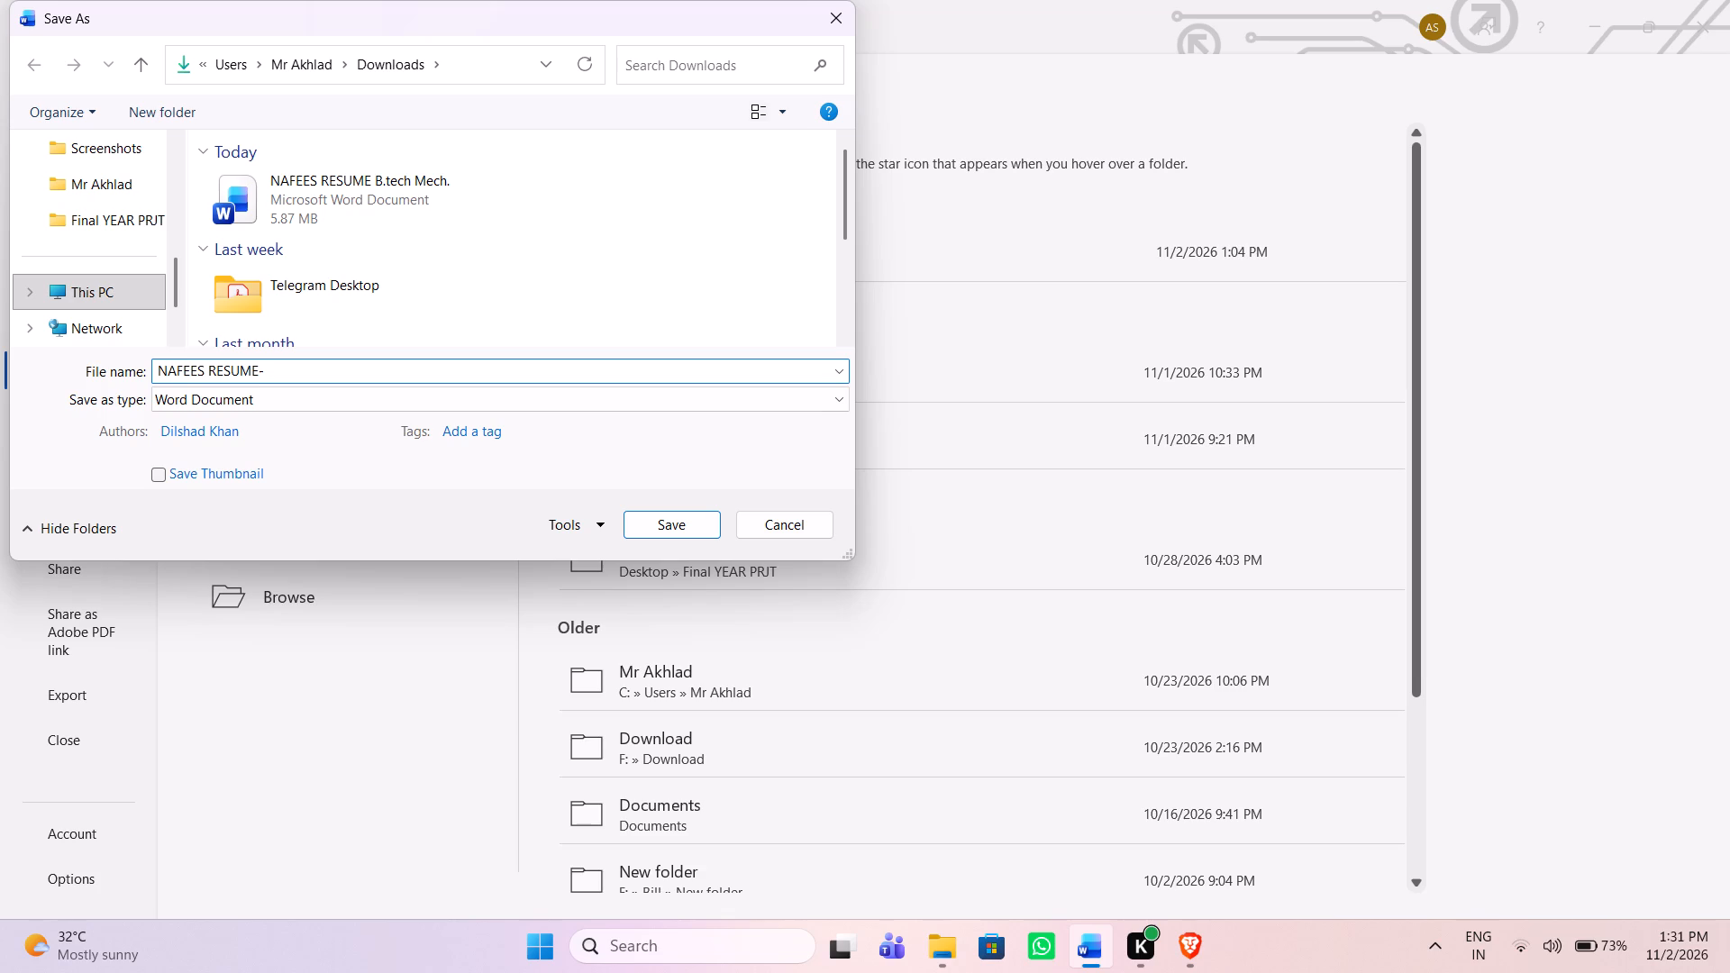
key(shift+q)
key(shift+c)
key(space)
key(shift+e)
key(n)
text(gineer)
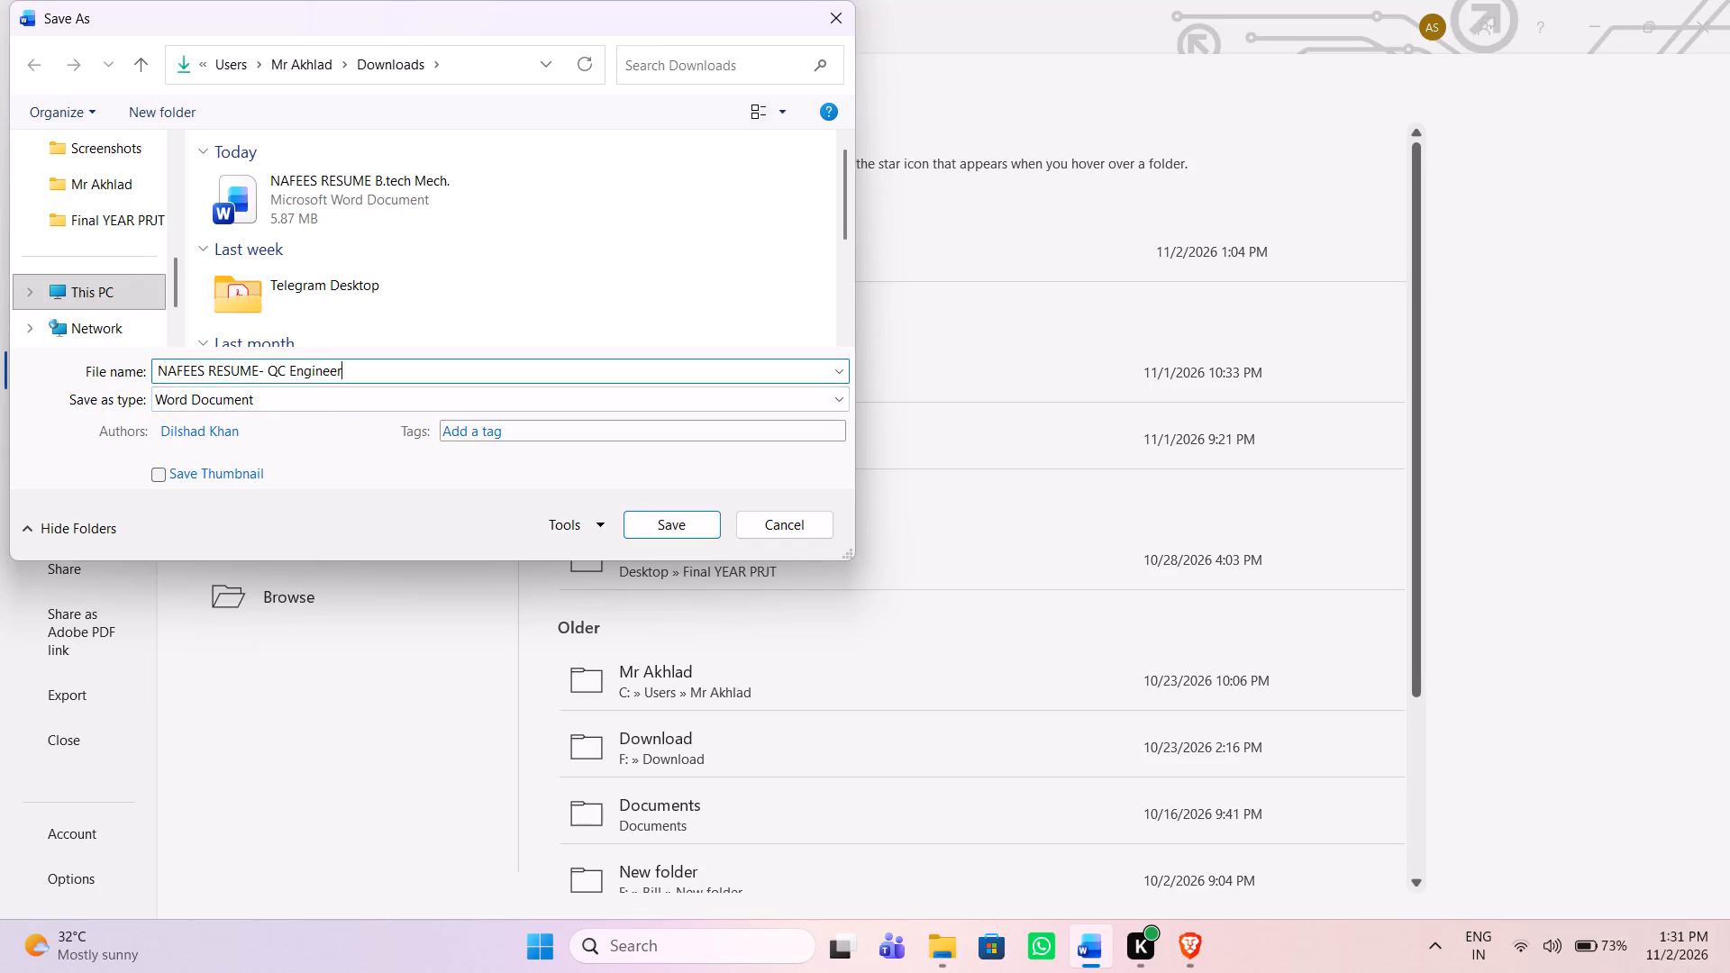
Copy the entered file name, cancel the Save As and return to the document.
key(ctrl+a)
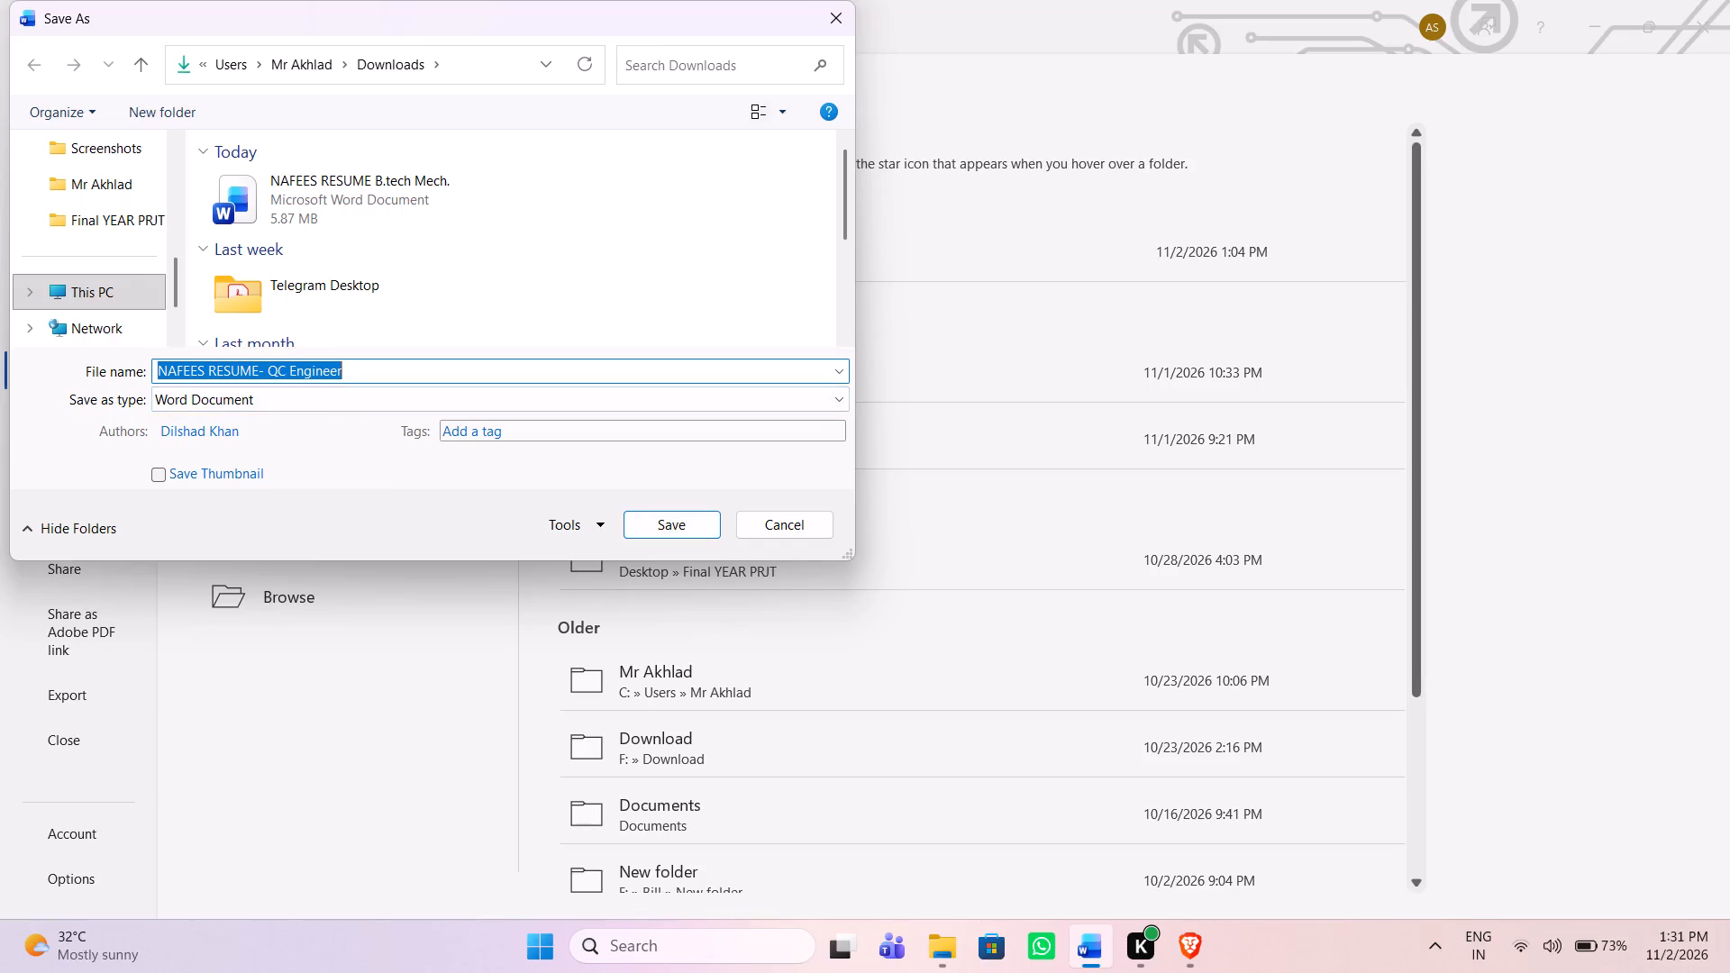
key(ctrl+c)
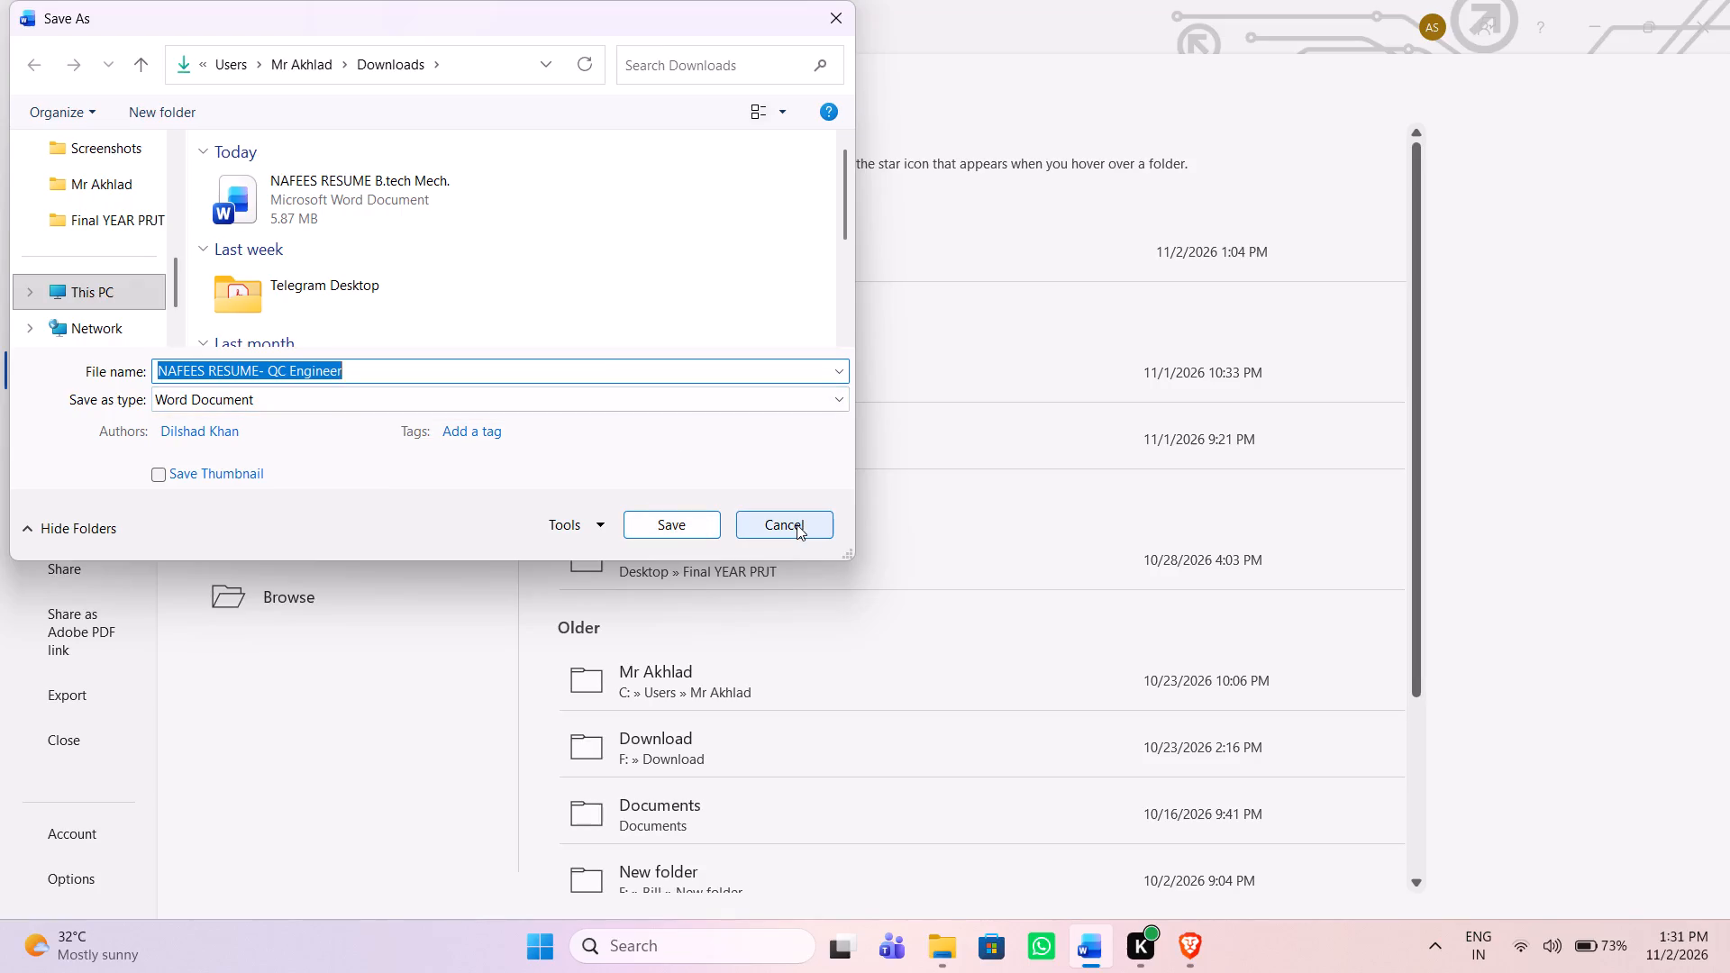
click(797, 524)
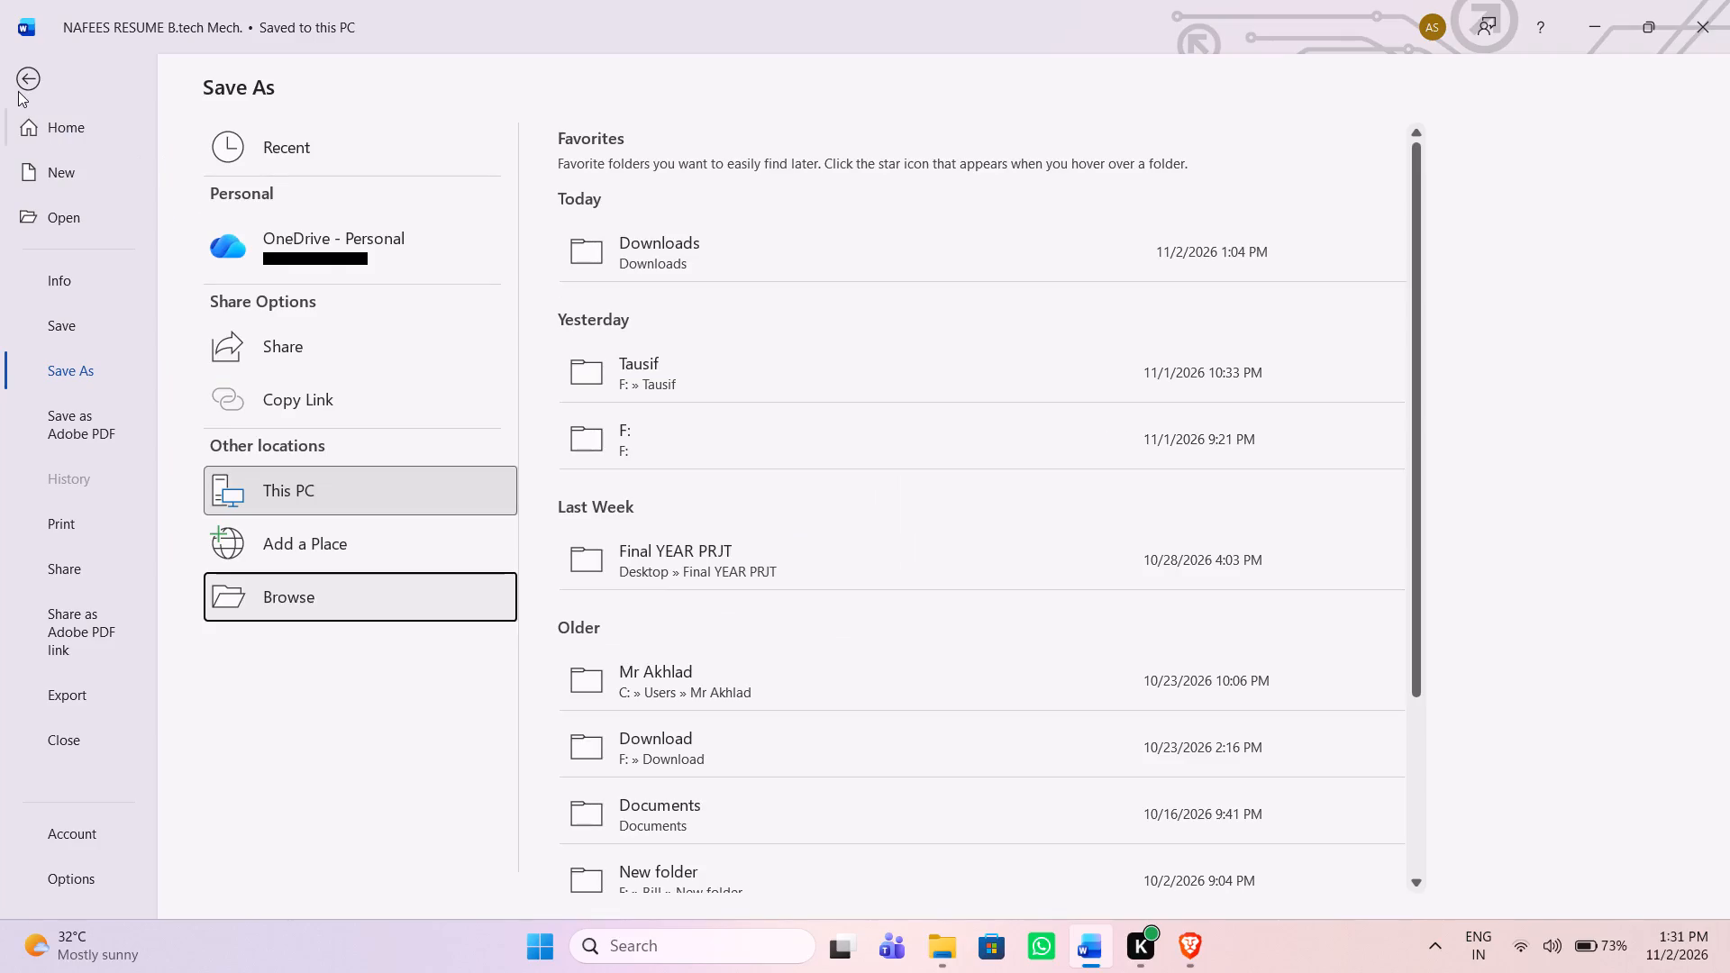
double_click(18, 90)
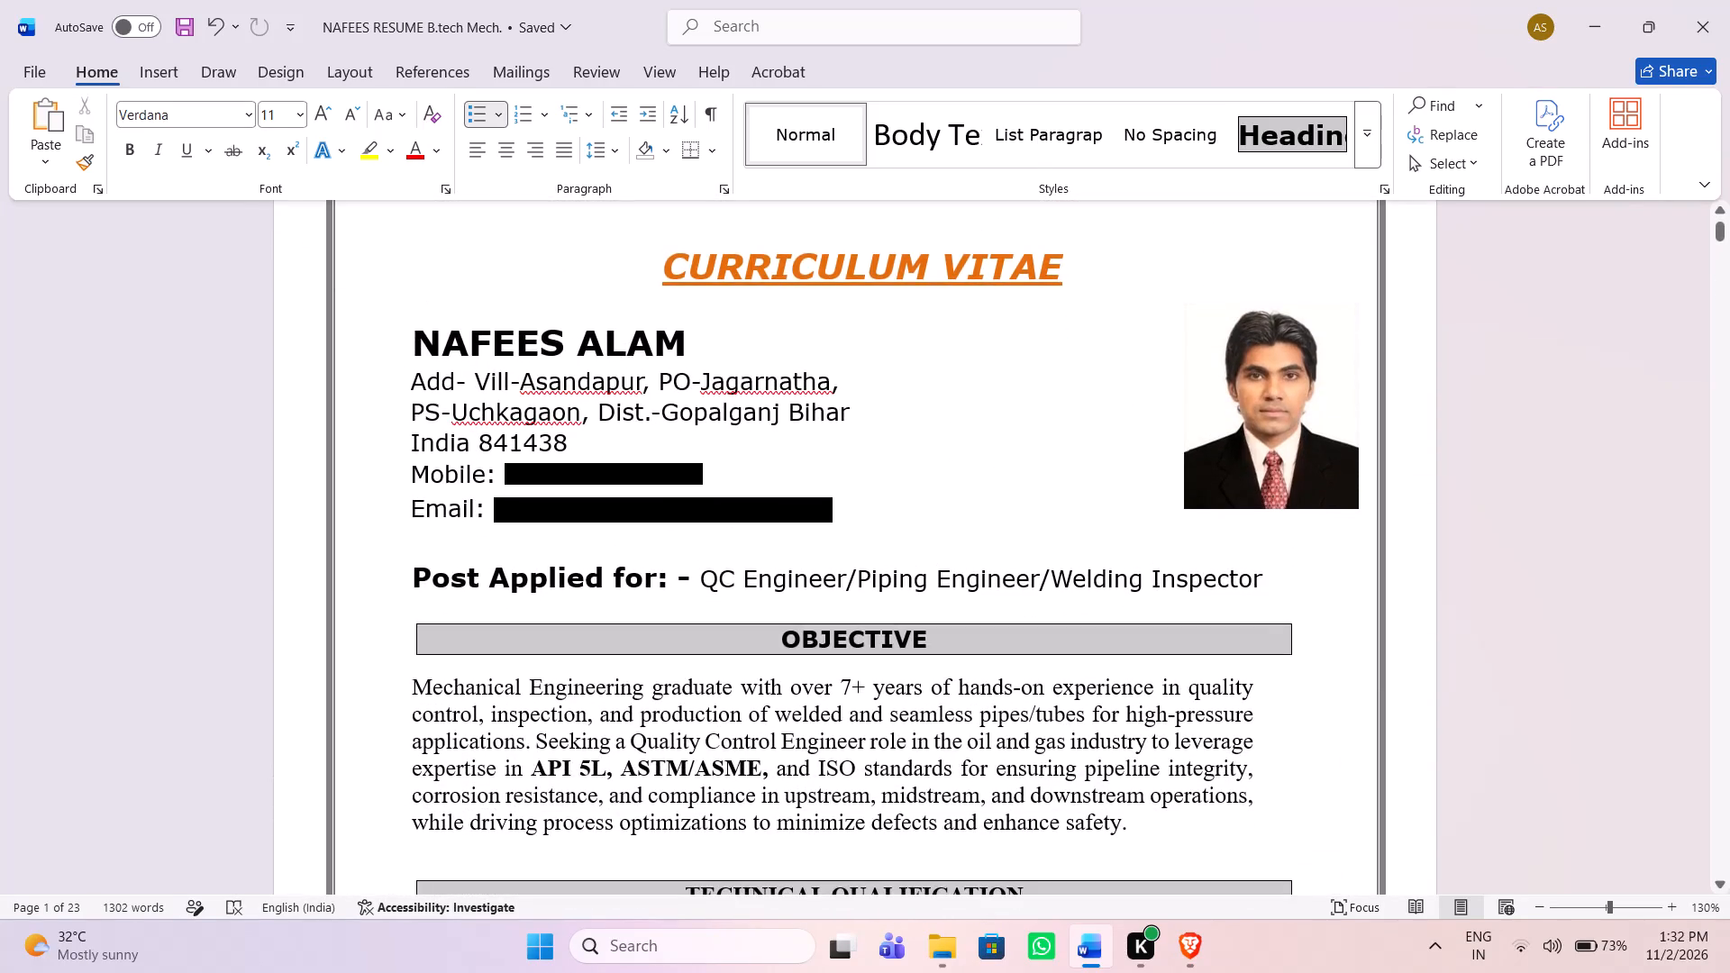
click(854, 686)
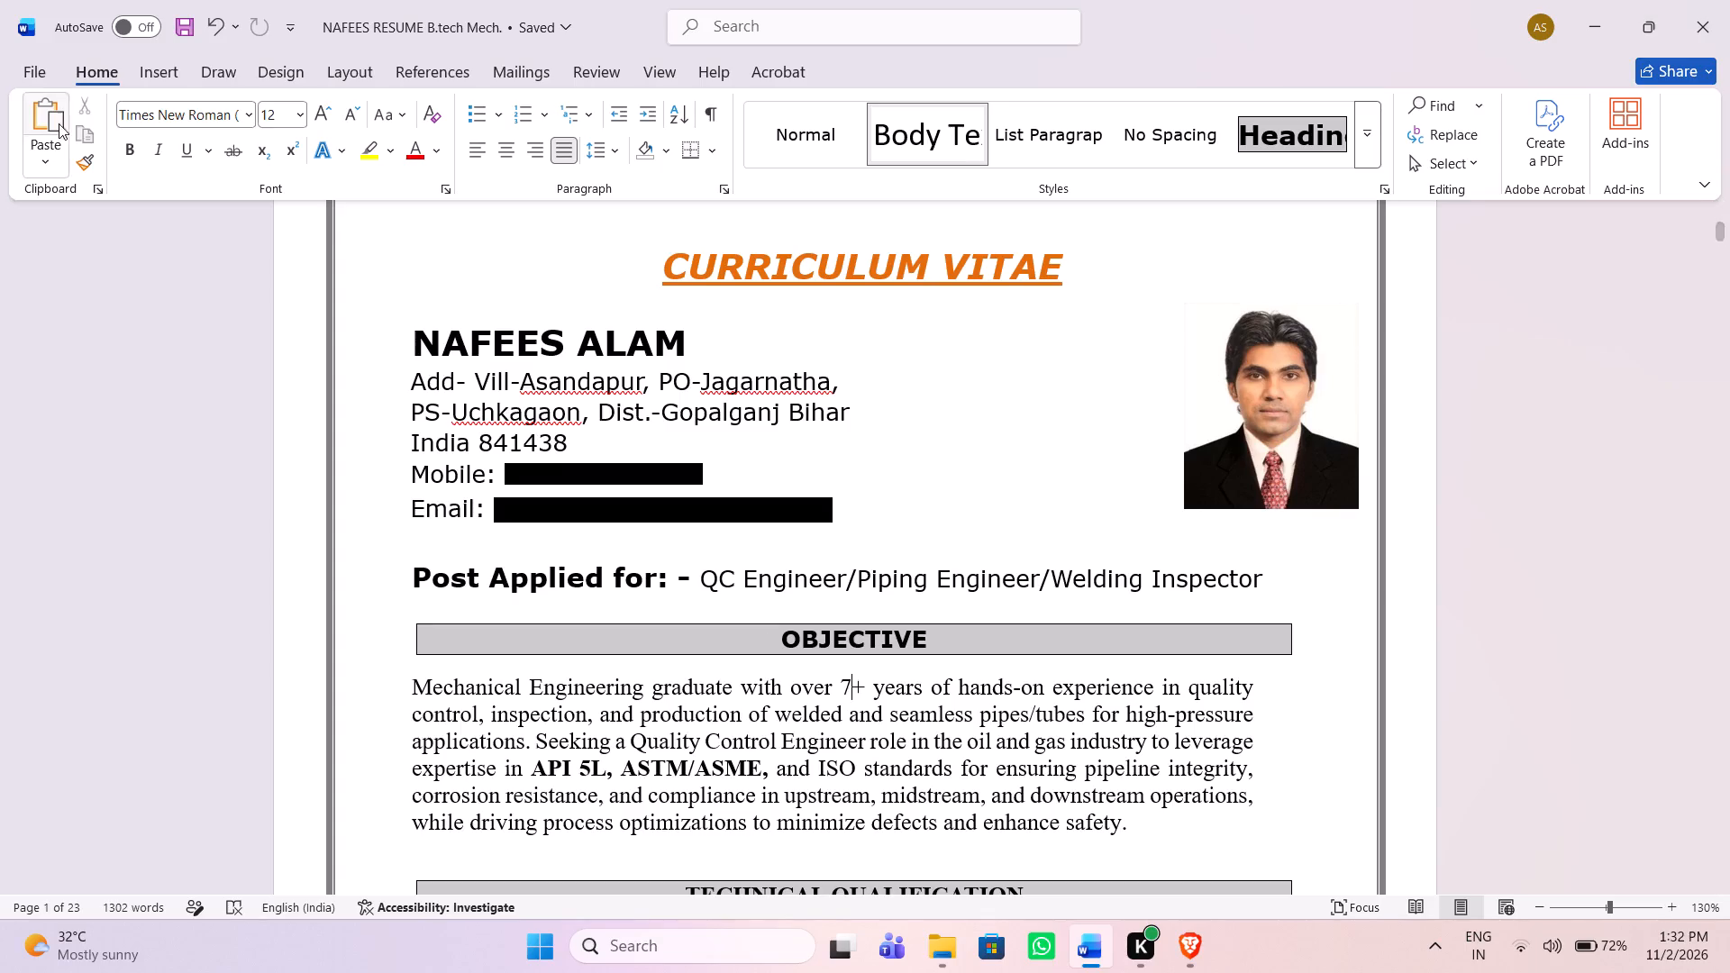
click(37, 78)
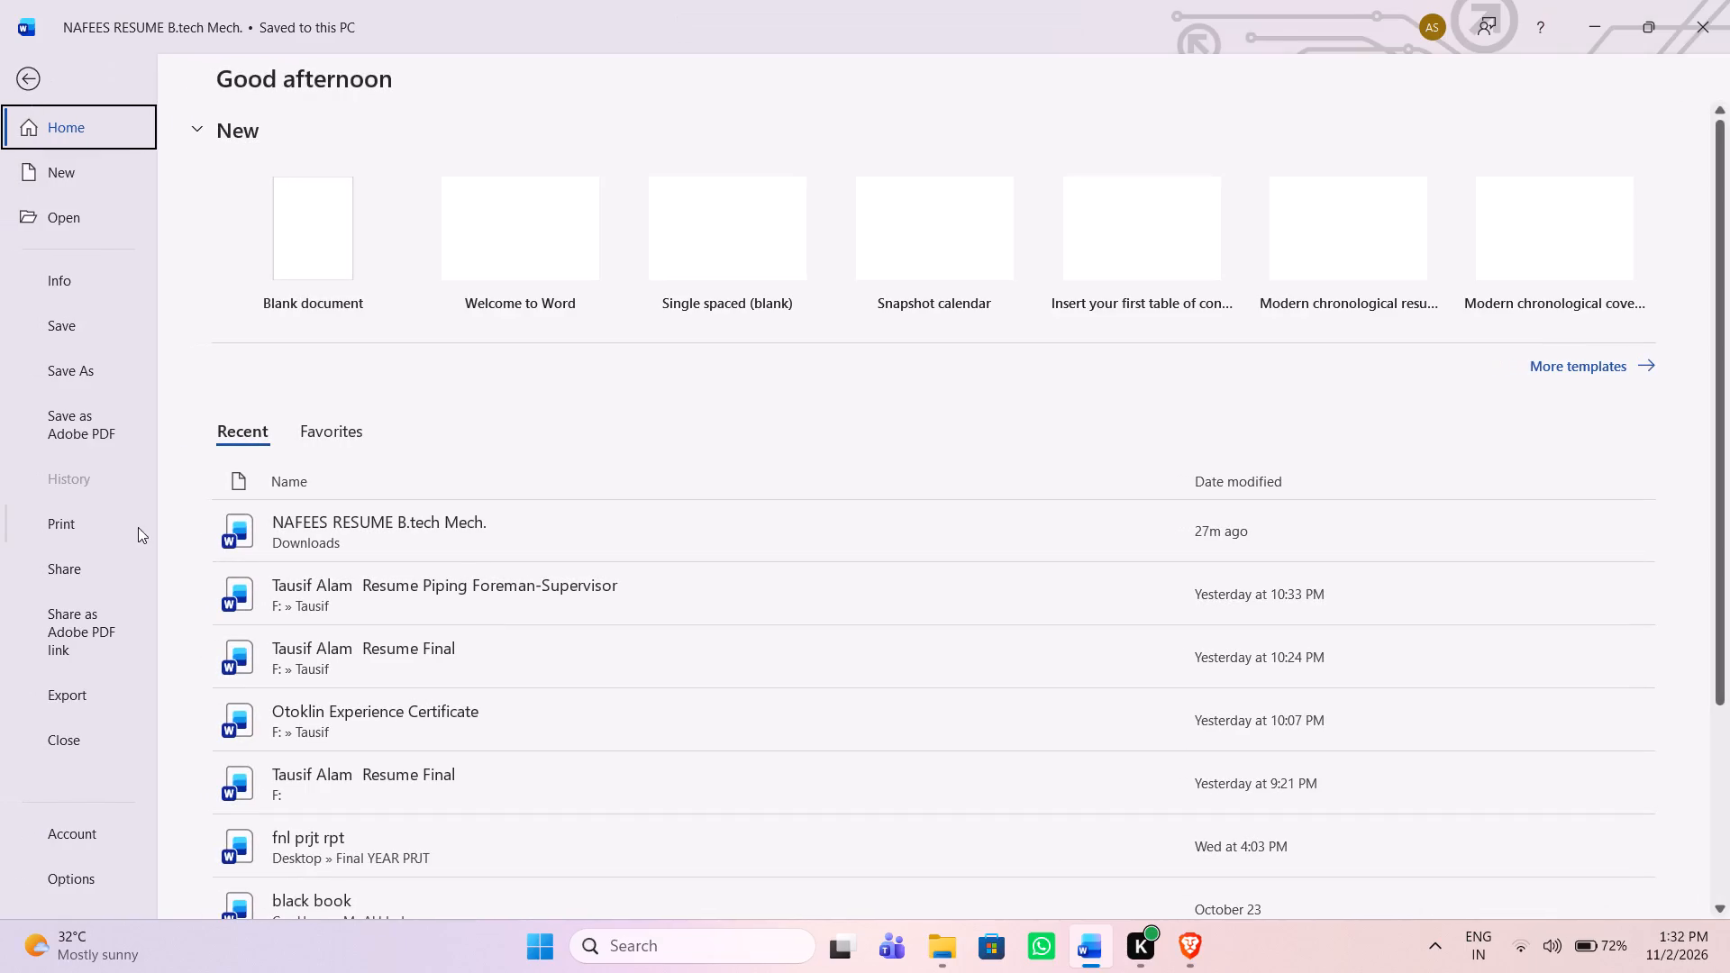
click(82, 359)
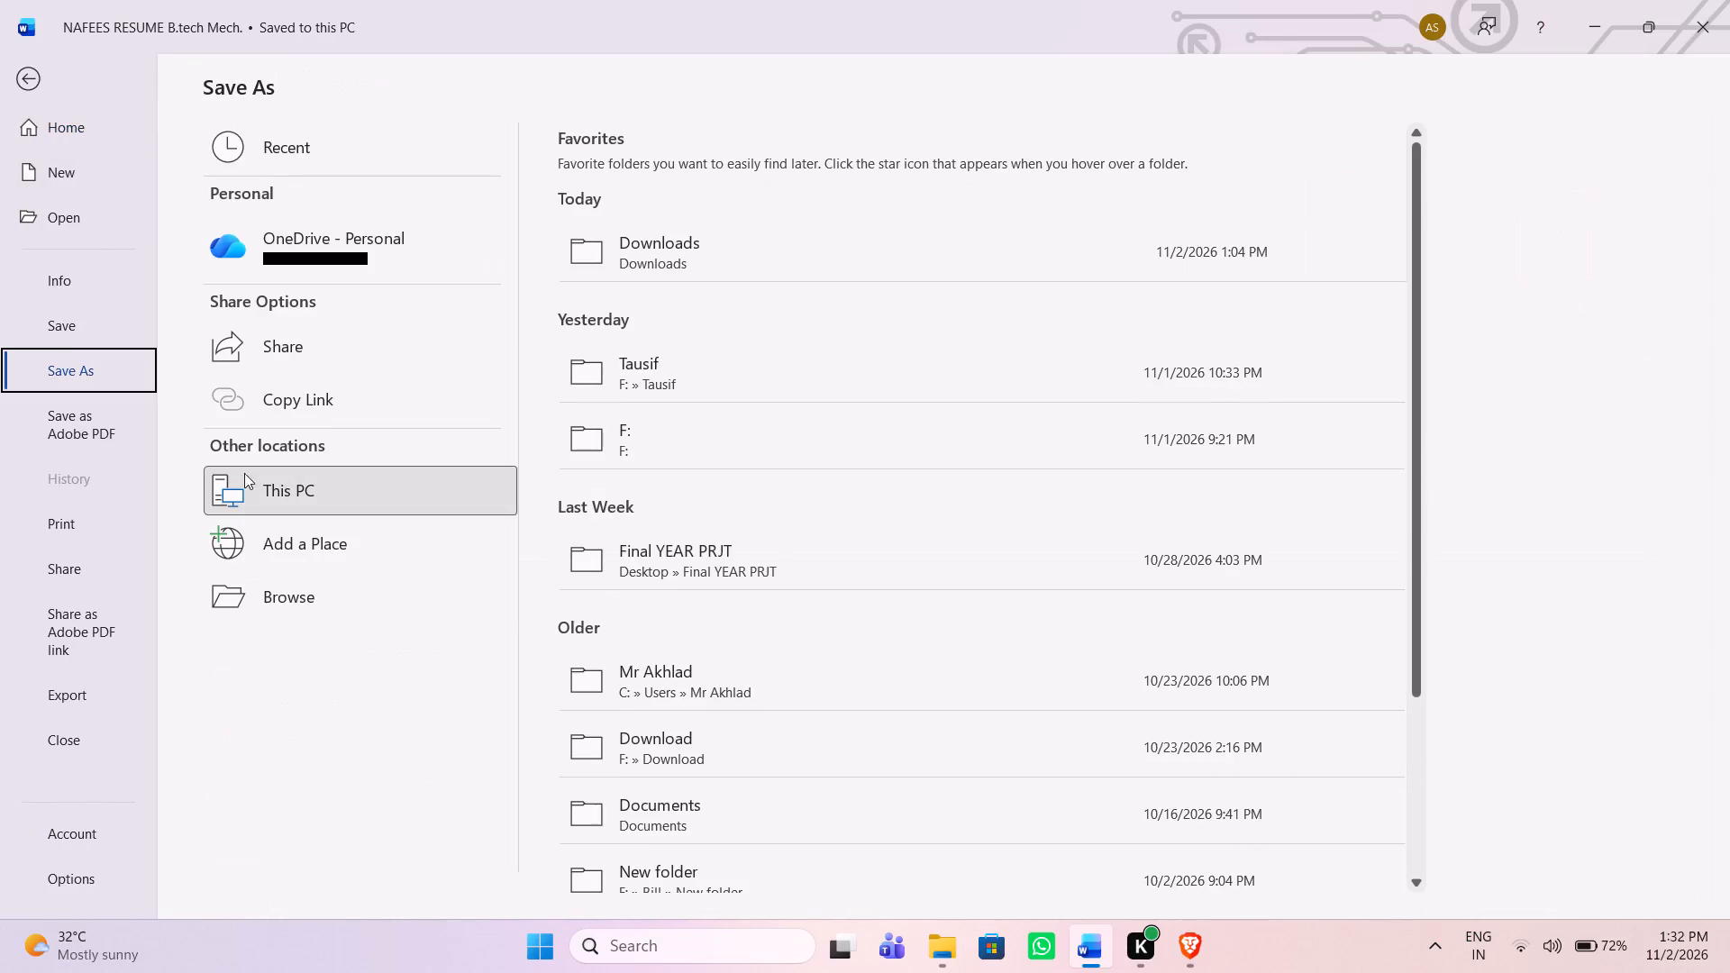
click(284, 590)
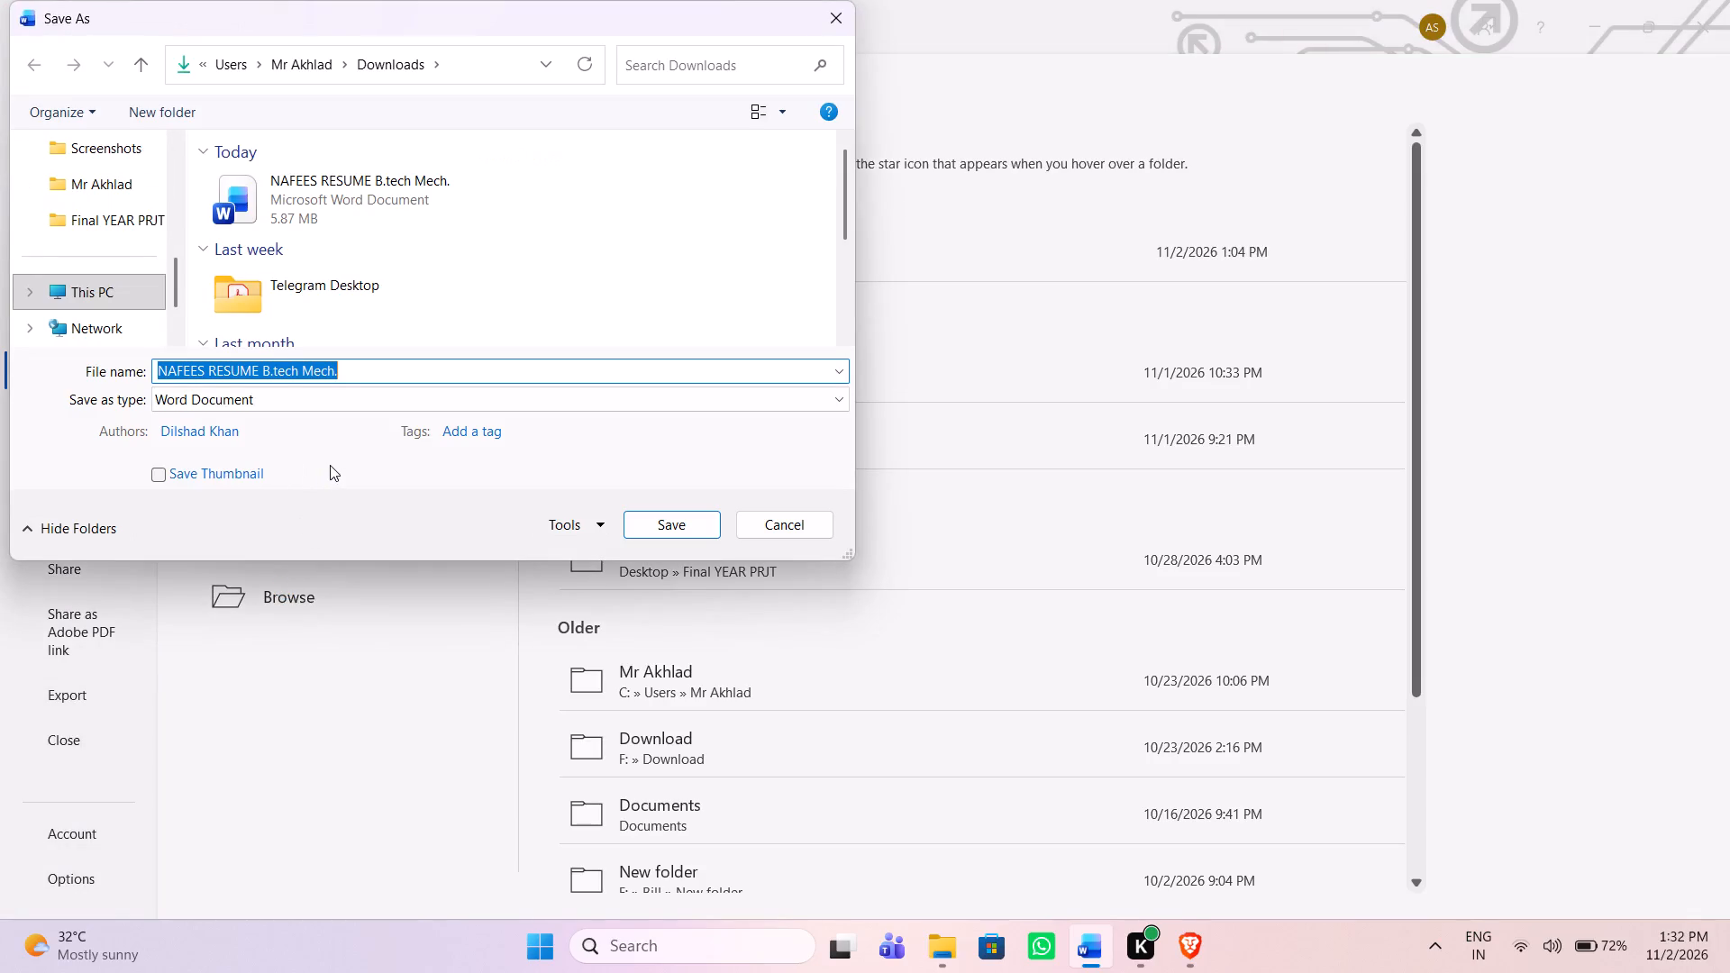
key(ctrl+v)
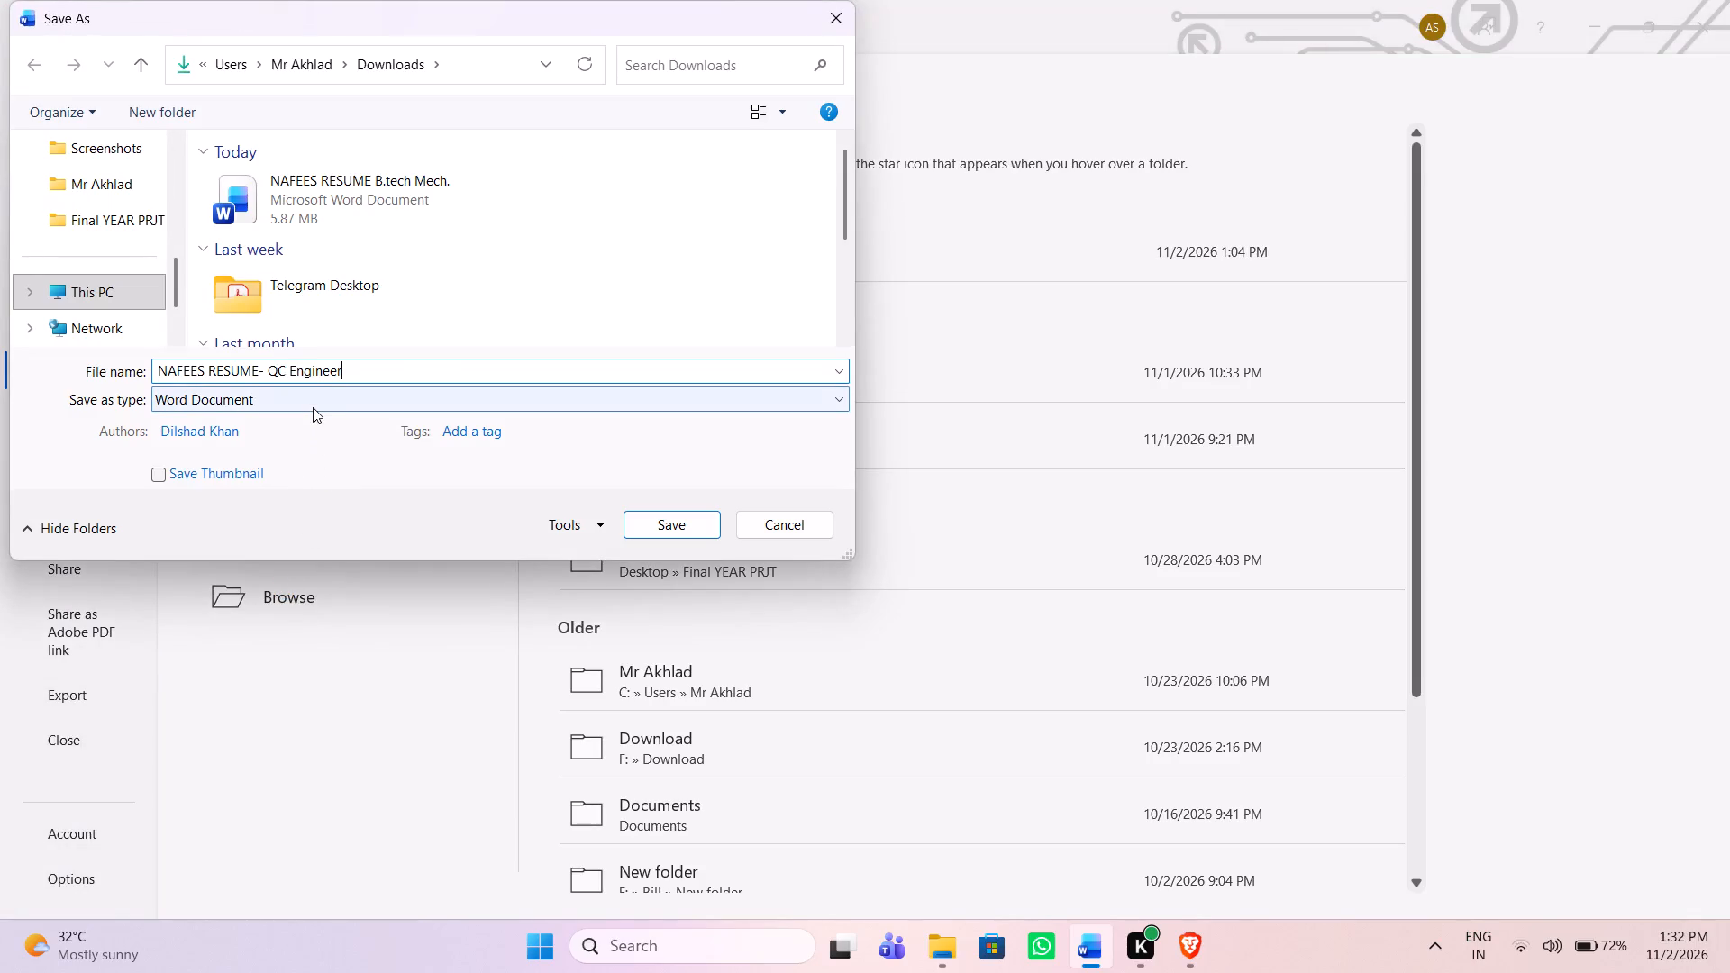
click(313, 407)
click(250, 528)
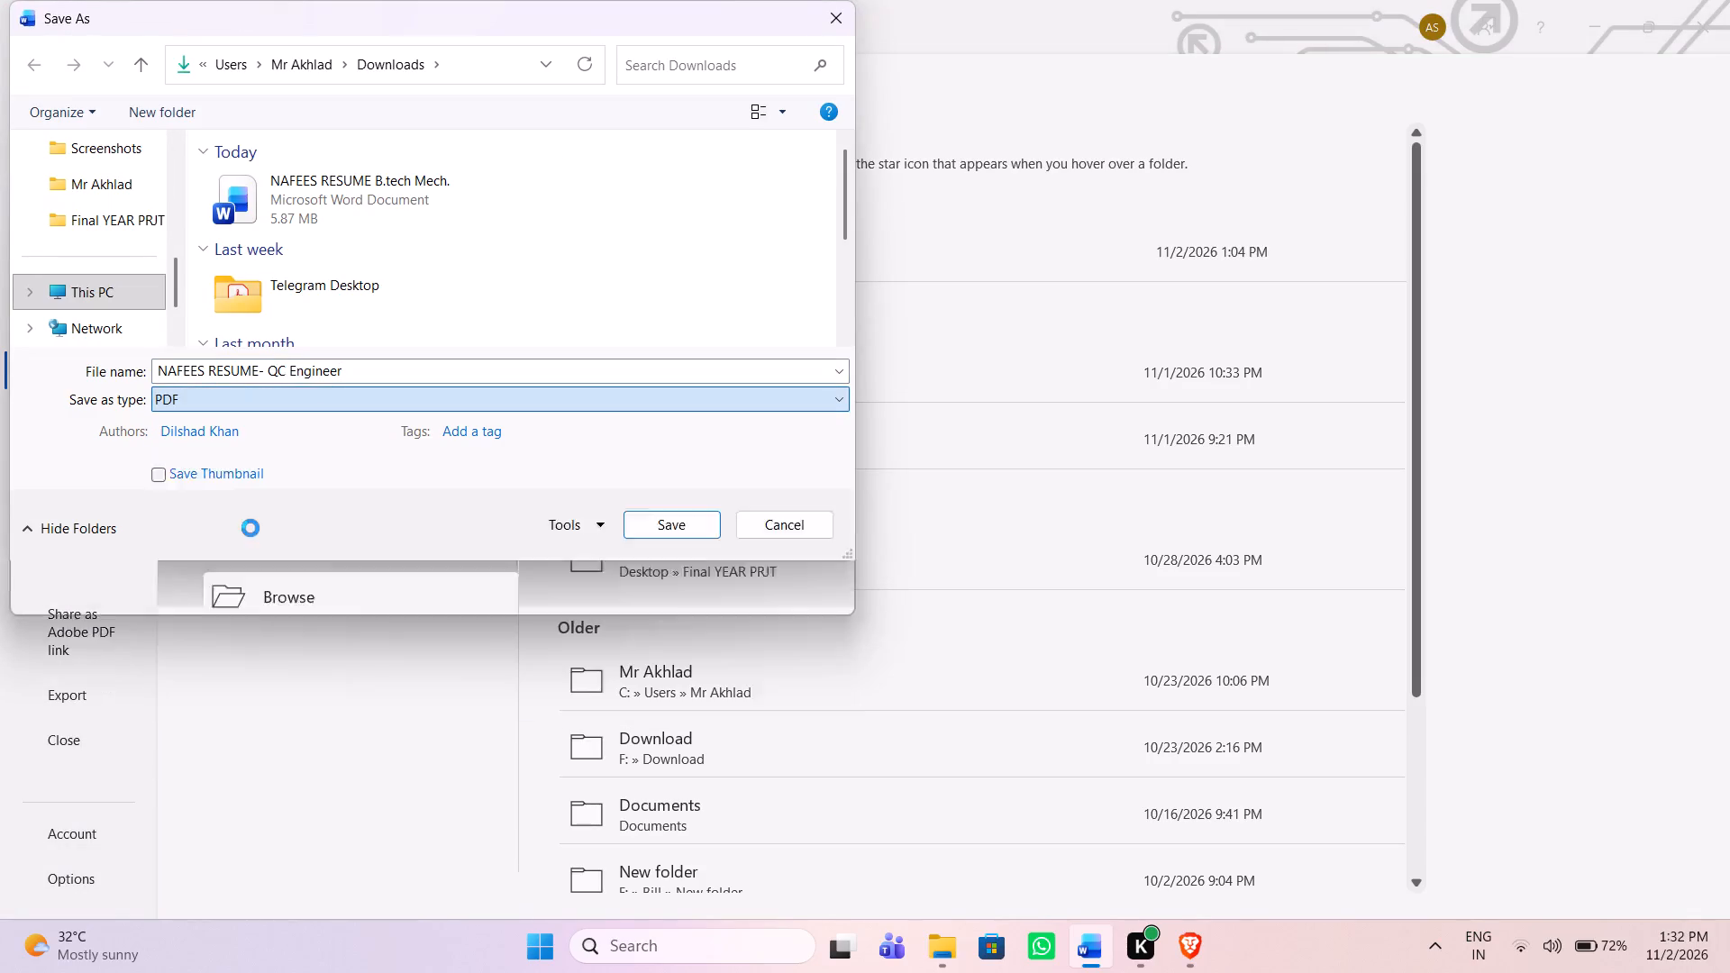
click(669, 583)
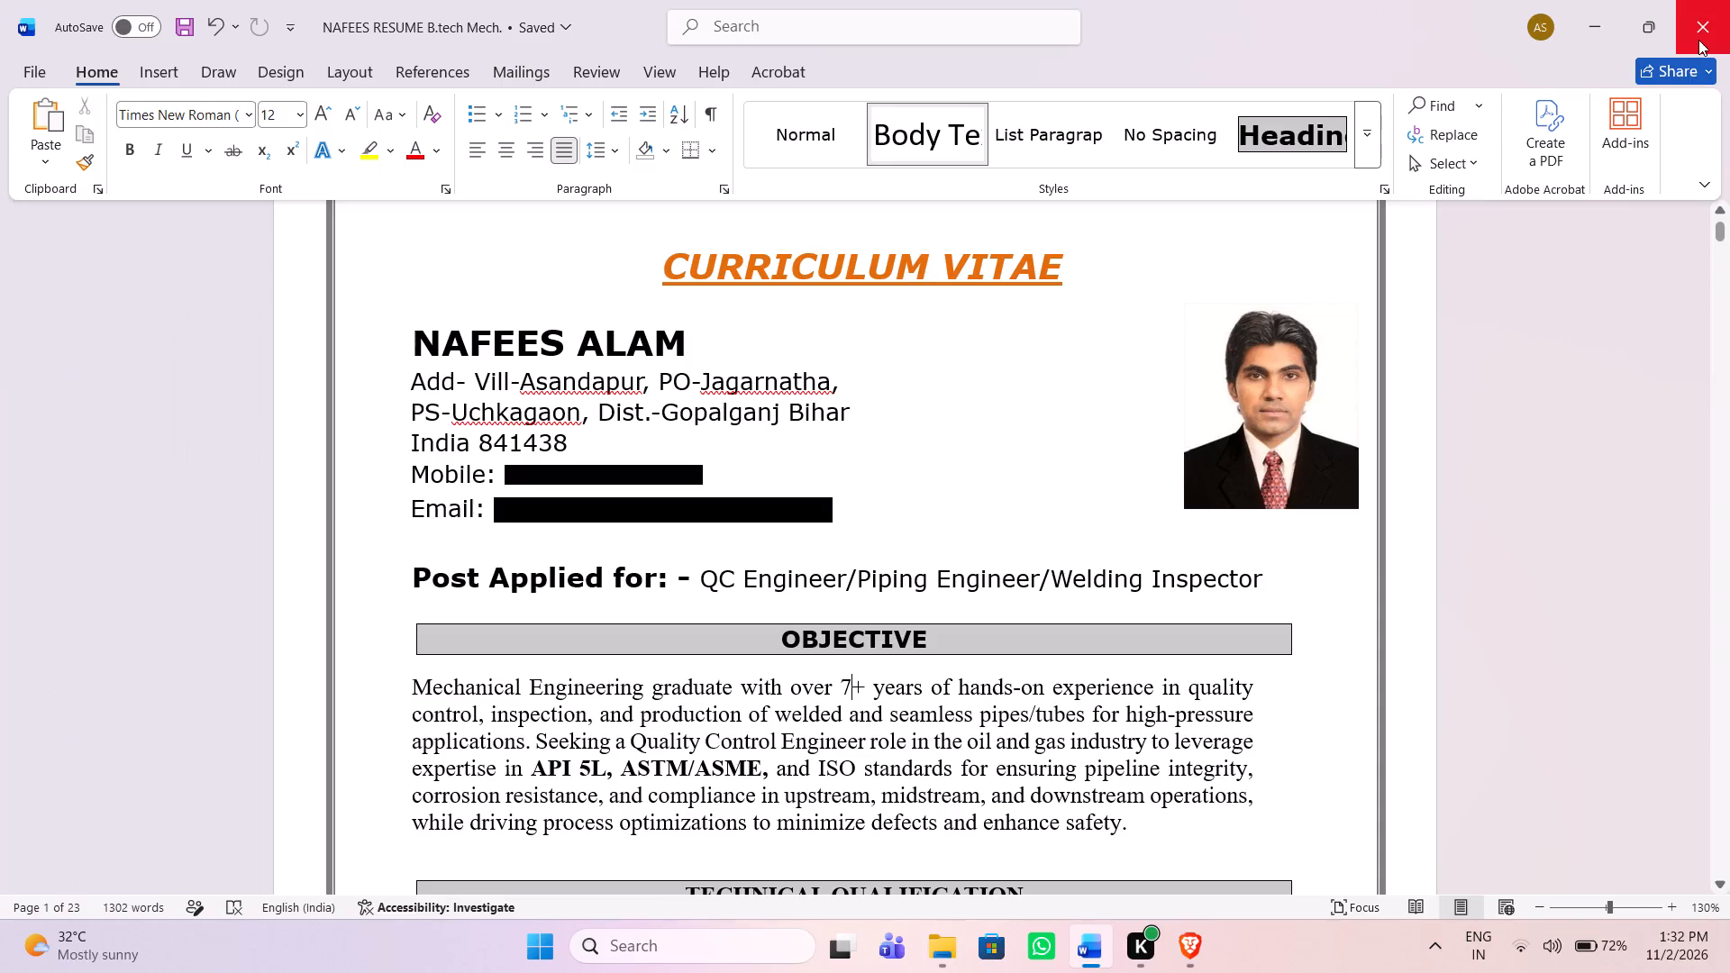
Close the resume document.
click(1698, 29)
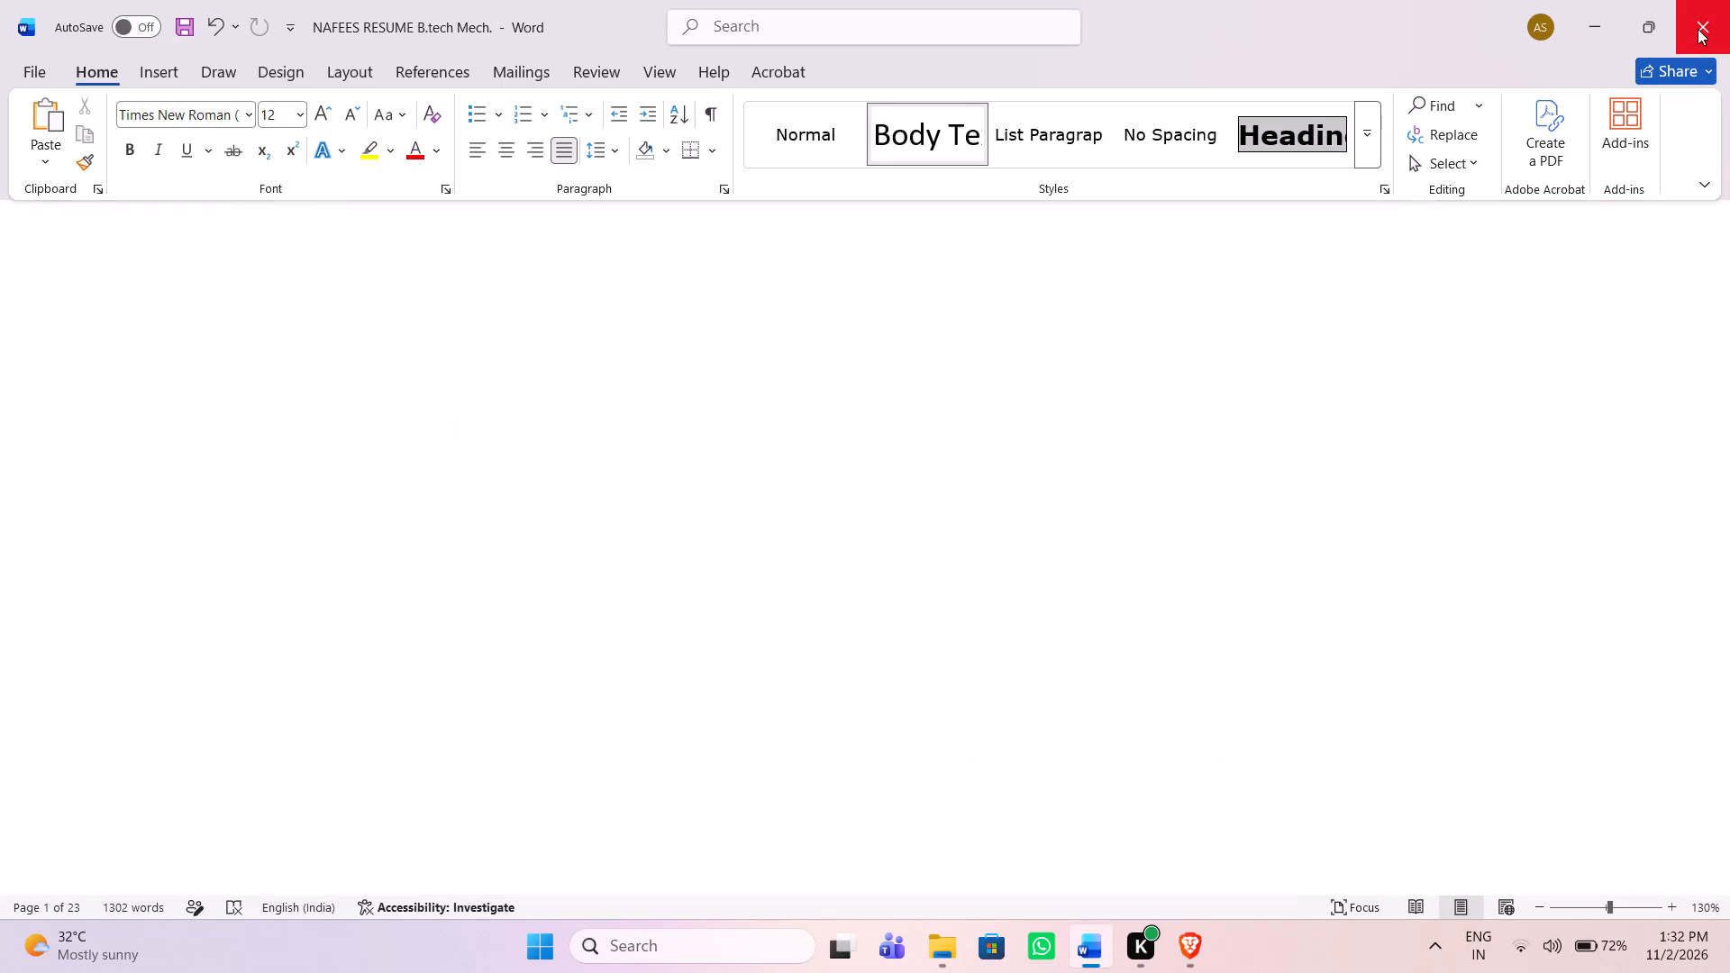